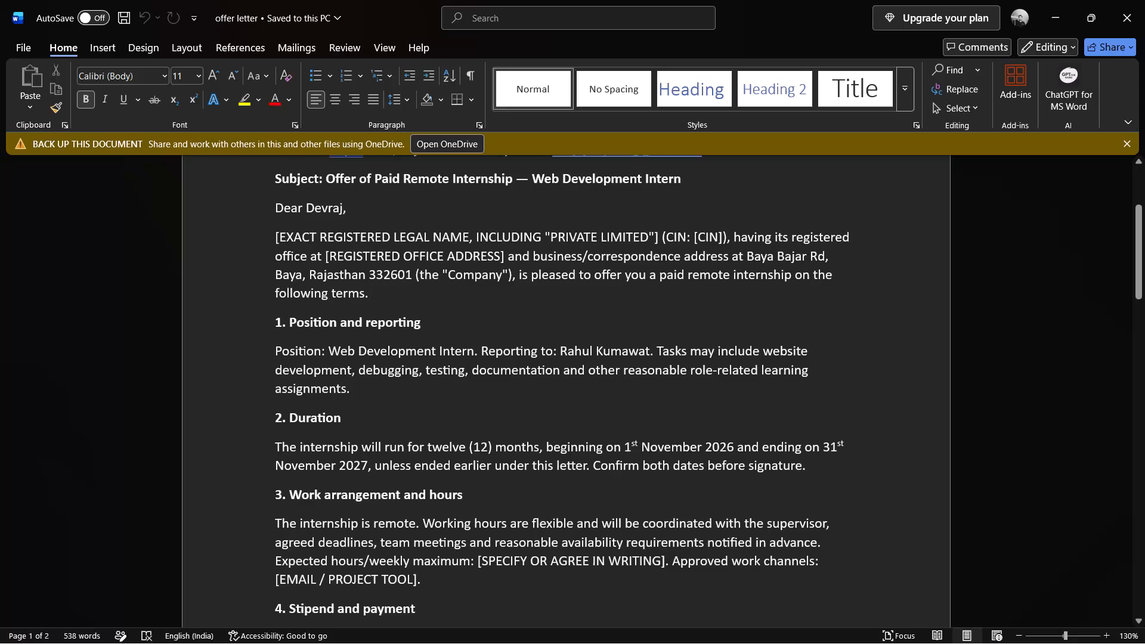
left_click(660, 231)
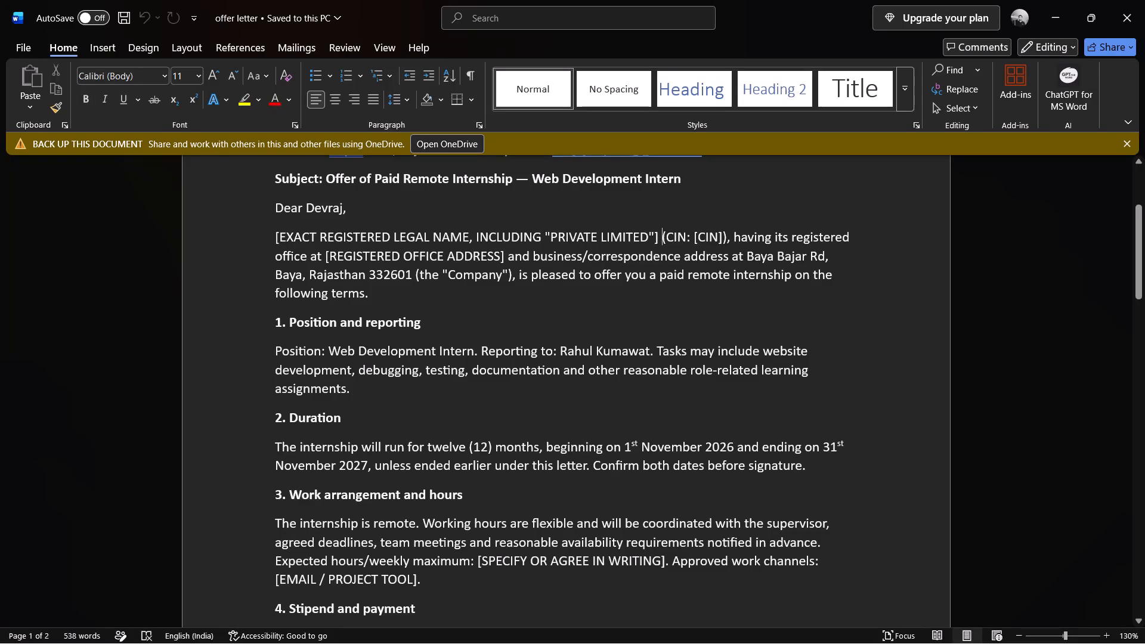
left_click_drag(687, 236, 667, 237)
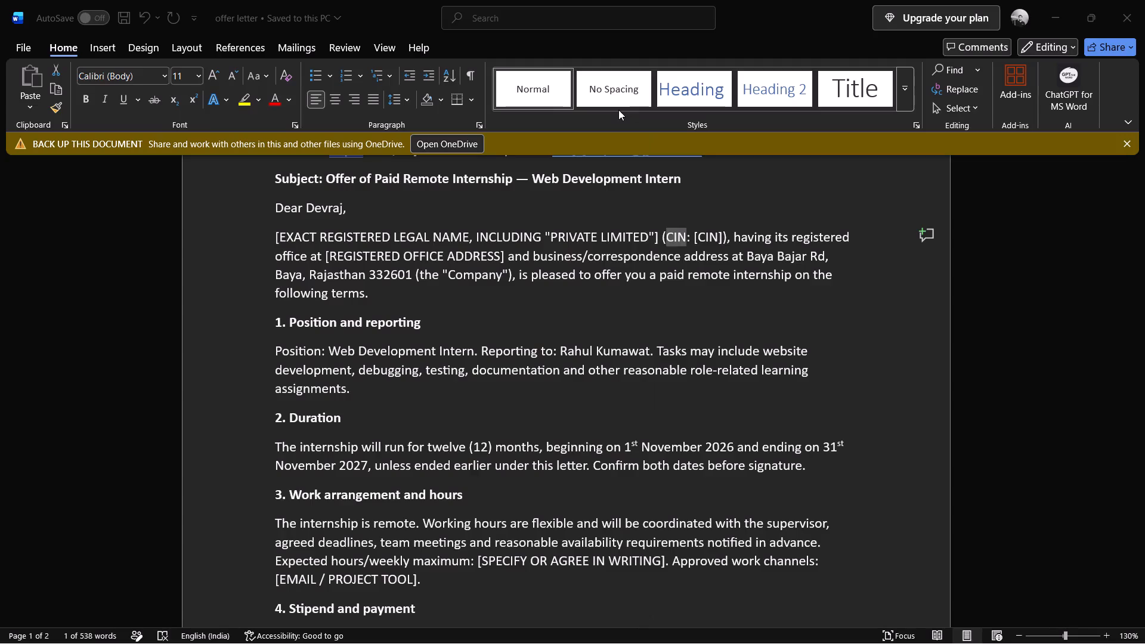
In the offer letter's opening paragraph, delete the "[EXACT REGISTERED LEGAL NAME, INCLUDING "PRIVATE LIMITED"]" placeholder before the CIN.
scroll(500, 212, "up", 2)
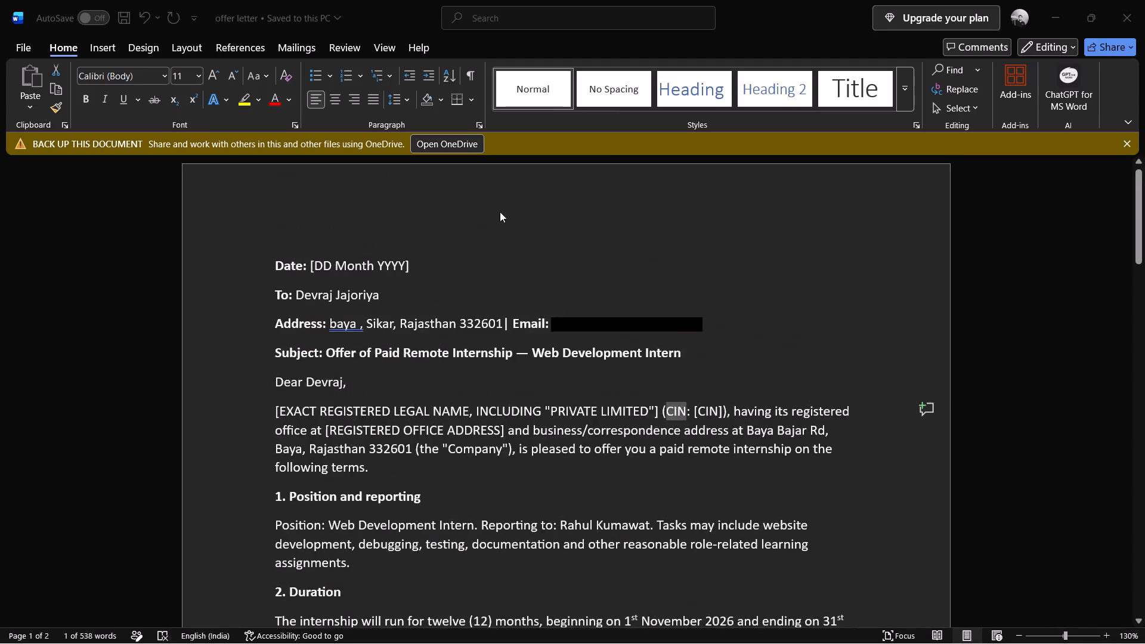
scroll(500, 212, "down", 2)
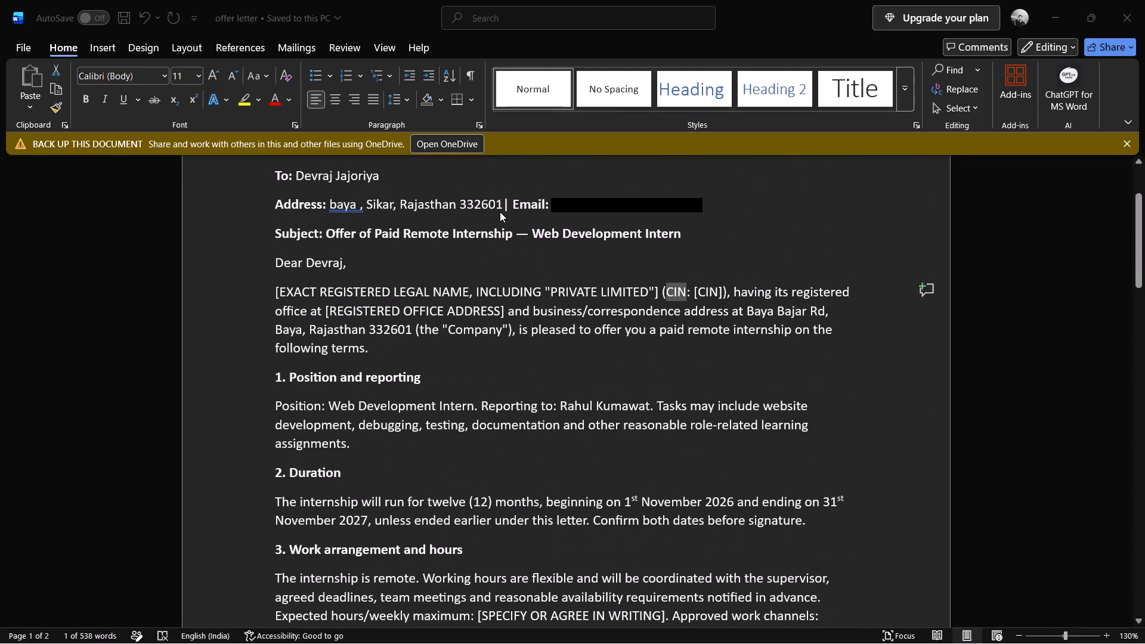
scroll(558, 246, "up", 1)
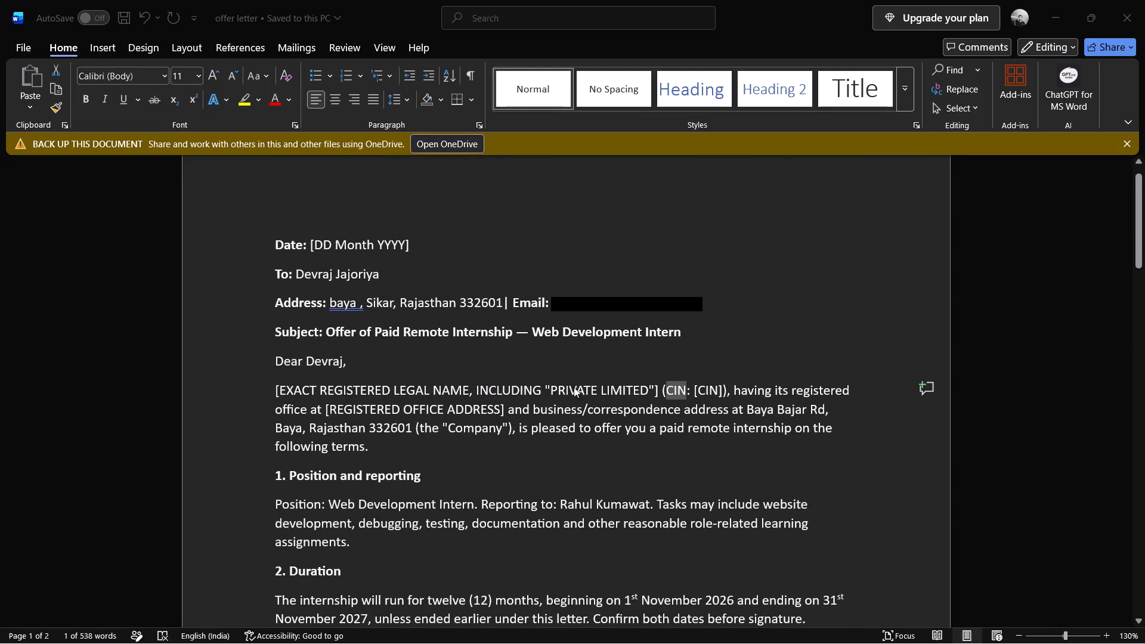
left_click(655, 385)
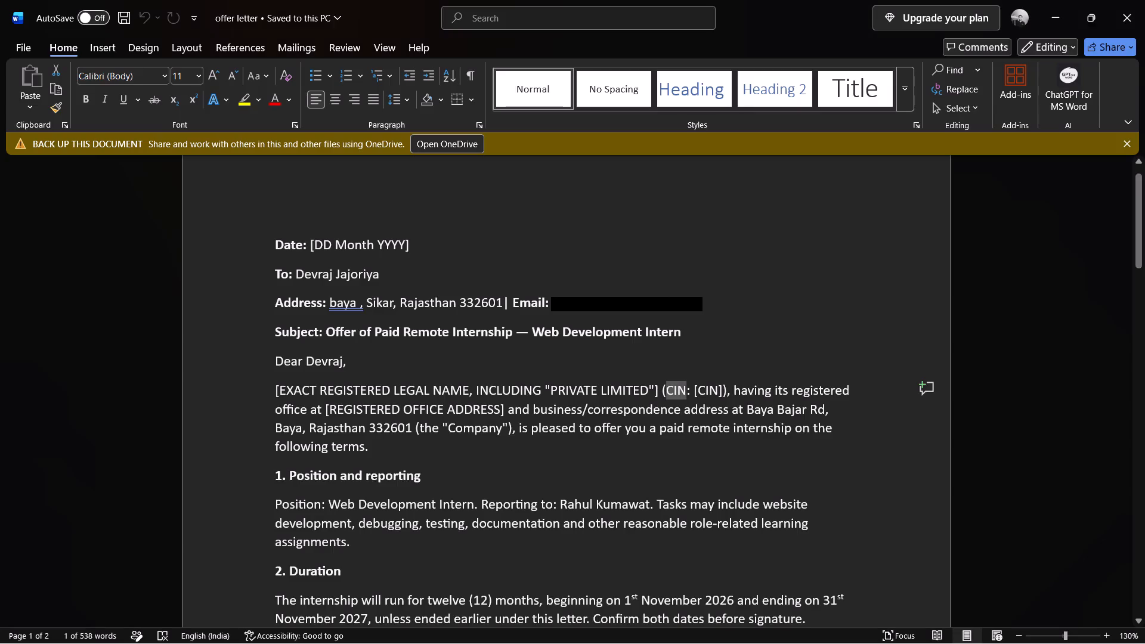
left_click(655, 385)
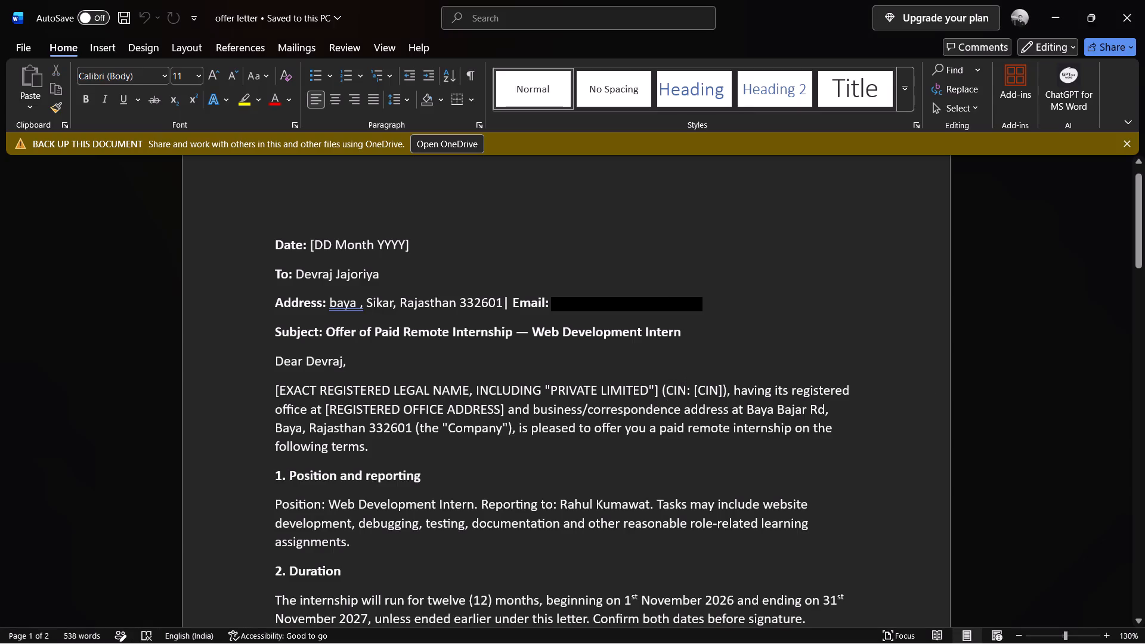
left_click(660, 385)
key("BackSpace")
key("BackSpace")
key("BackSpace")
key("BackSpace")
key("BackSpace")
key("BackSpace")
key("BackSpace")
key("BackSpace")
key("BackSpace")
key("BackSpace")
key("BackSpace")
key("BackSpace")
key("BackSpace")
key("BackSpace")
key("BackSpace")
key("BackSpace")
key("BackSpace")
key("BackSpace")
key("BackSpace")
key("BackSpace")
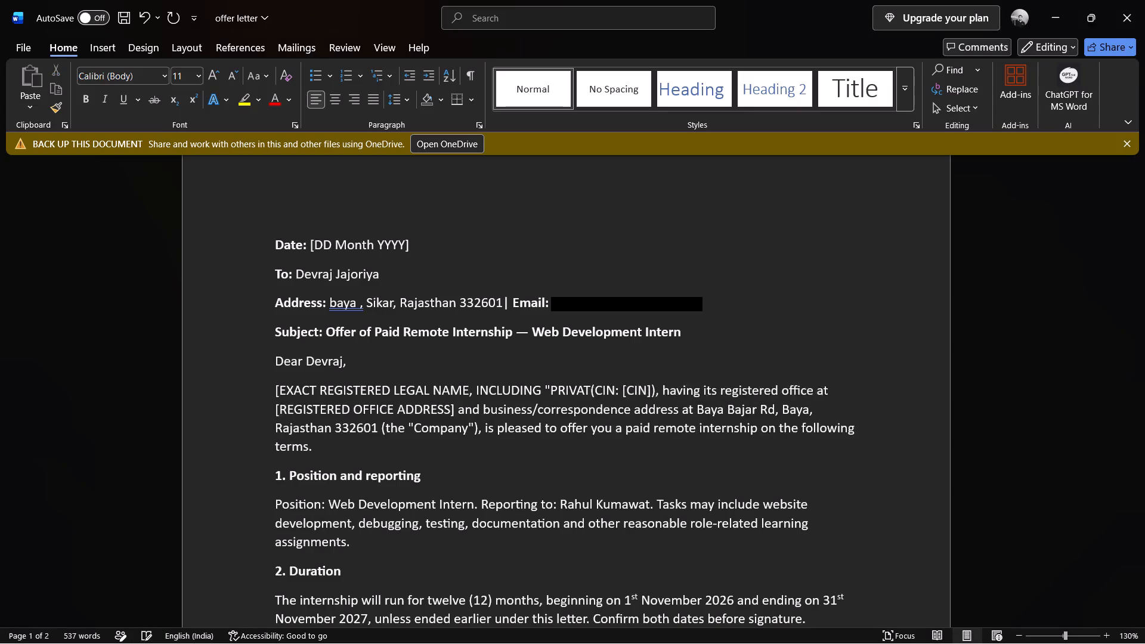
key("BackSpace")
key("BackSpace")
key("BackSpace")
key("BackSpace")
key("BackSpace")
key("BackSpace")
key("BackSpace")
key("BackSpace")
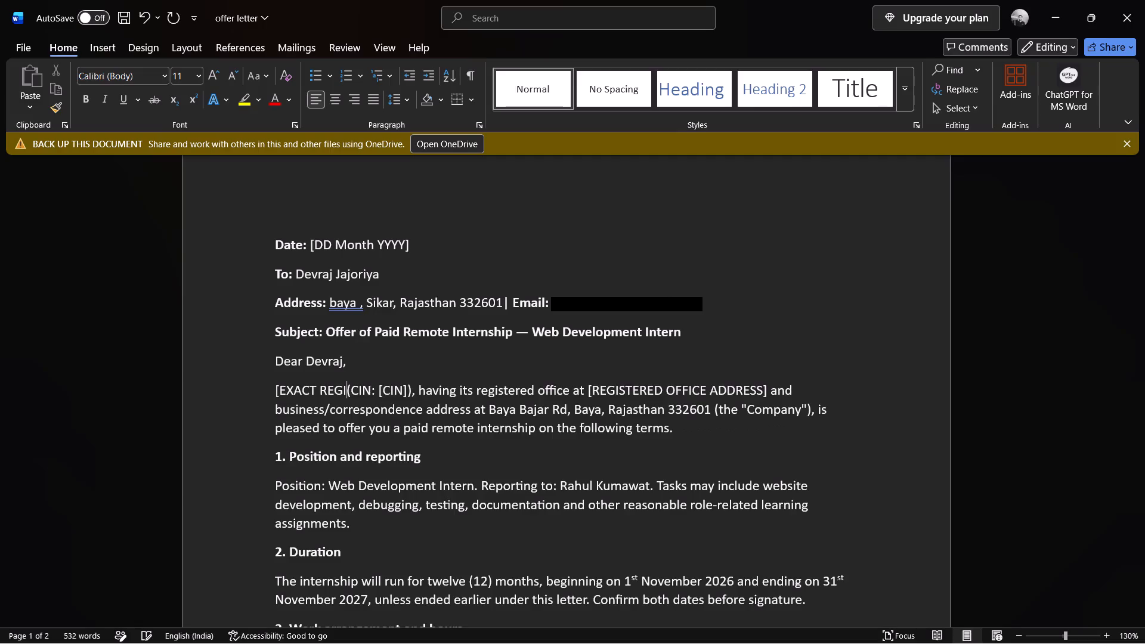
key("BackSpace")
key("BackSpace")
key("BackSpace")
key("BackSpace")
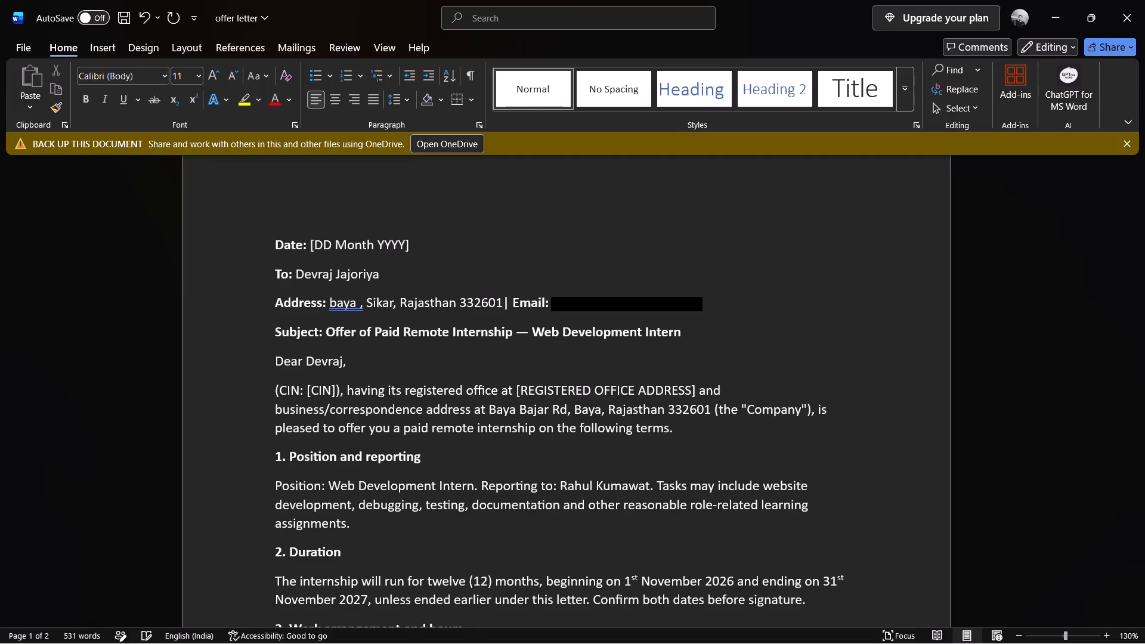
Enter the company name "Rk Soft solution" before the CIN at the start of the letter's opening paragraph.
key("shift+r")
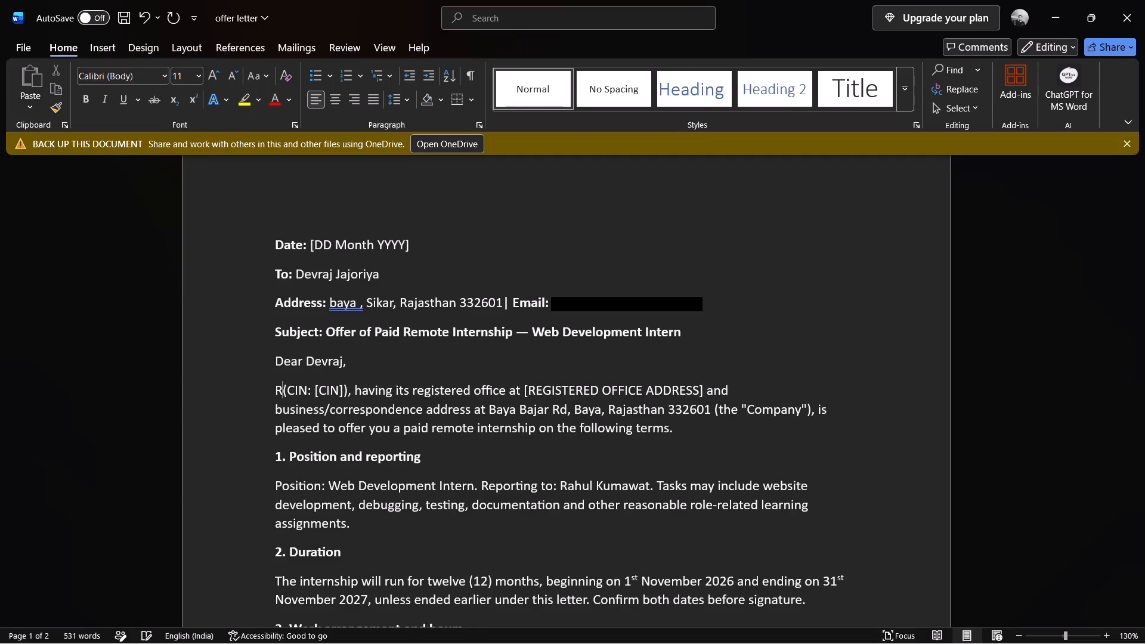
type("k s")
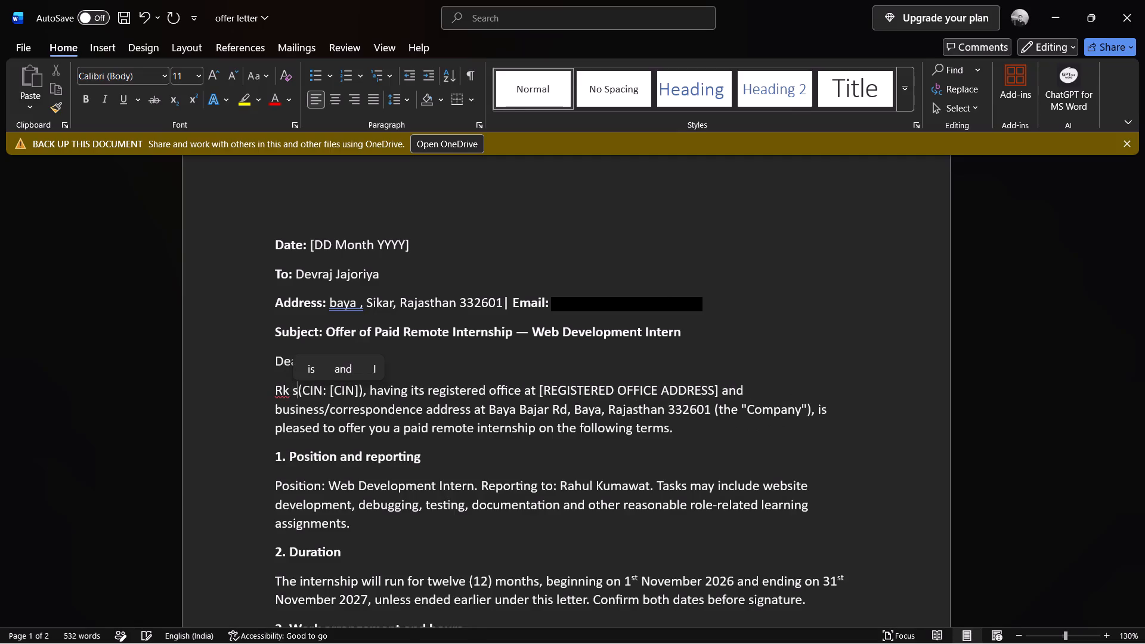
key("BackSpace")
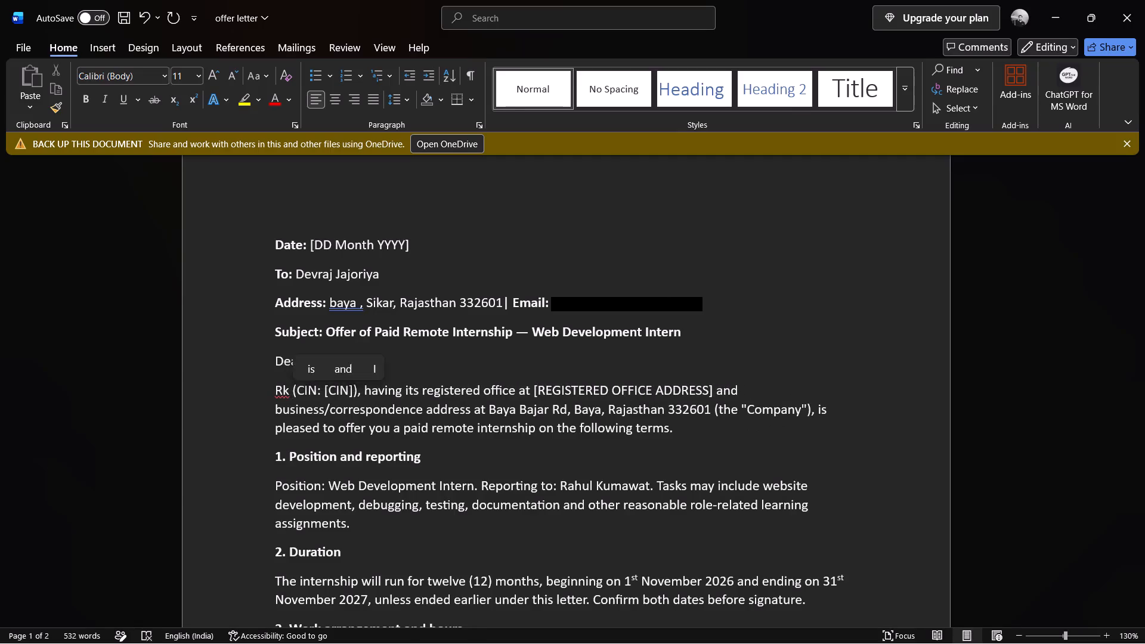
type("So")
type("ft")
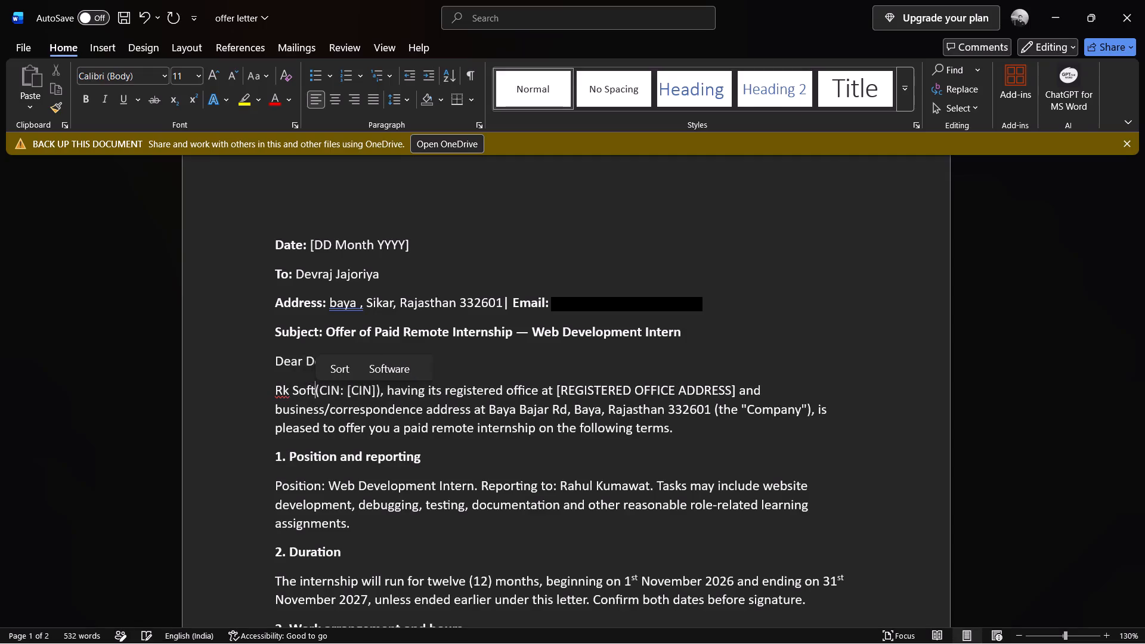
key("space")
key("shift+s")
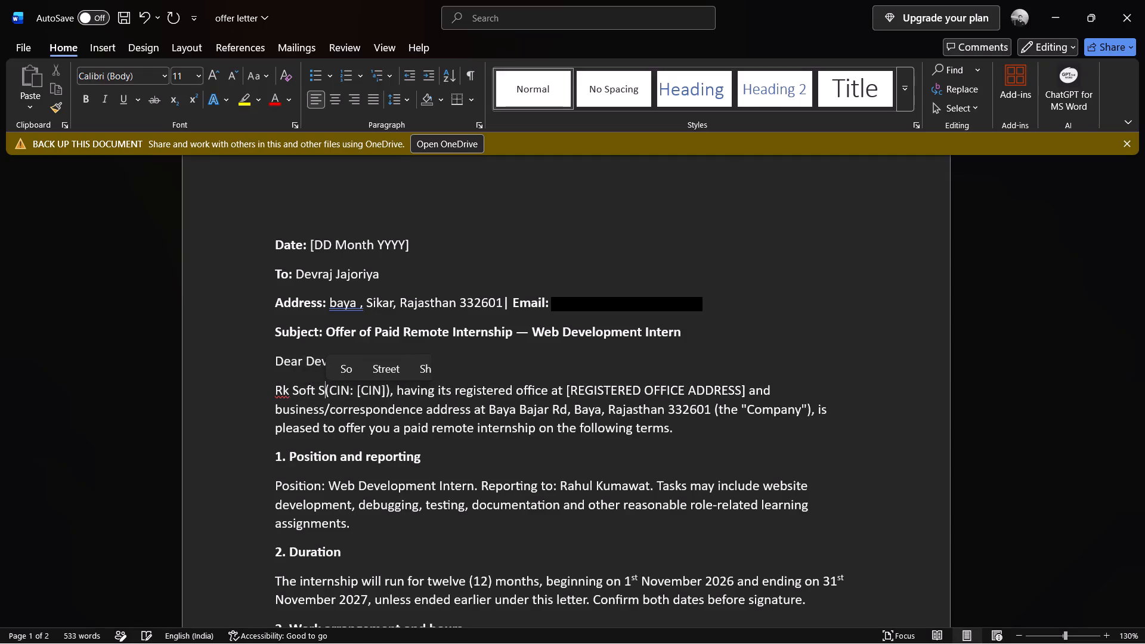
key("BackSpace")
type("sout")
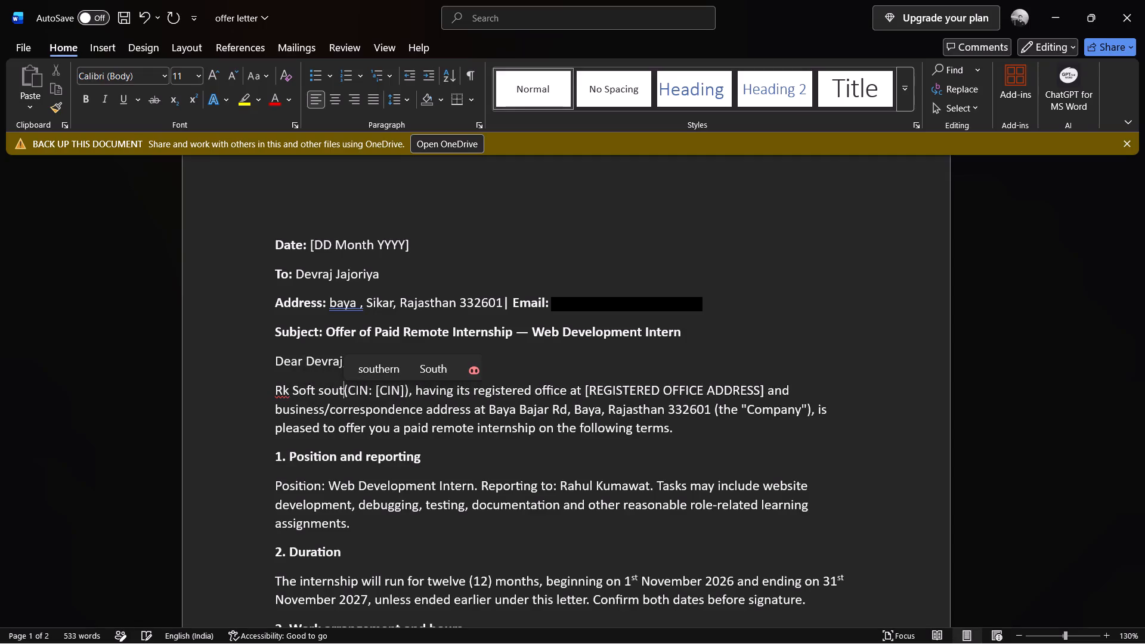
key("BackSpace")
key("BackSpace")
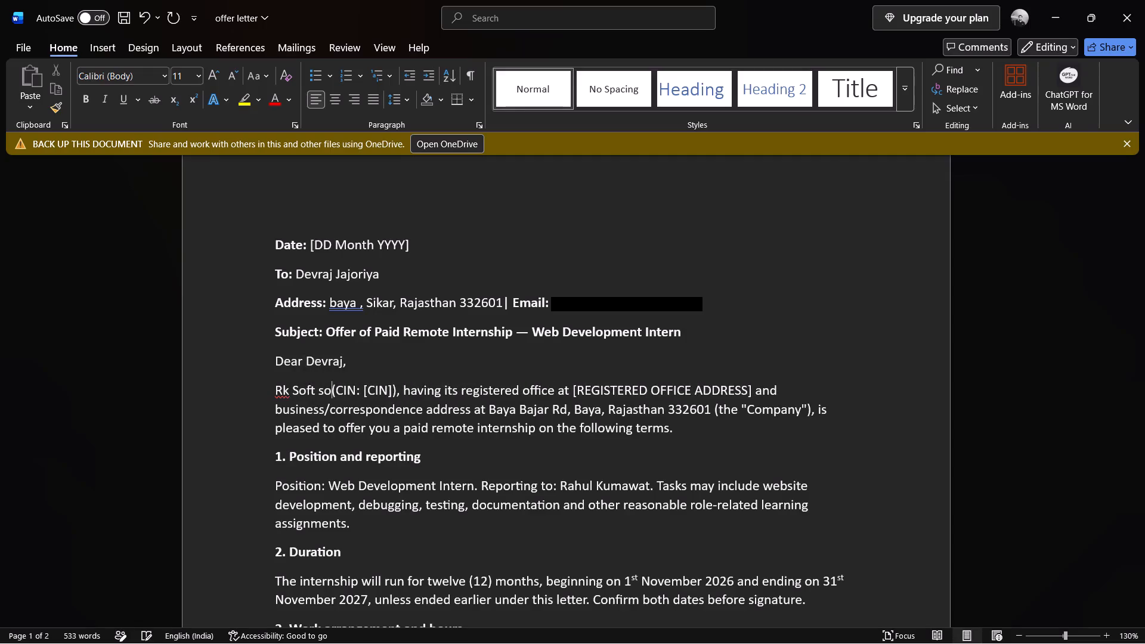
type("lut")
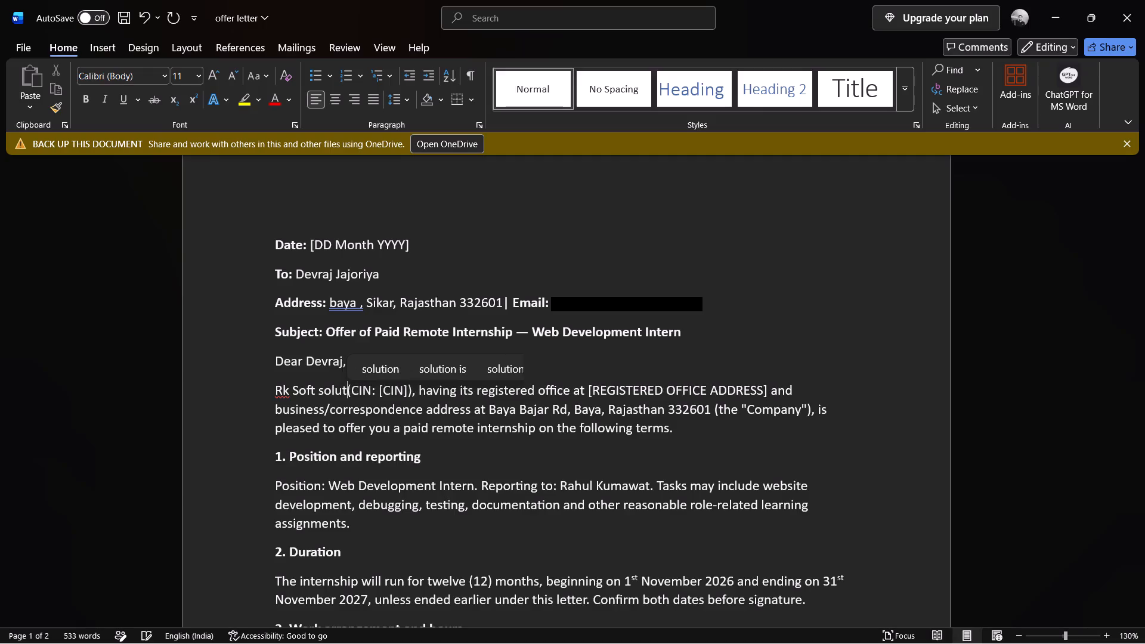
left_click(389, 371)
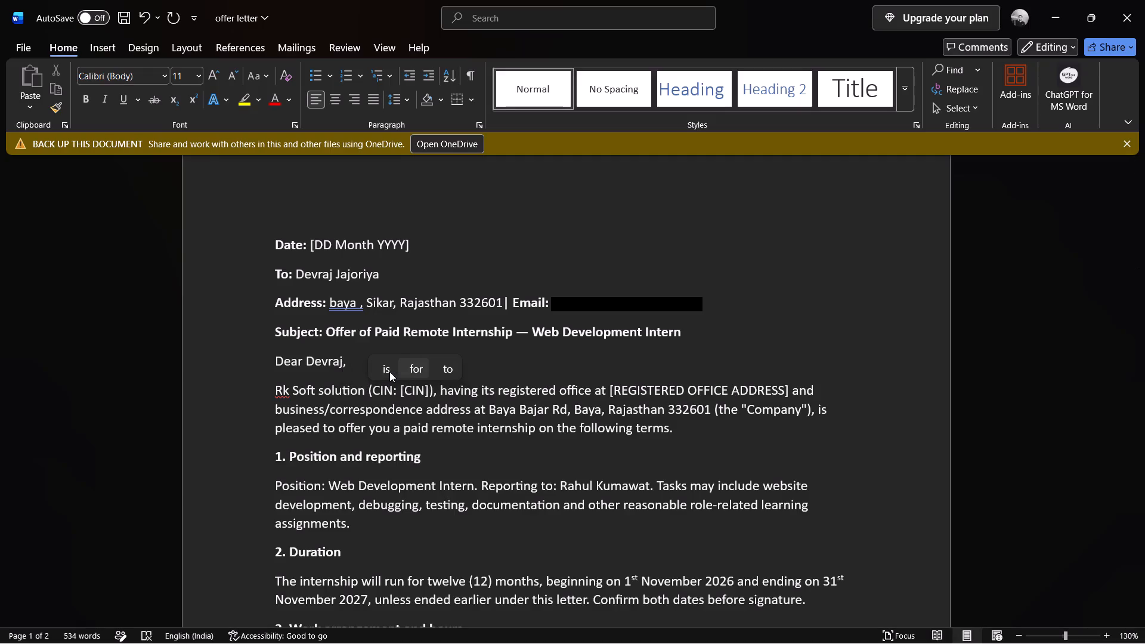
Check the company name in the signature block, and make the opening paragraph's name plural as "Rk Soft solutions".
scroll(463, 524, "down", 6)
scroll(463, 524, "up", 1)
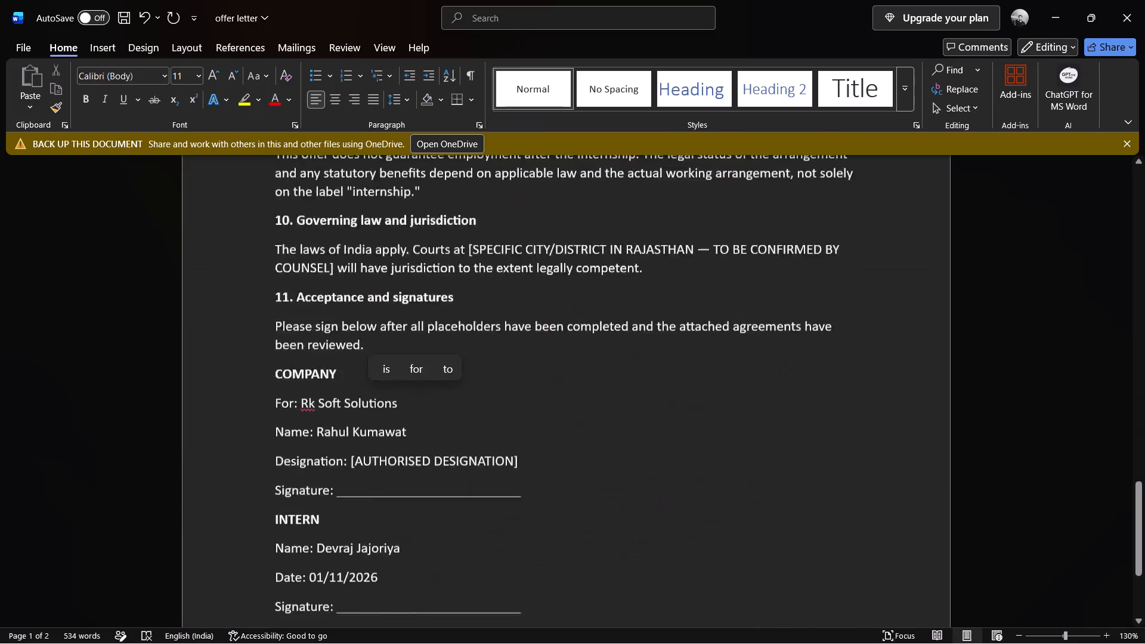
scroll(463, 524, "up", 2)
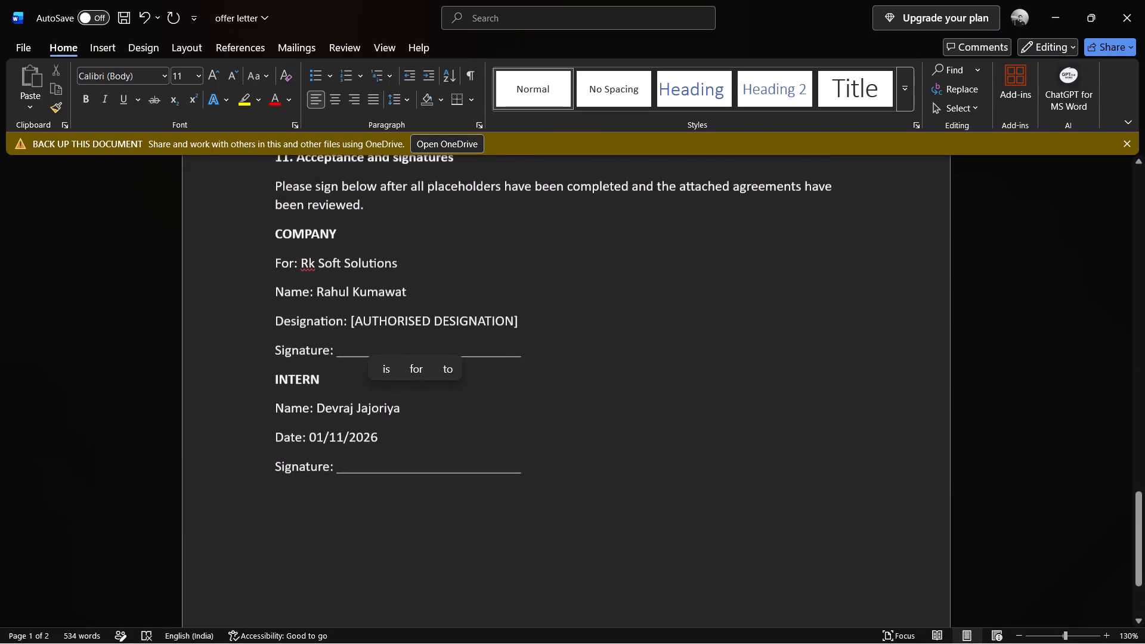
scroll(463, 524, "up", 4)
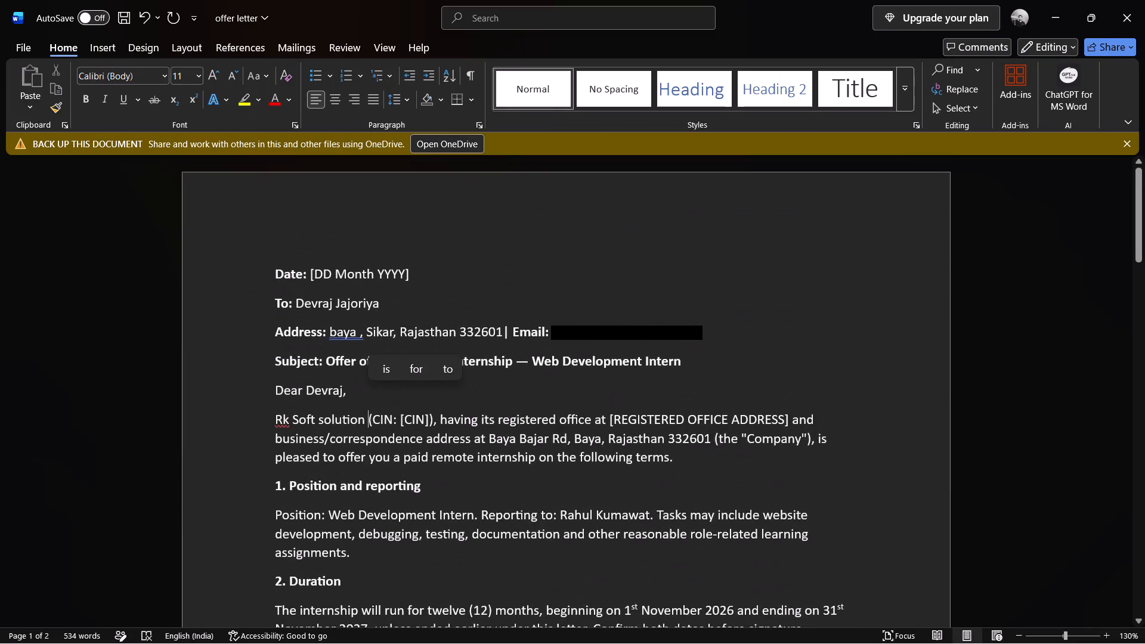
key("Left")
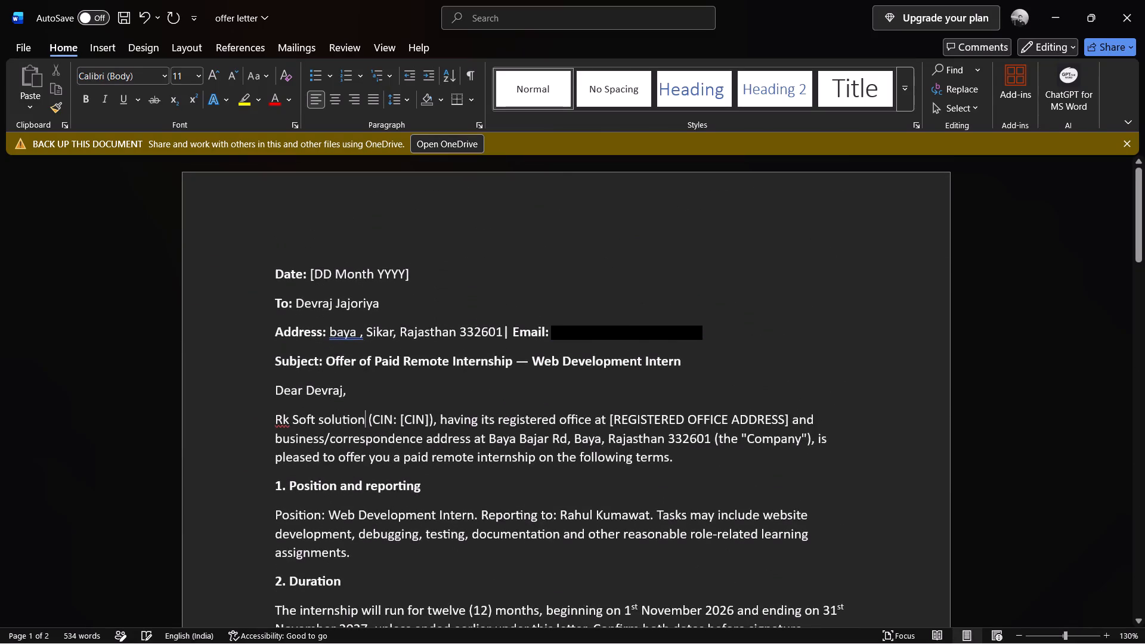
key("s")
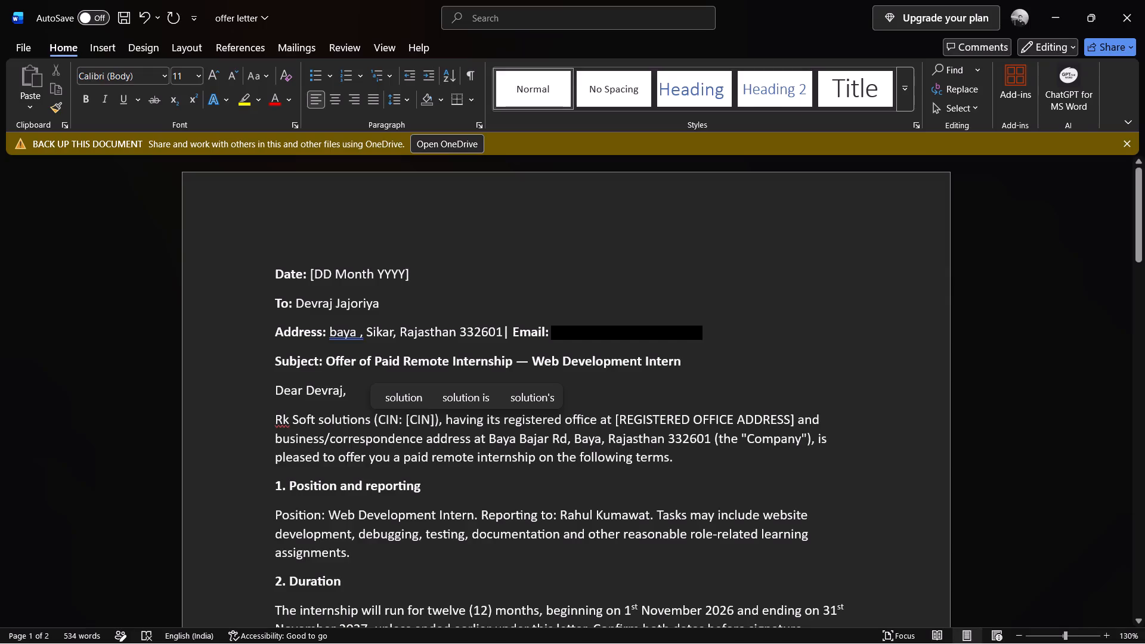
Delete the bracketed definition (the "Company") after the business/correspondence address in the opening paragraph.
left_click(811, 436)
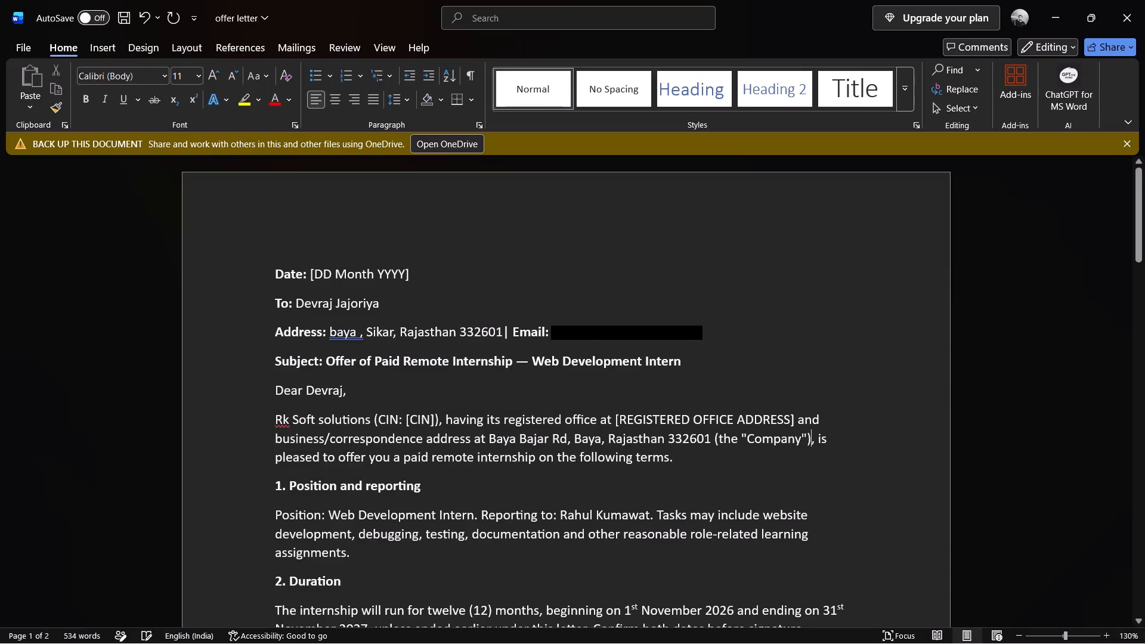
key("BackSpace")
key("BackSpace")
key("BackSpace")
key("BackSpace")
key("BackSpace")
key("BackSpace")
key("BackSpace")
key("BackSpace")
key("BackSpace")
key("BackSpace")
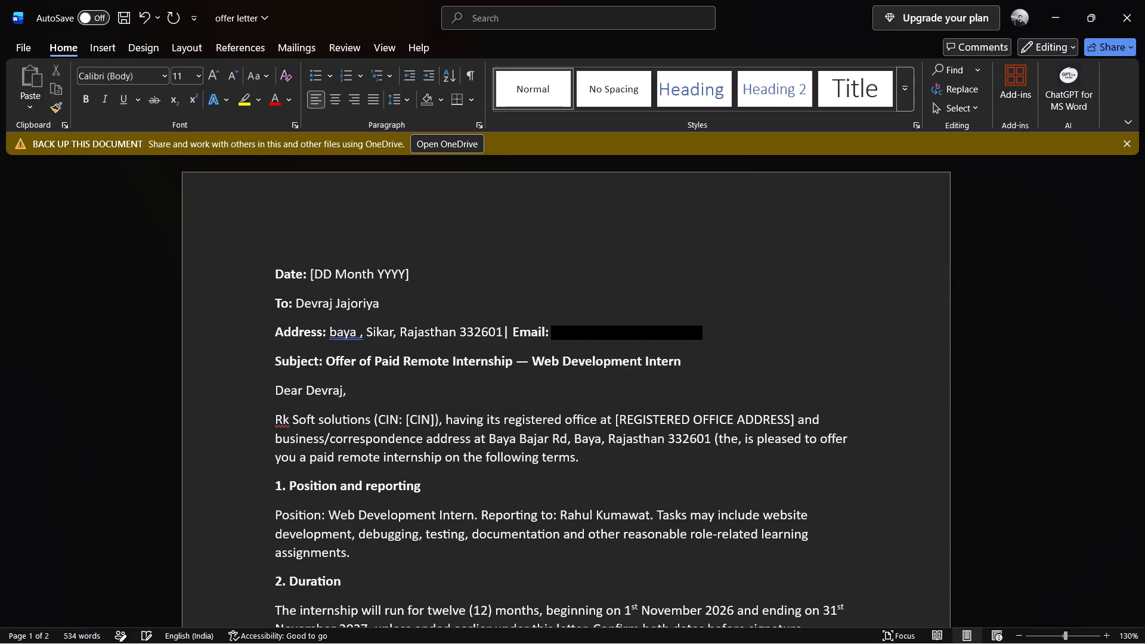
key("BackSpace")
key("BackSpace")
key("BackSpace")
key("BackSpace")
key("BackSpace")
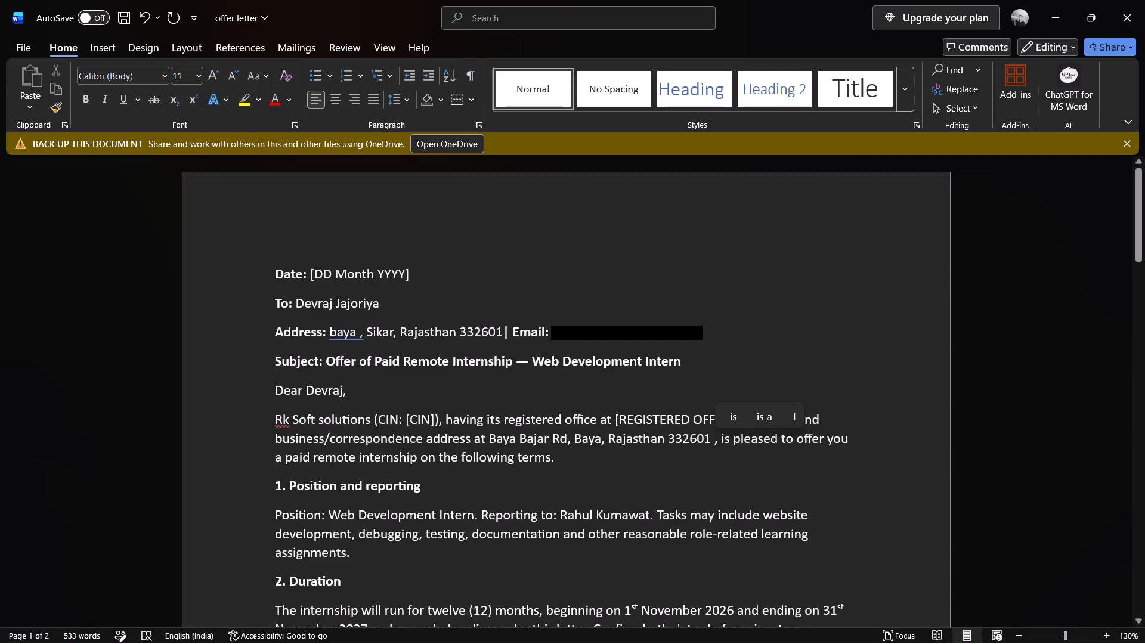
left_click(869, 407)
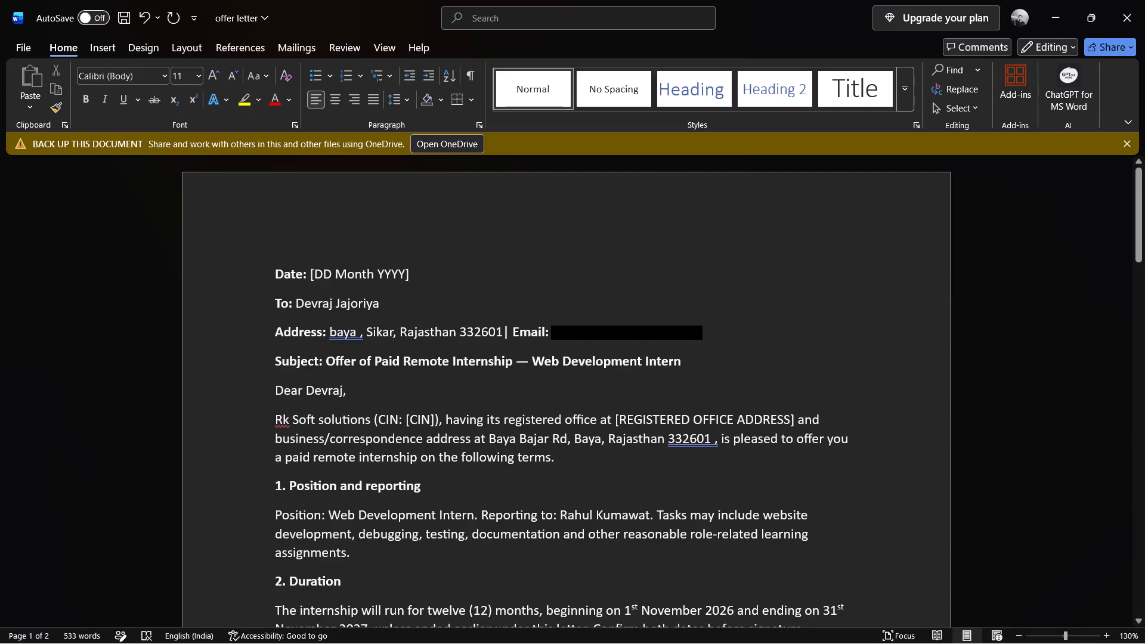
Replace the "[REGISTERED OFFICE ADDRESS]" placeholder in the opening paragraph with "Baya Sikar".
left_click(799, 419)
key("BackSpace")
key("BackSpace")
key("BackSpace")
key("BackSpace")
key("BackSpace")
key("BackSpace")
key("BackSpace")
key("BackSpace")
key("BackSpace")
key("BackSpace")
key("BackSpace")
key("BackSpace")
key("BackSpace")
key("BackSpace")
key("BackSpace")
key("BackSpace")
key("BackSpace")
key("BackSpace")
key("BackSpace")
key("BackSpace")
key("BackSpace")
key("BackSpace")
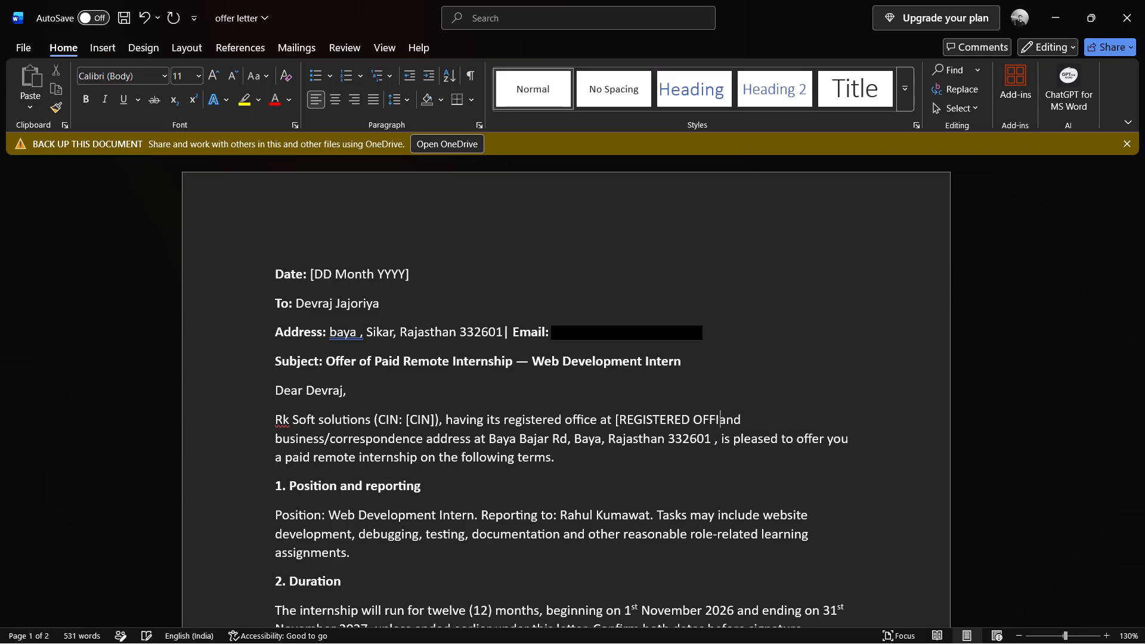
key("BackSpace")
key("BackSpace")
key("BackSpace")
key("BackSpace")
key("BackSpace")
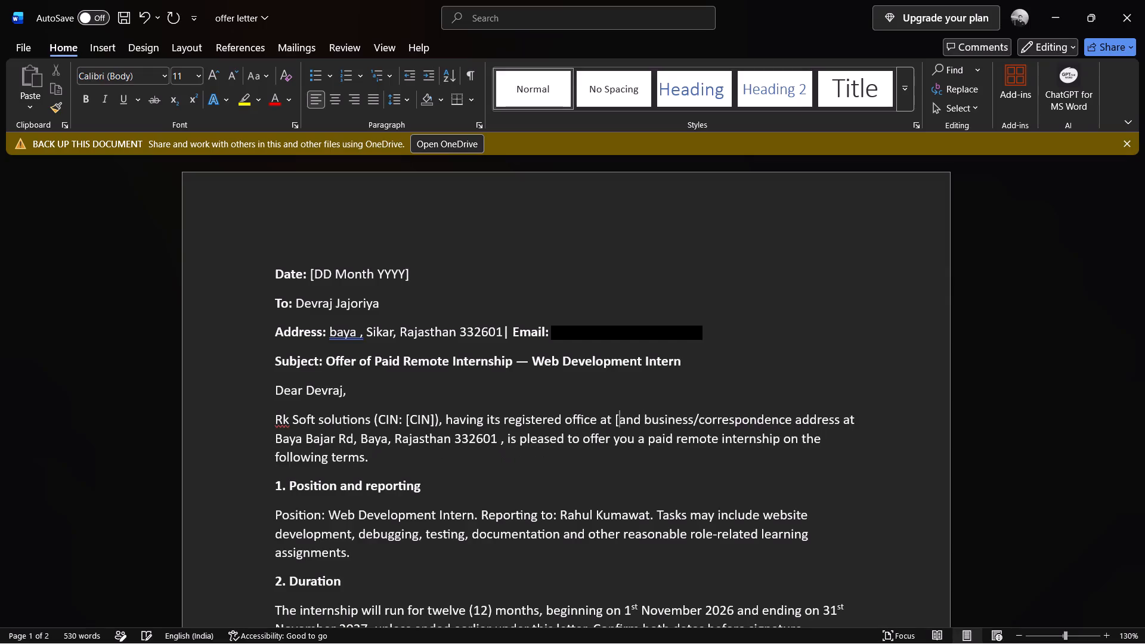
key("BackSpace")
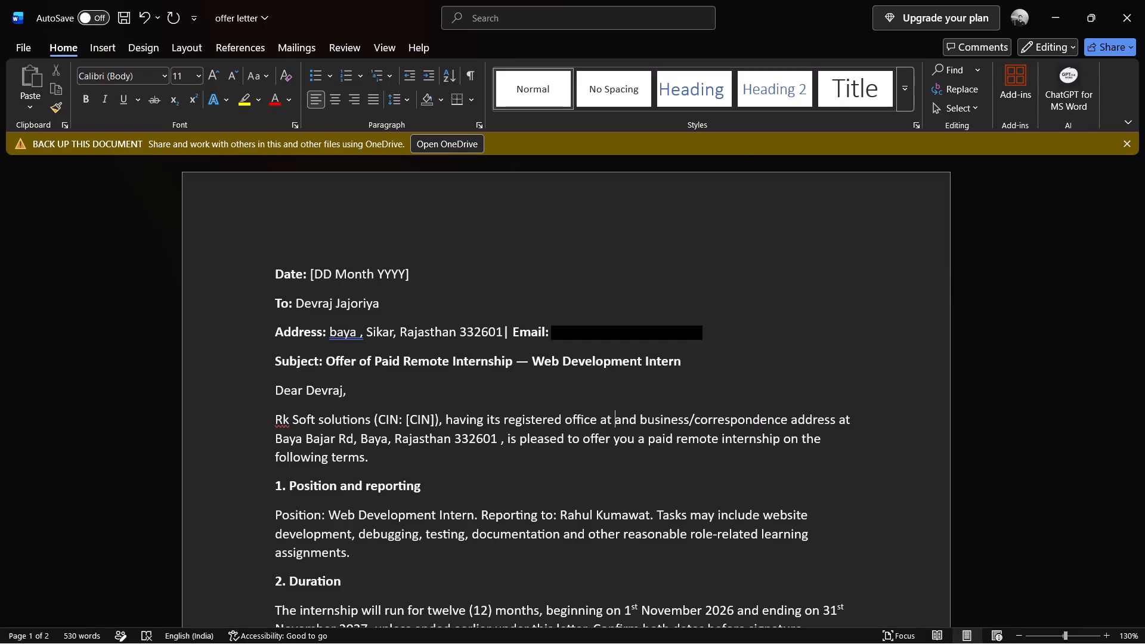
type("Baya")
key("space")
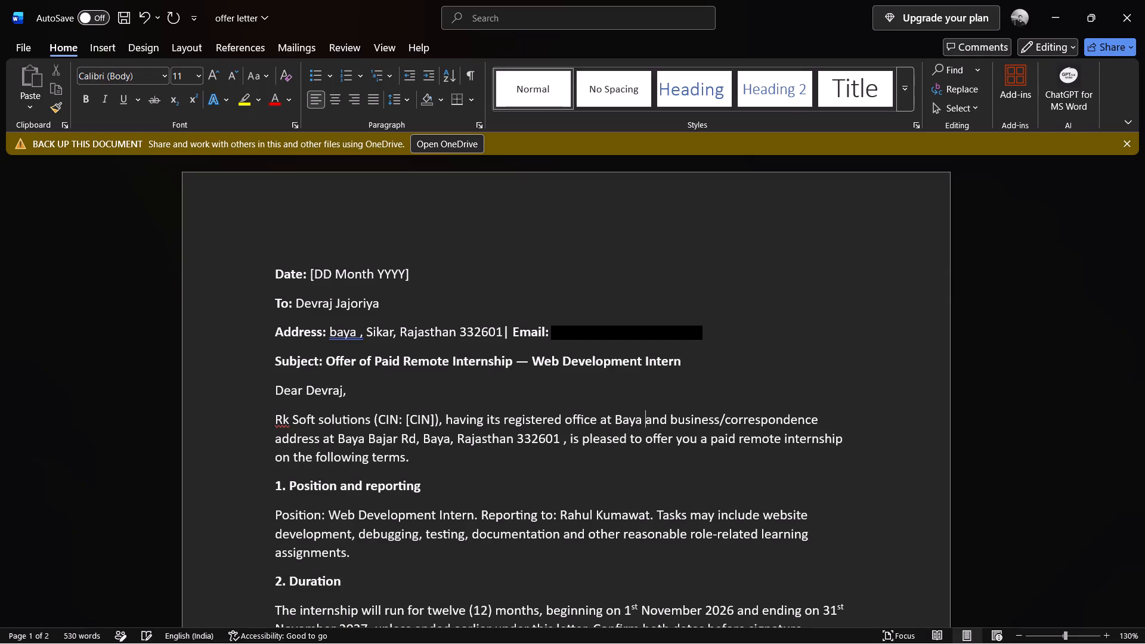
type("Sika")
type("r")
key("space")
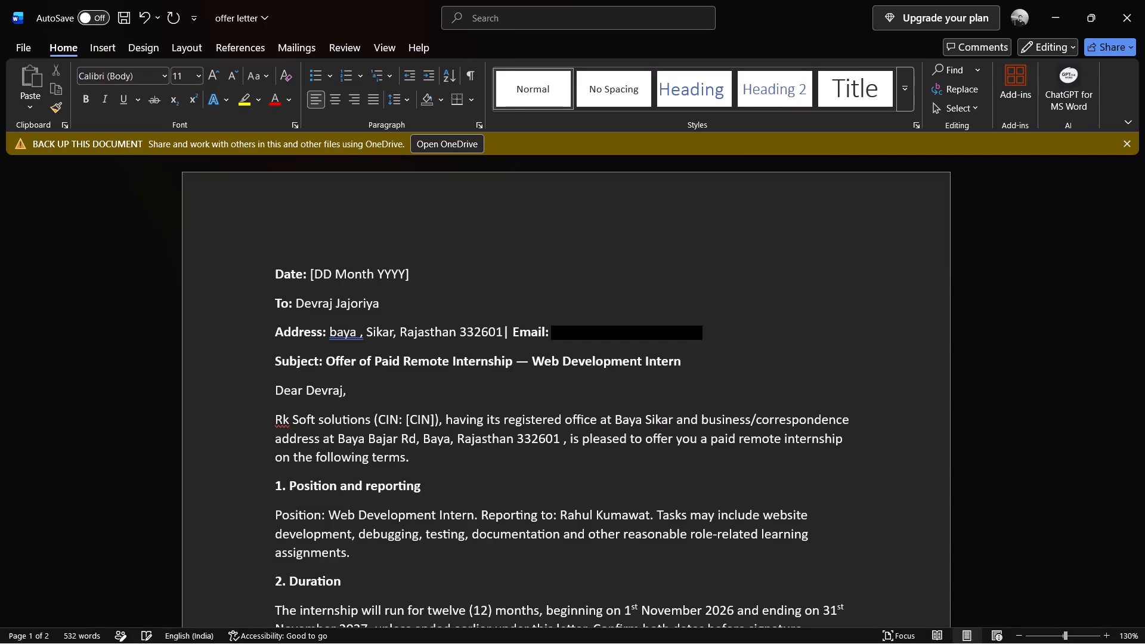
Insert a comma between "Baya" and "Sikar" in the registered office address.
scroll(587, 467, "down", 1)
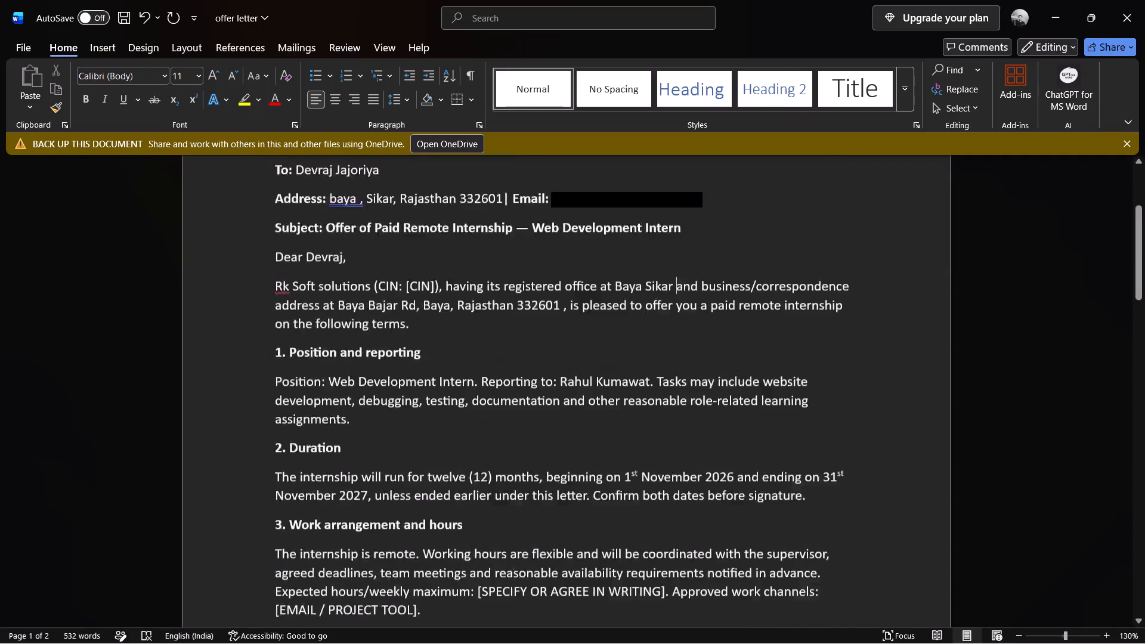
scroll(587, 467, "down", 1)
left_click(642, 227)
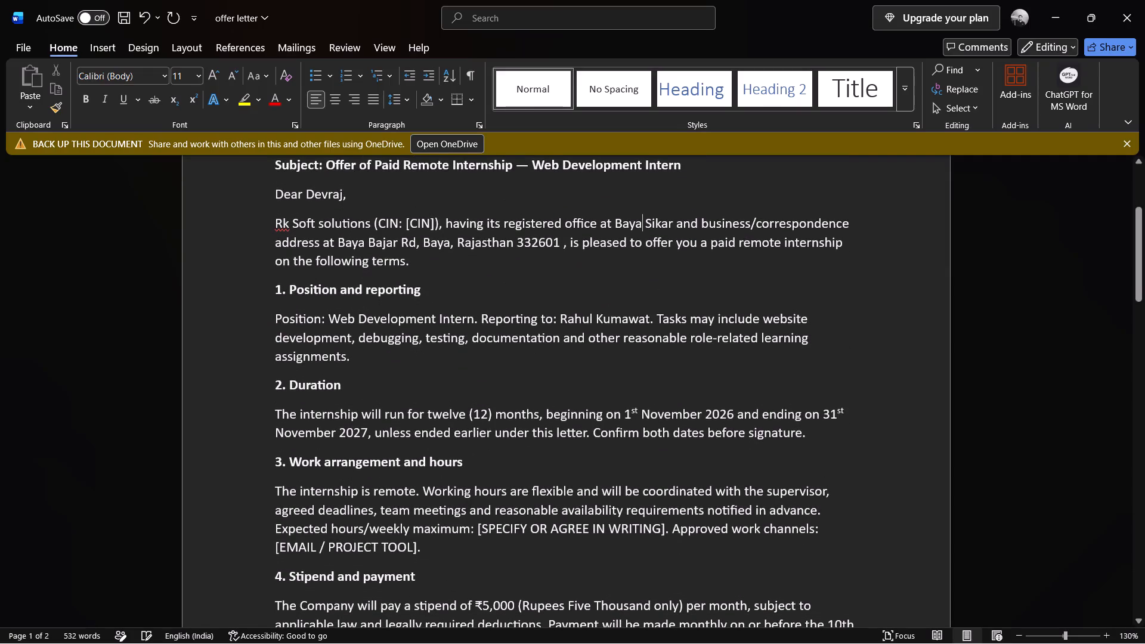
key("comma")
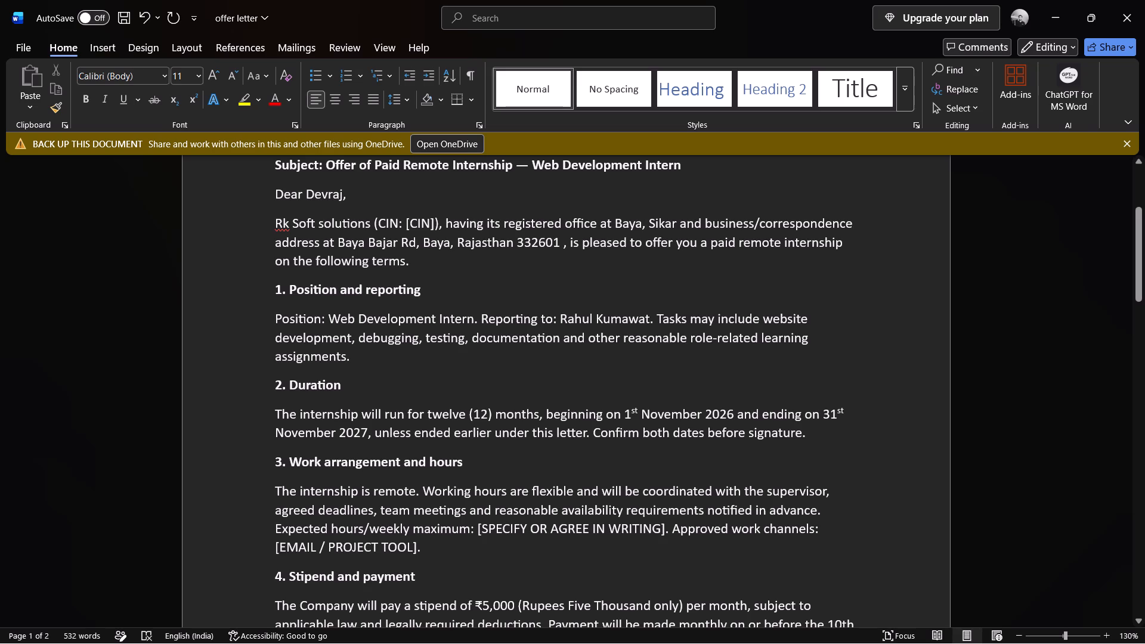
Read through the letter's numbered sections from Position and reporting to Nature of arrangement, looking for remaining placeholders and details.
scroll(428, 273, "down", 1)
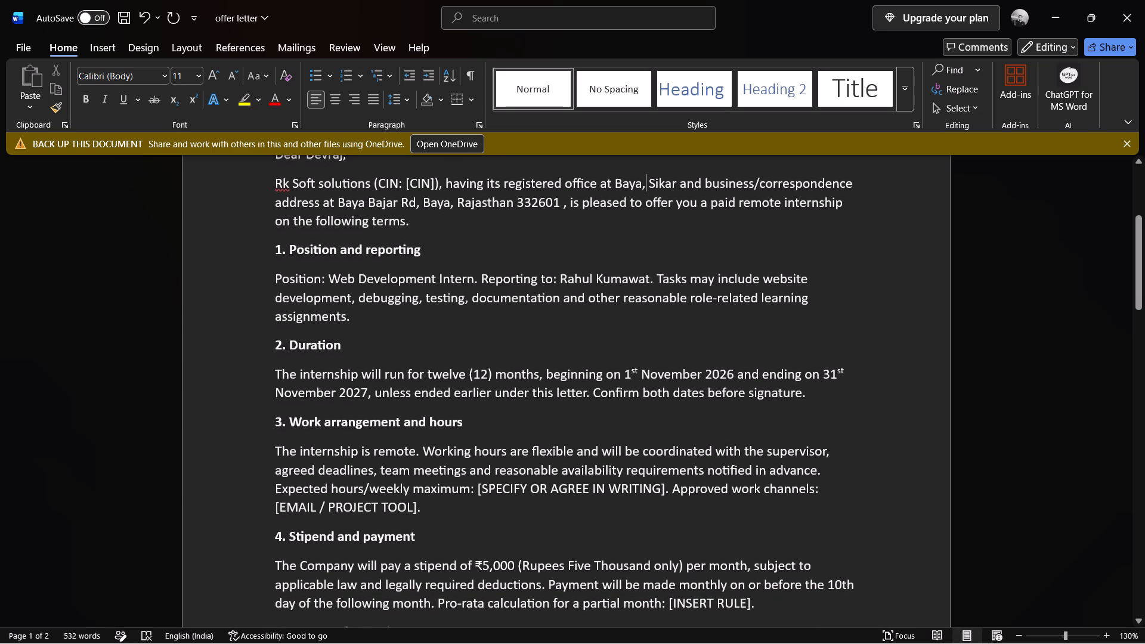
scroll(428, 273, "down", 2)
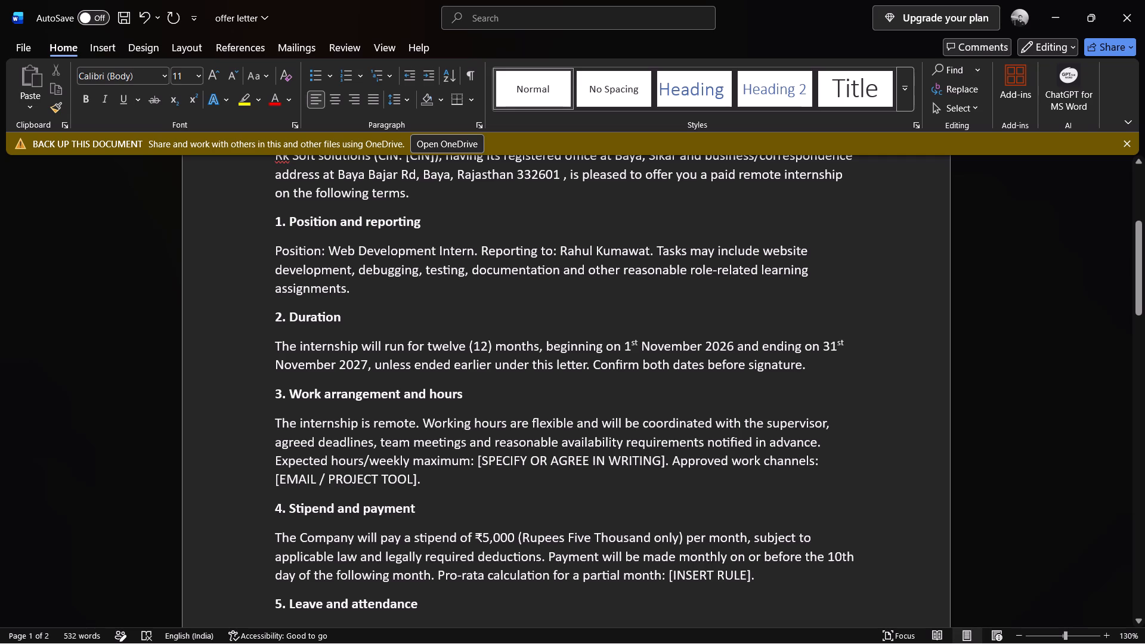
left_click(648, 250)
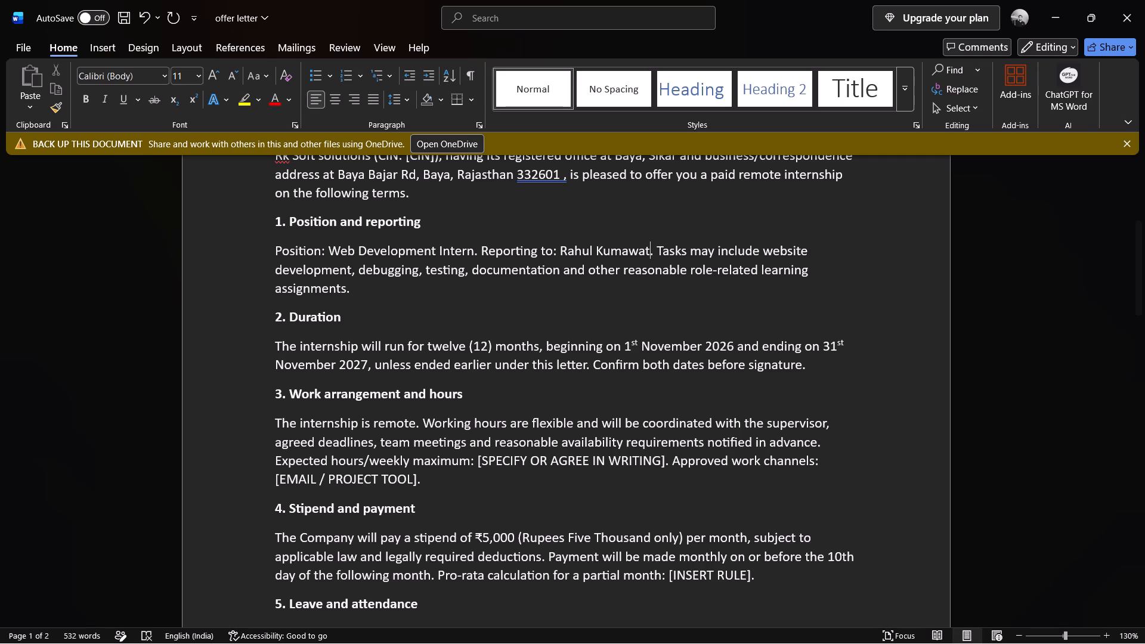
scroll(648, 250, "down", 1)
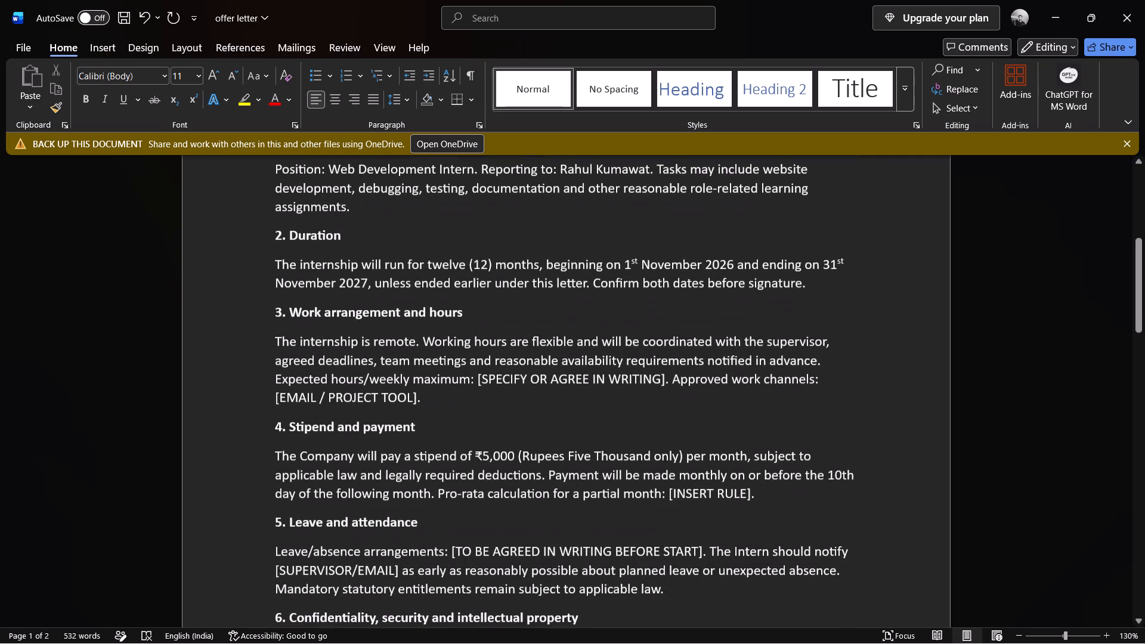
scroll(648, 250, "down", 1)
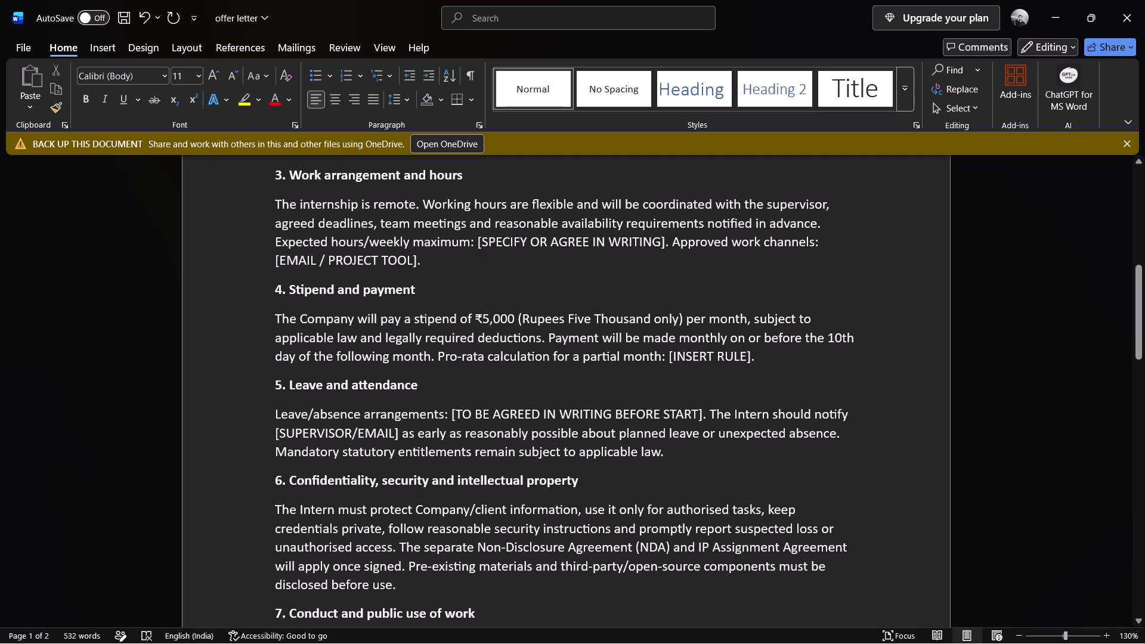
scroll(465, 302, "down", 1)
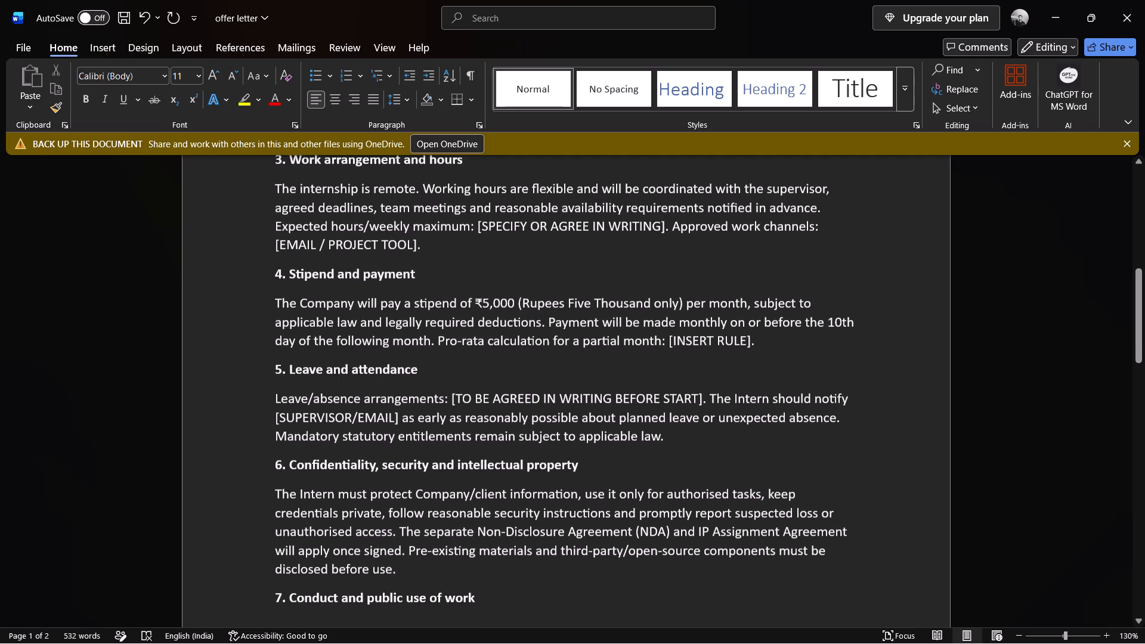
scroll(465, 302, "down", 1)
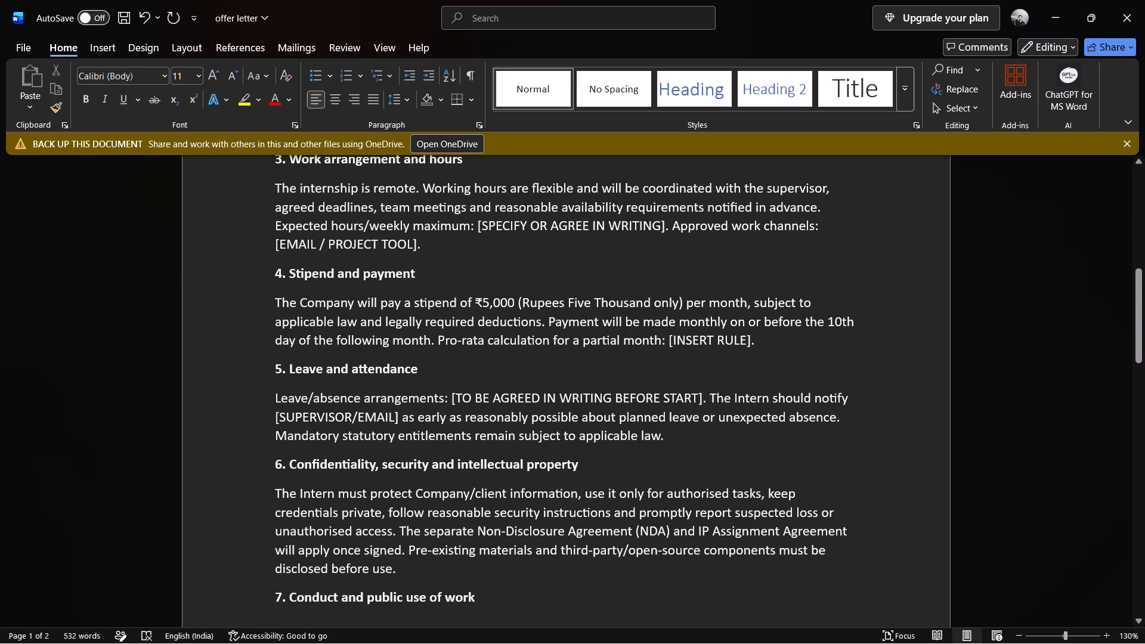
scroll(484, 362, "down", 3)
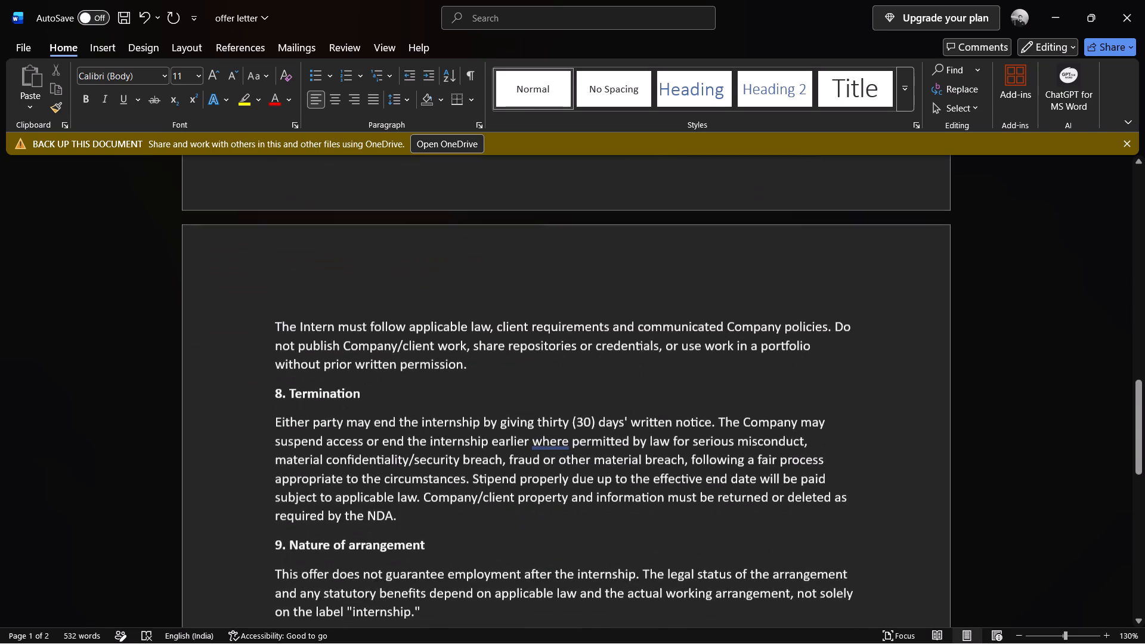
Replace the bracketed "[SPECIFIC CITY/DISTRICT IN RAJASTHAN — TO BE CONFIRMED BY COUNSEL]" placeholder in section 10, Governing law and jurisdiction, with "rajsthan".
scroll(484, 362, "down", 3)
scroll(484, 362, "up", 1)
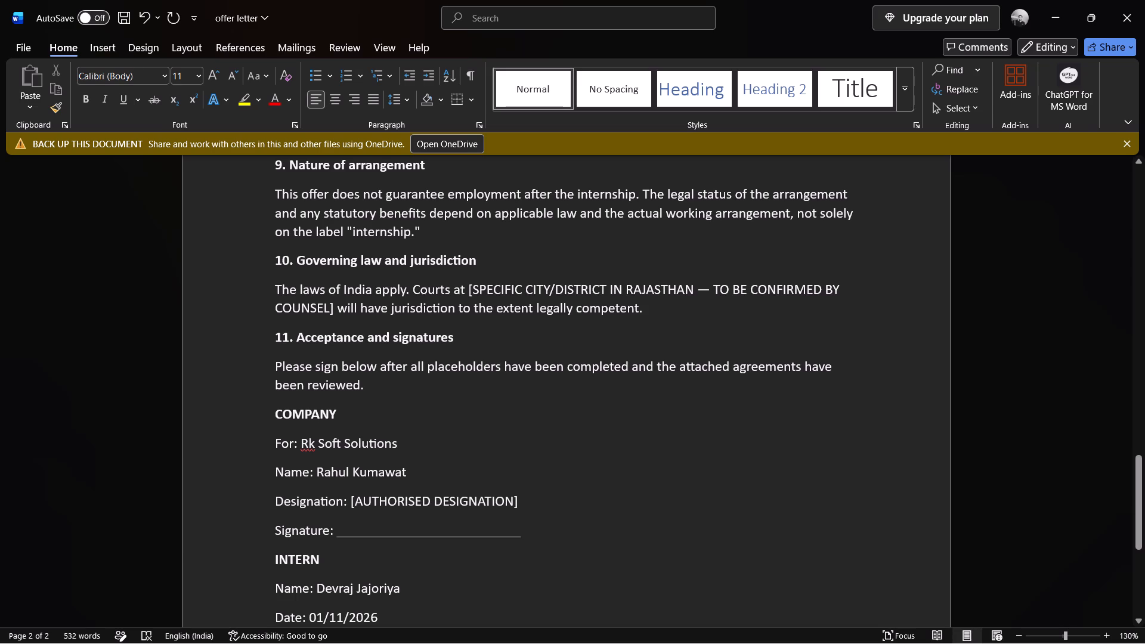
scroll(352, 389, "up", 1)
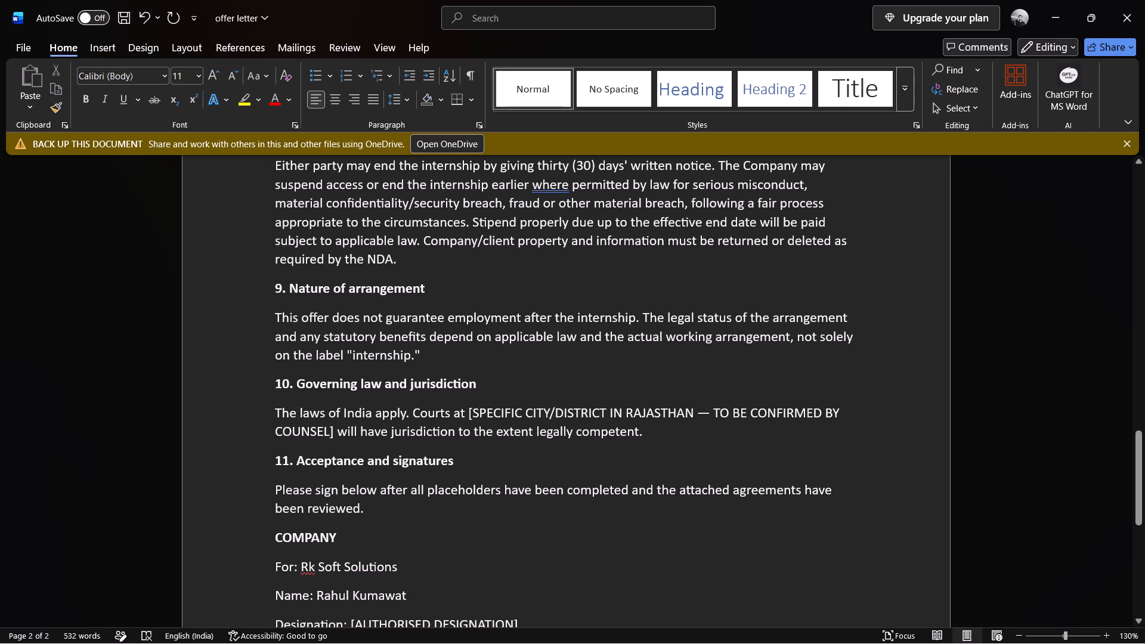
left_click(335, 428)
key("BackSpace")
key("BackSpace")
key("BackSpace")
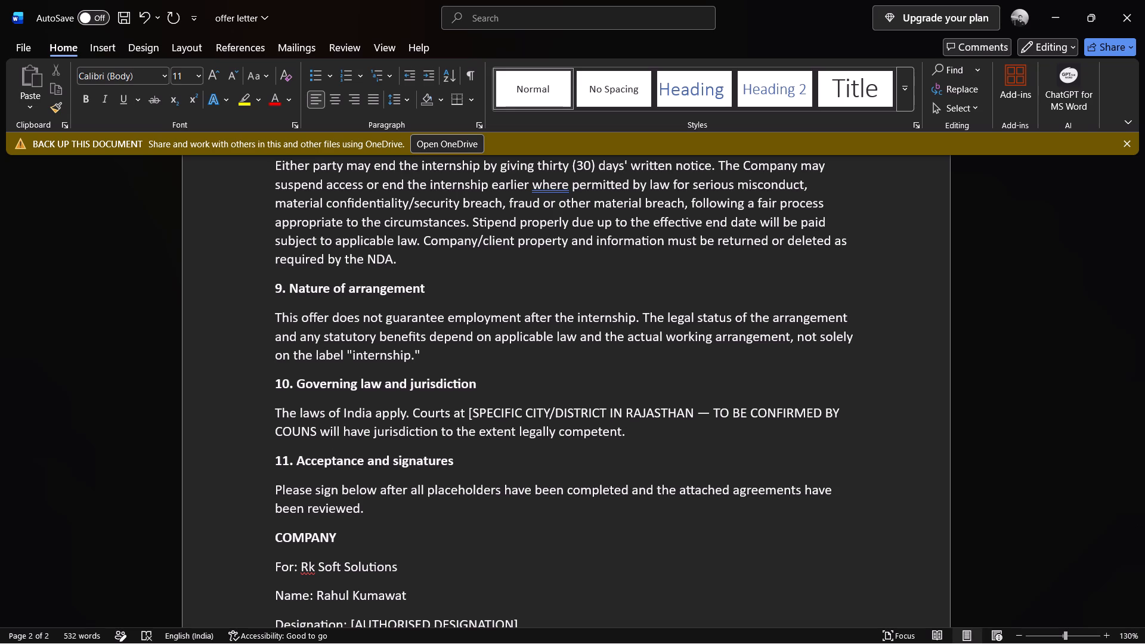
key("BackSpace")
key("BackSpace")
key("BackSpace")
key("BackSpace")
key("BackSpace")
key("BackSpace")
key("BackSpace")
key("BackSpace")
key("BackSpace")
key("BackSpace")
key("BackSpace")
key("BackSpace")
key("BackSpace")
key("BackSpace")
key("BackSpace")
key("BackSpace")
key("BackSpace")
key("BackSpace")
key("BackSpace")
key("BackSpace")
key("BackSpace")
key("BackSpace")
key("BackSpace")
key("BackSpace")
key("BackSpace")
key("BackSpace")
key("BackSpace")
key("BackSpace")
key("BackSpace")
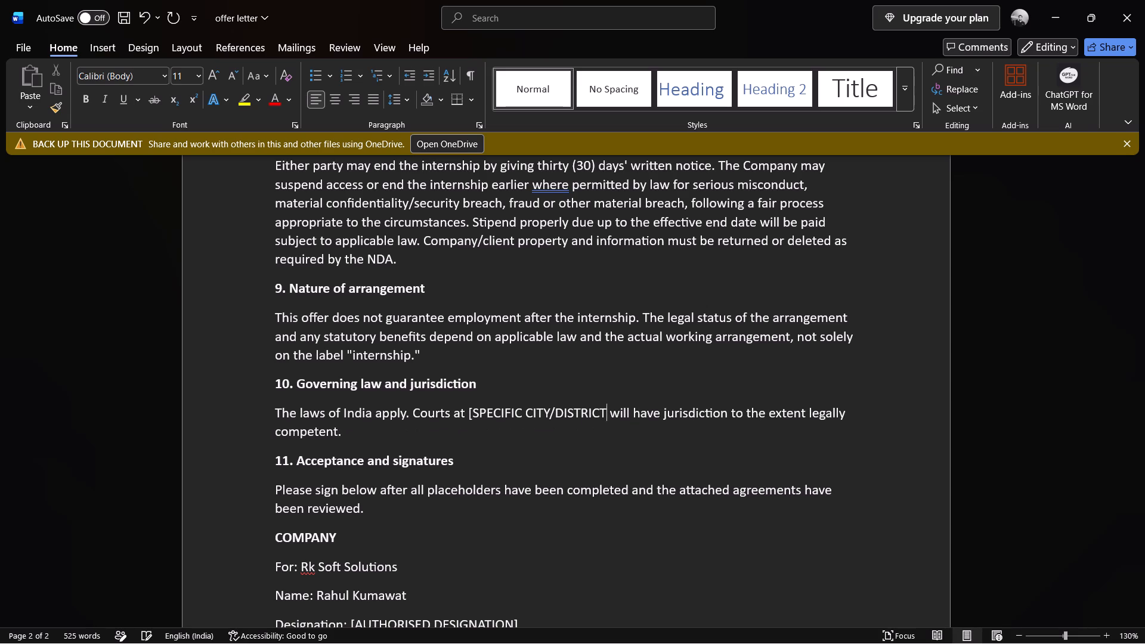
key("BackSpace")
key("BackSpace")
key("BackSpace")
key("BackSpace")
key("BackSpace")
key("BackSpace")
key("BackSpace")
key("BackSpace")
key("BackSpace")
key("BackSpace")
key("BackSpace")
key("BackSpace")
key("BackSpace")
key("BackSpace")
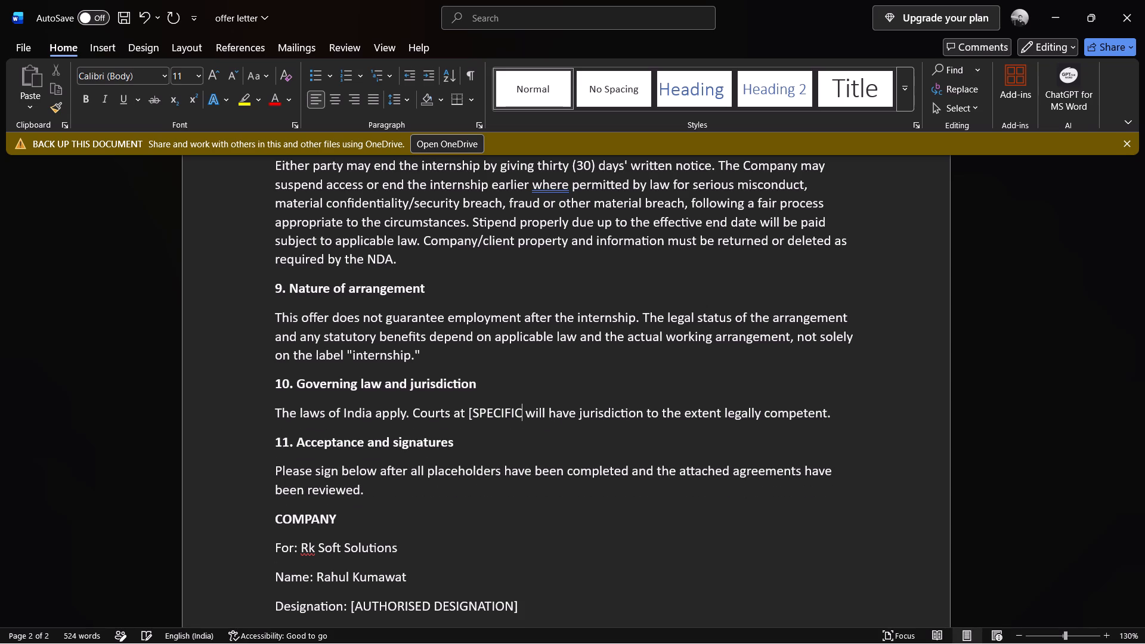
key("BackSpace")
key("BackSpace")
key("BackSpace")
key("BackSpace")
key("BackSpace")
key("BackSpace")
key("BackSpace")
key("BackSpace")
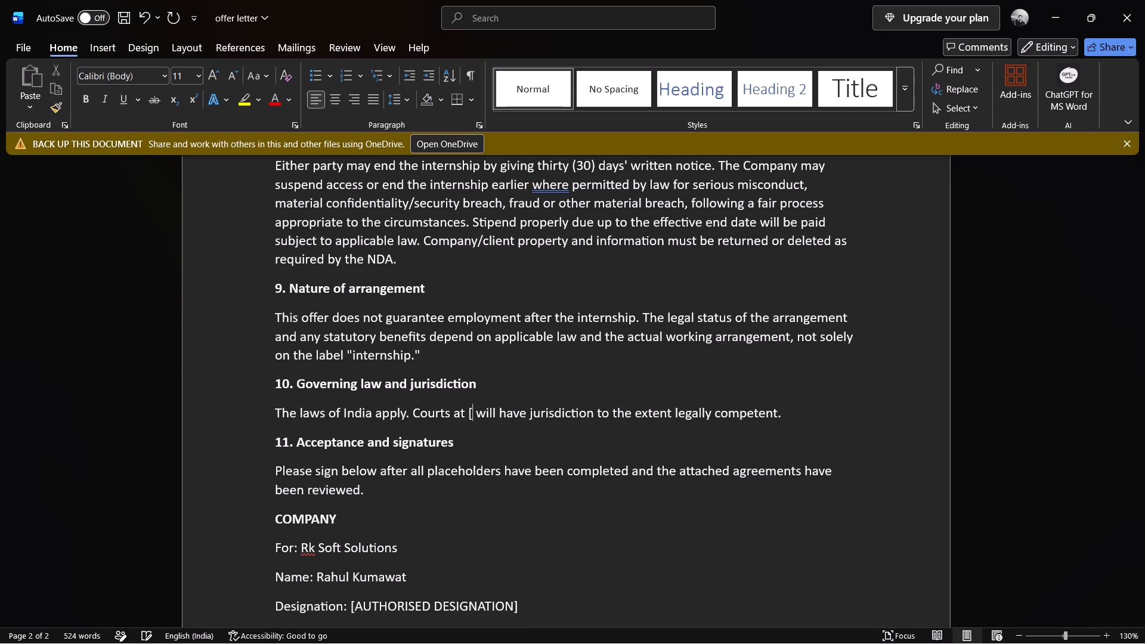
key("BackSpace")
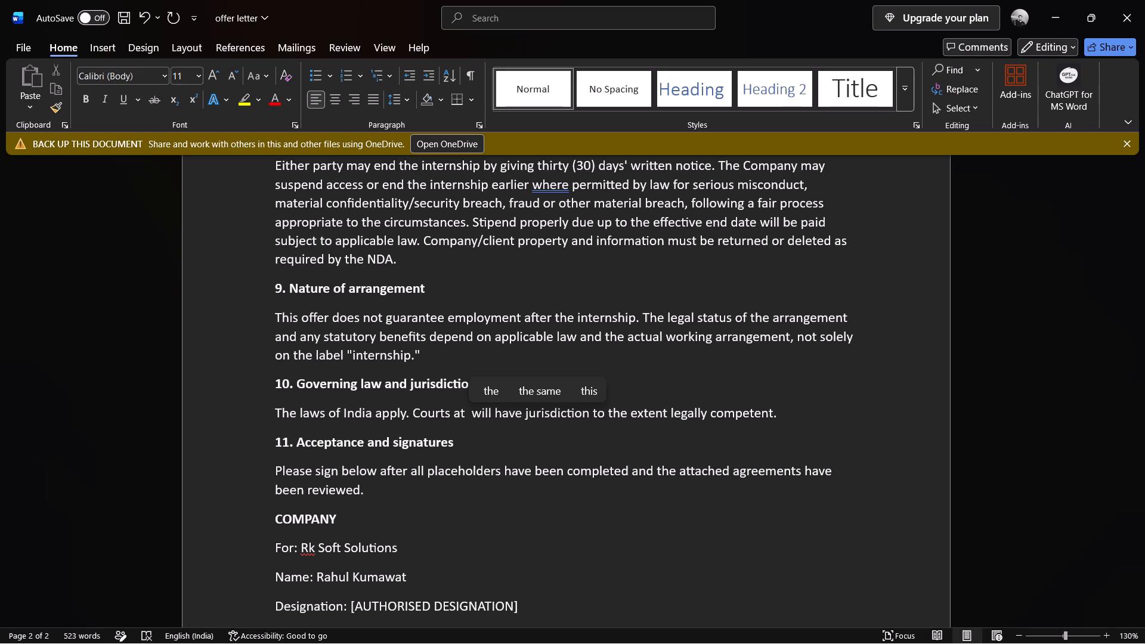
type("ra")
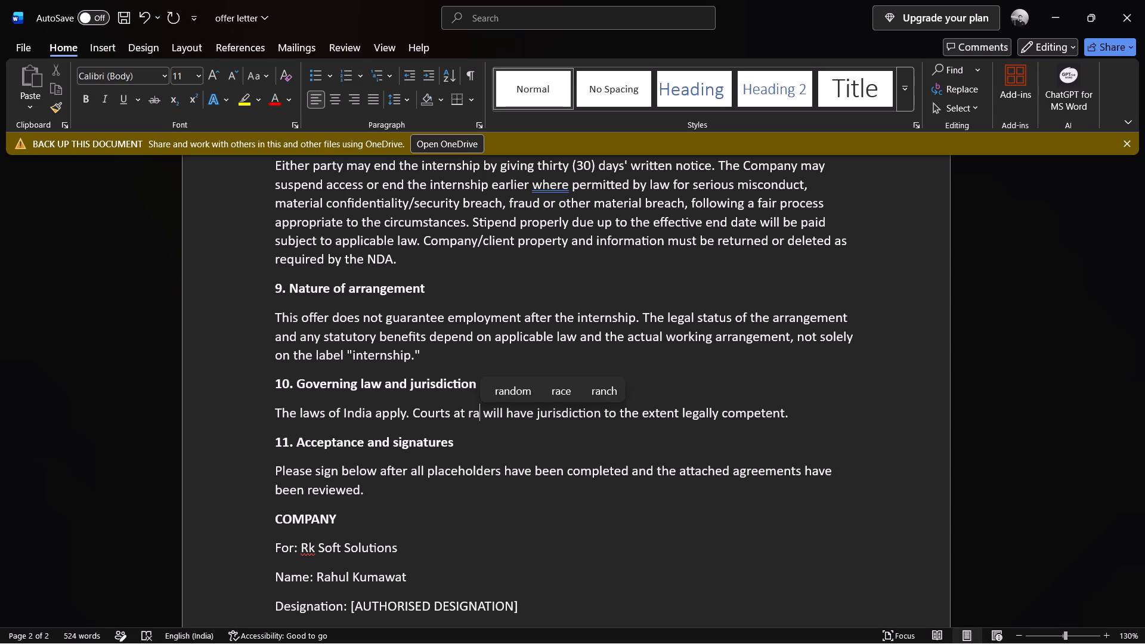
type("jsta")
type("hna")
key("BackSpace")
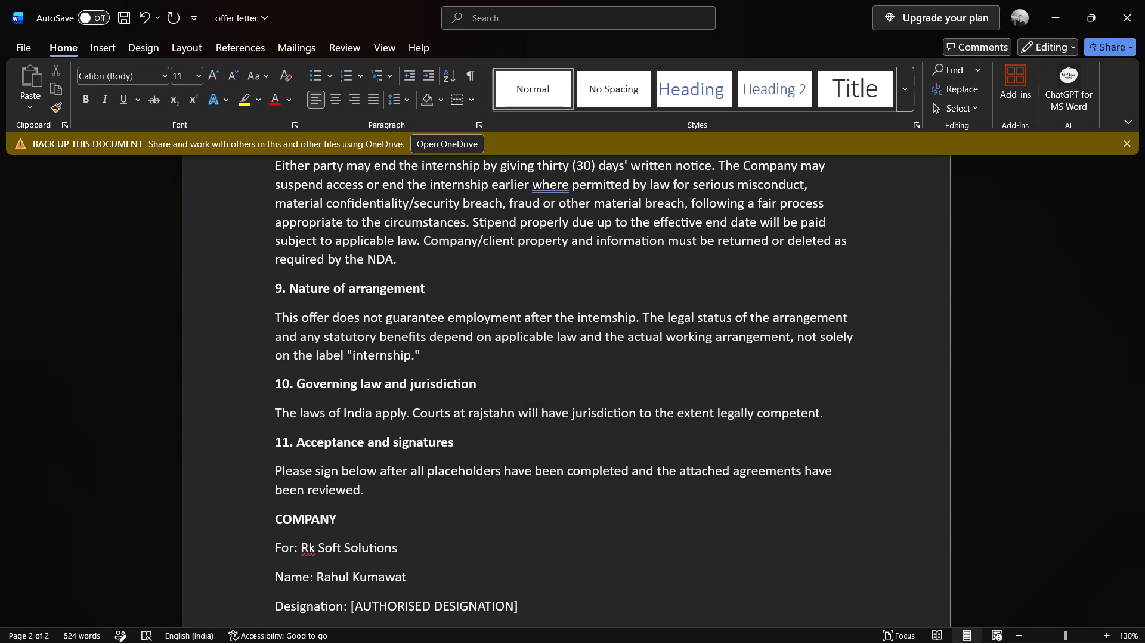
key("BackSpace")
key("BackSpace")
key("BackSpace")
key("BackSpace")
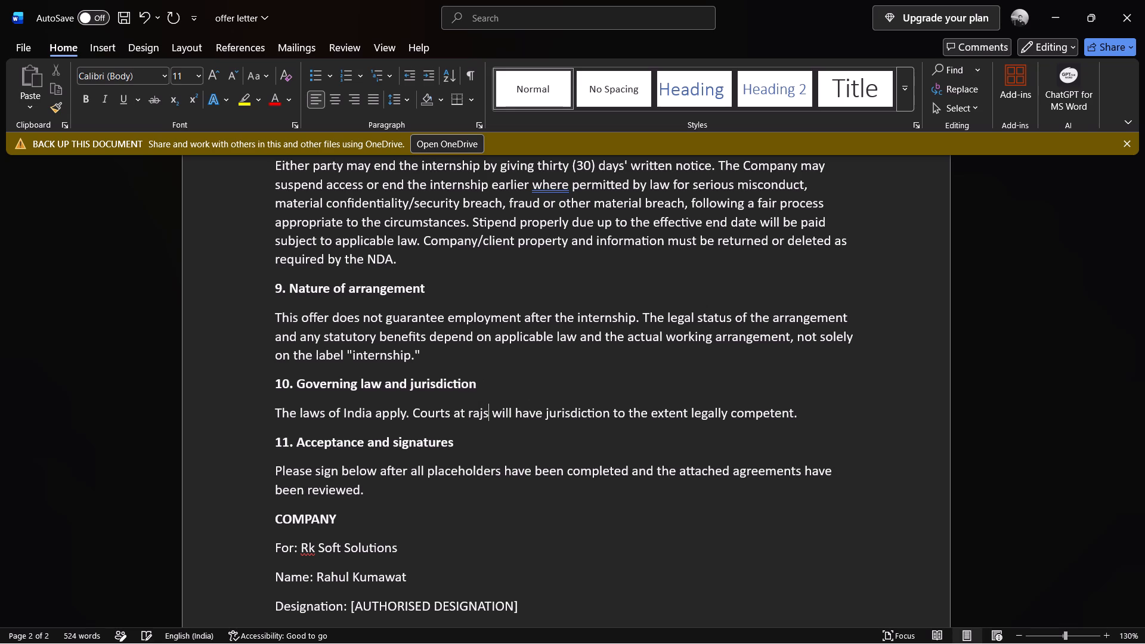
key("BackSpace")
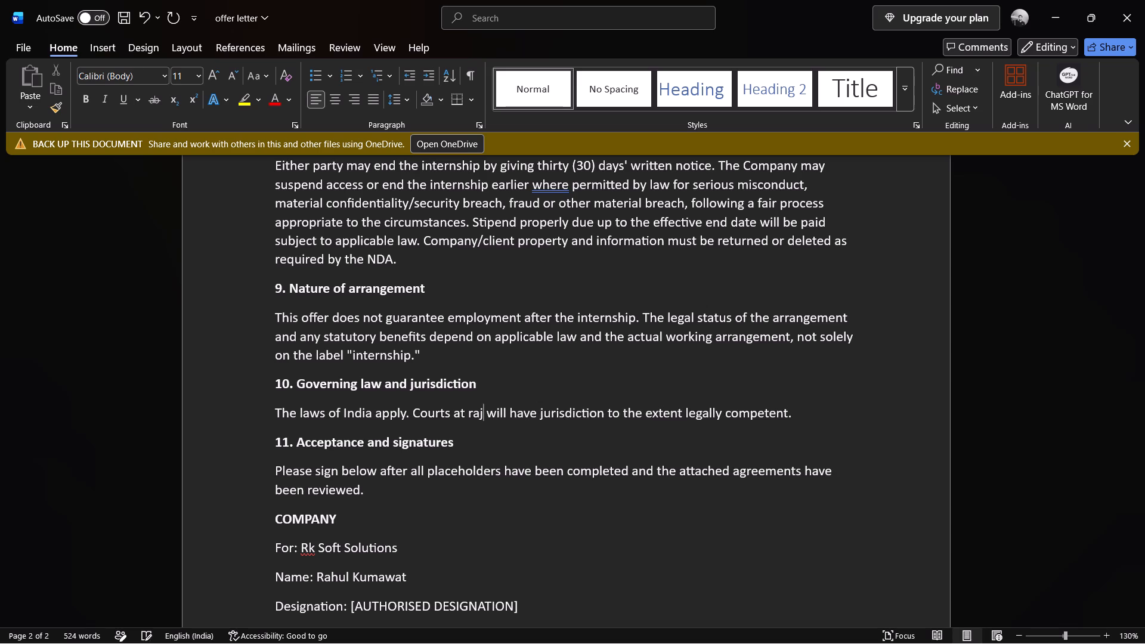
key("s")
type("than")
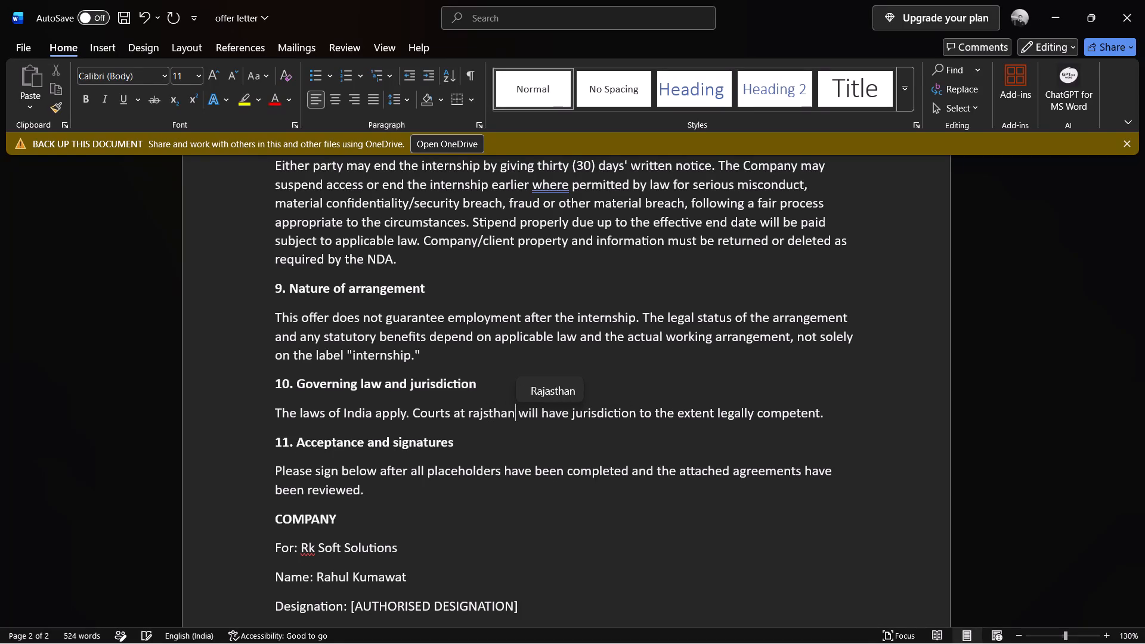
Dismiss the OneDrive document backup notice.
left_click(1124, 142)
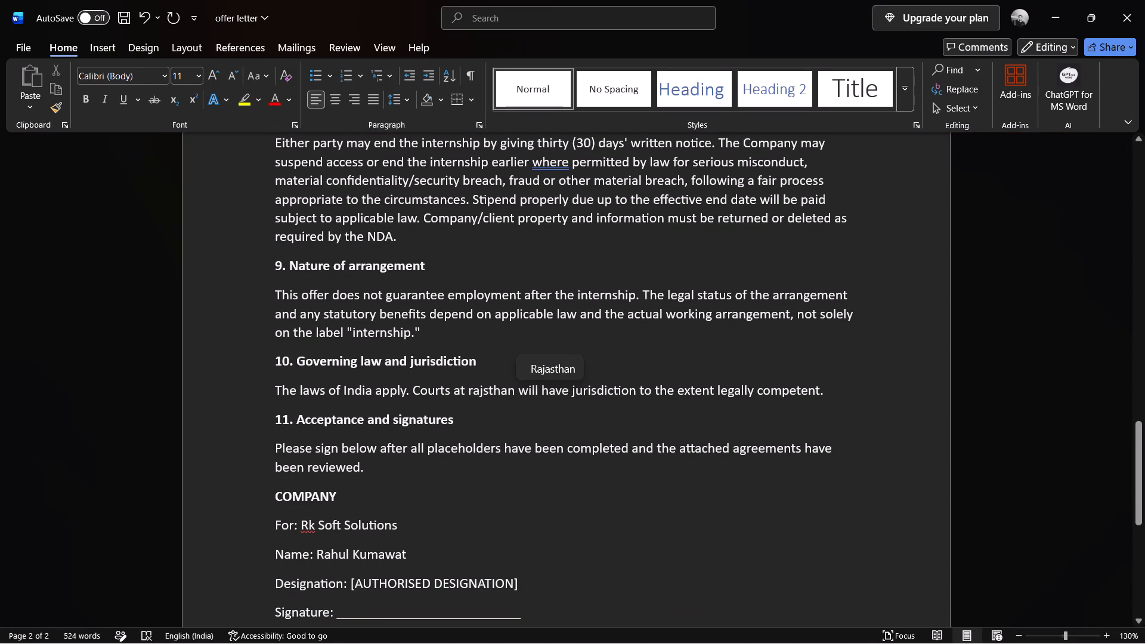
Add "India" after "rajsthan" in the section 10 jurisdiction sentence.
key("space")
type("India")
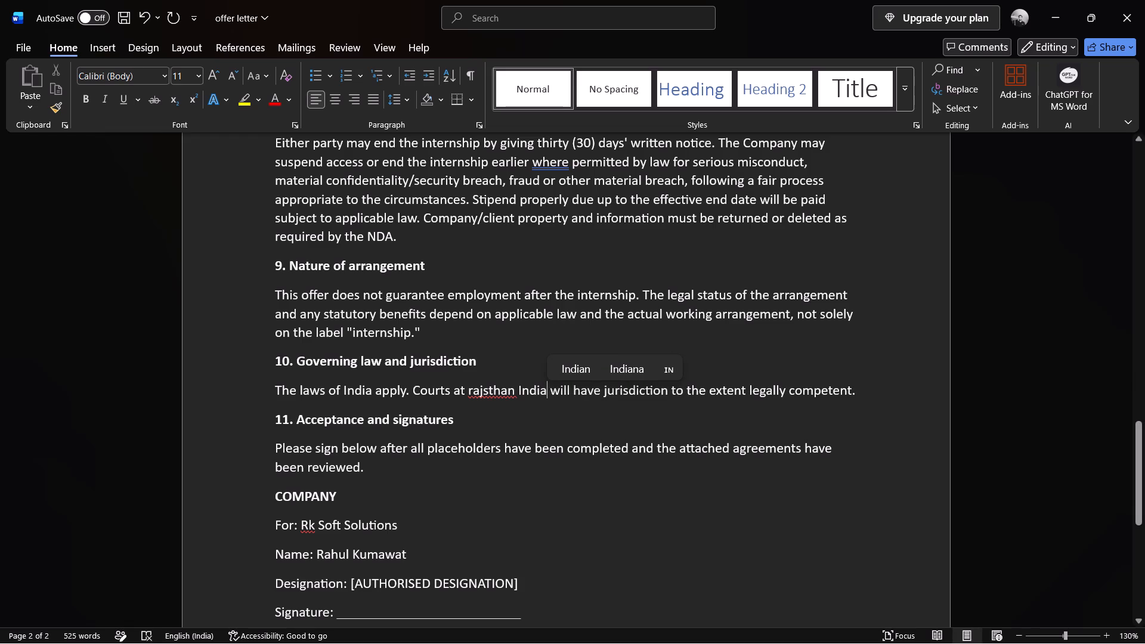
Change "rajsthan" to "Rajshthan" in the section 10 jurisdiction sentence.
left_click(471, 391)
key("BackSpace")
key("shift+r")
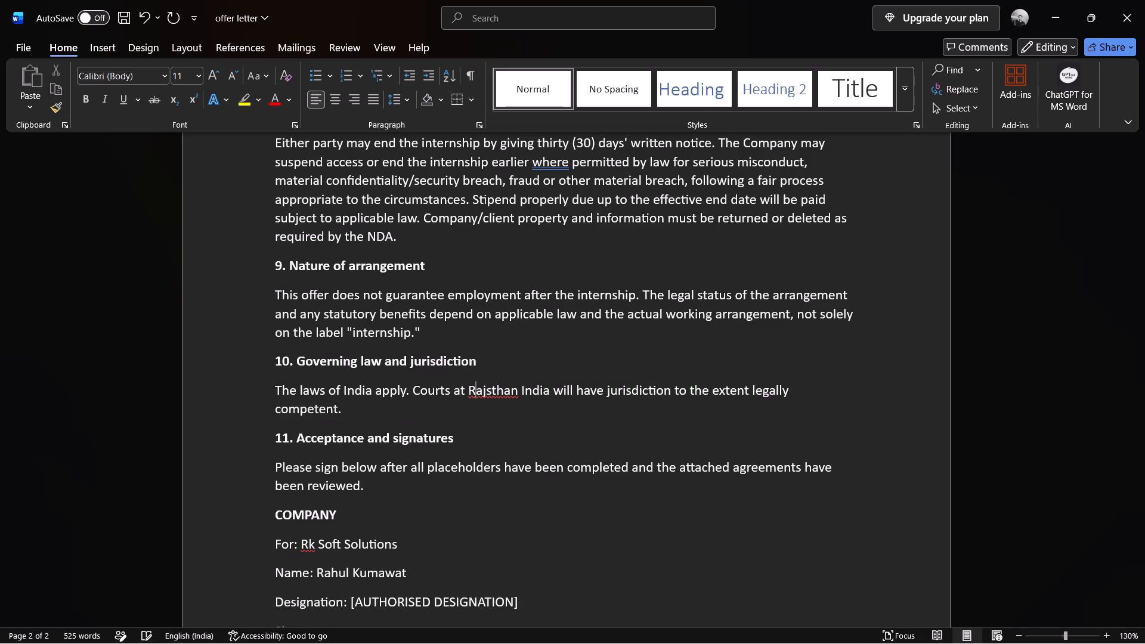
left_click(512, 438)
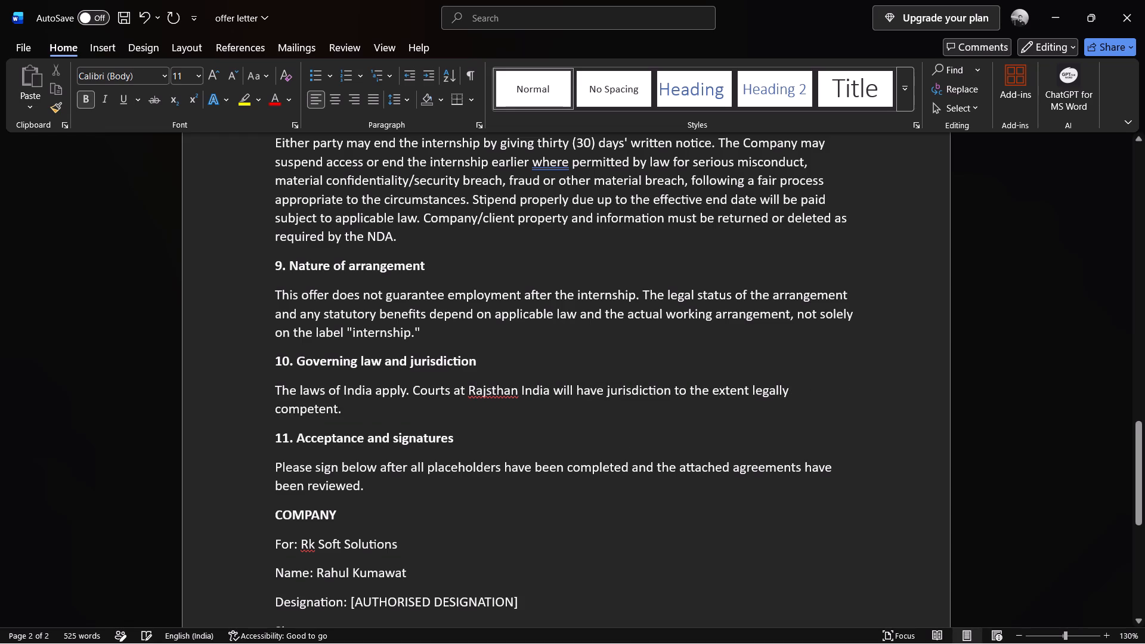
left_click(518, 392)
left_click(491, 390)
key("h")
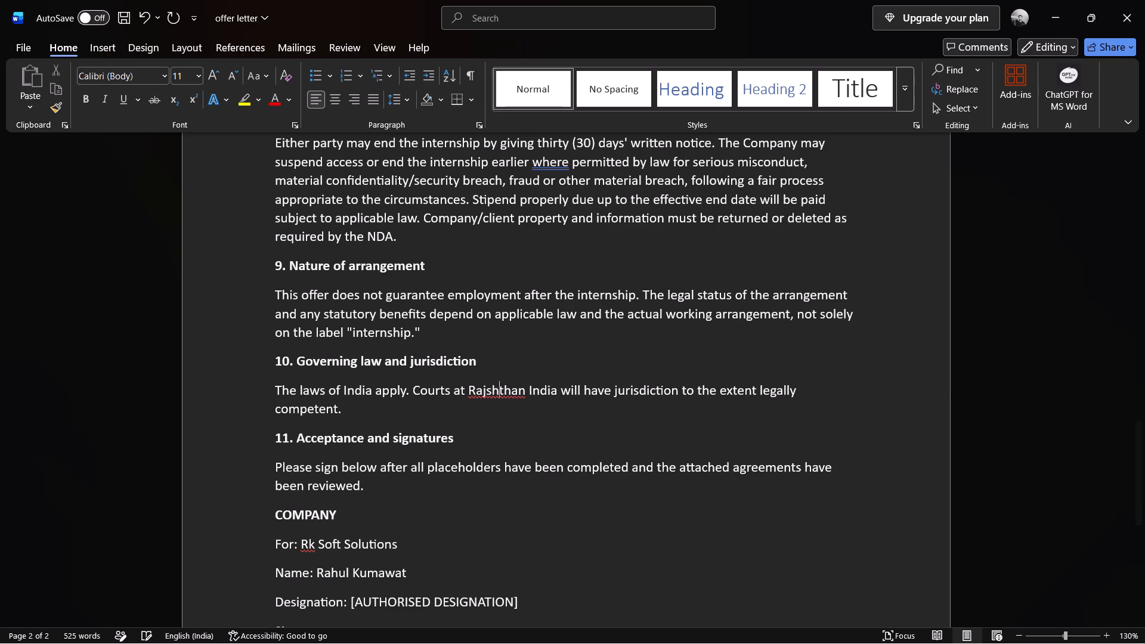
Delete "Rajshthan" and its extra space from section 10 so the sentence reads "Courts at India will have jurisdiction".
left_click(521, 410)
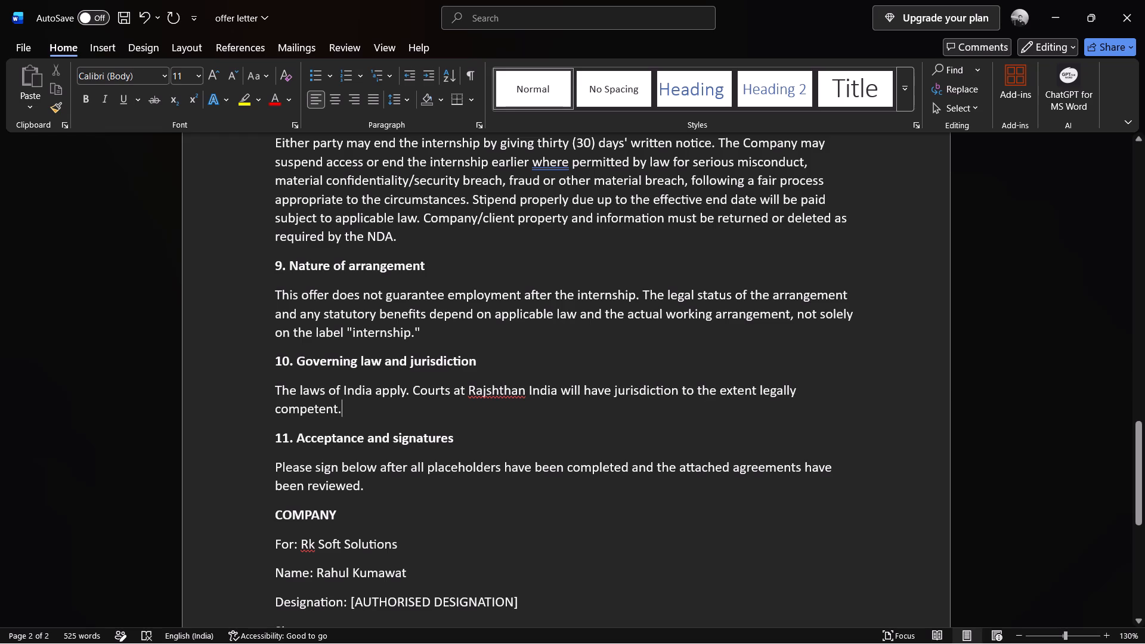
key("Right")
key("Right")
key("Right")
left_click(524, 391)
key("BackSpace")
key("BackSpace")
key("BackSpace")
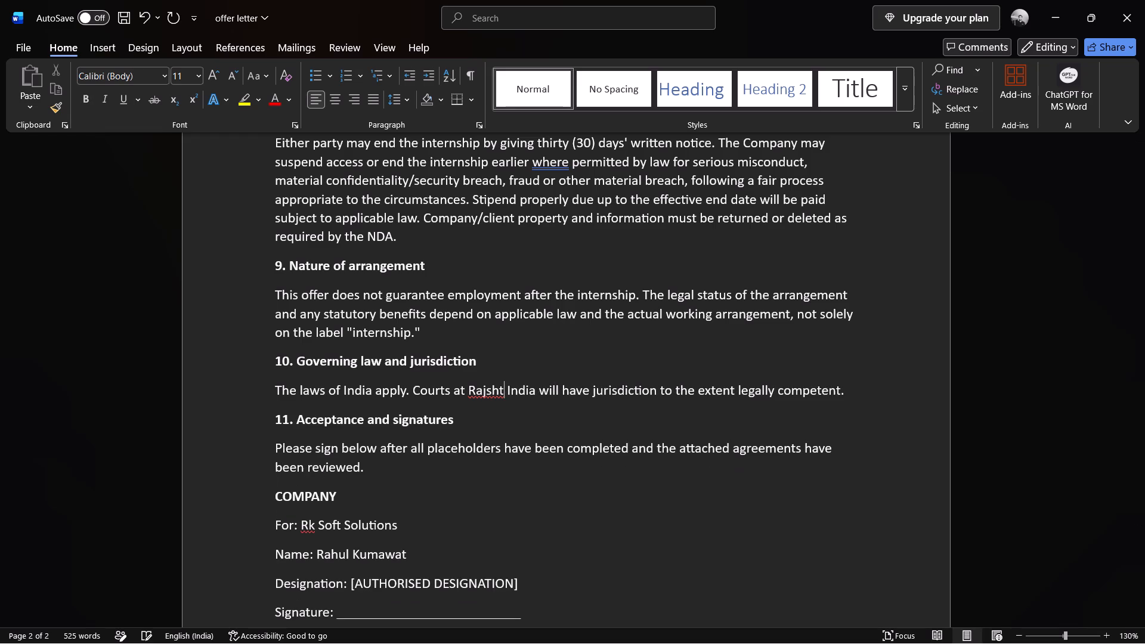
key("BackSpace")
key("BackSpace")
key("BackSpace")
key("BackSpace")
key("BackSpace")
key("BackSpace")
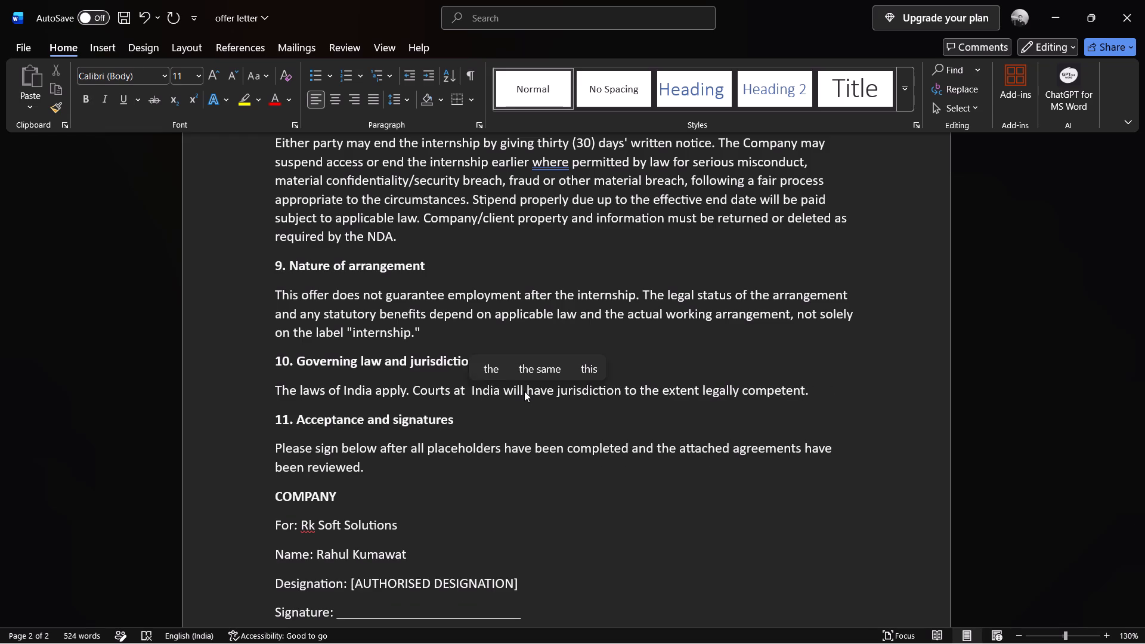
key("BackSpace")
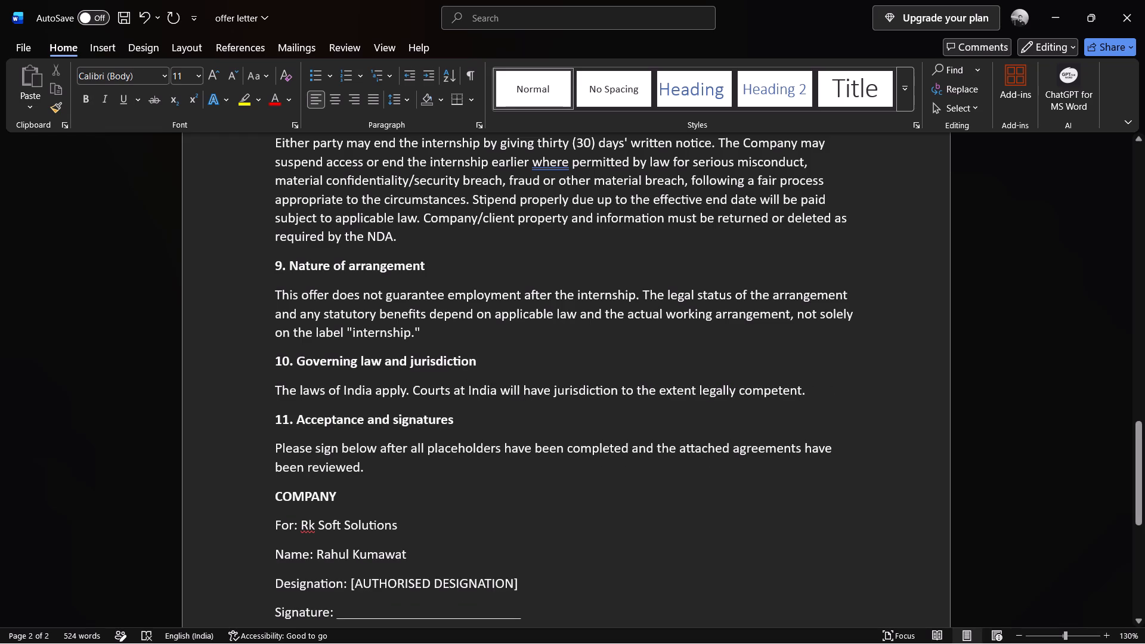
Insert three line breaks before the heading "7. Conduct and public use of work" to push it onto the second page.
scroll(591, 425, "down", 1)
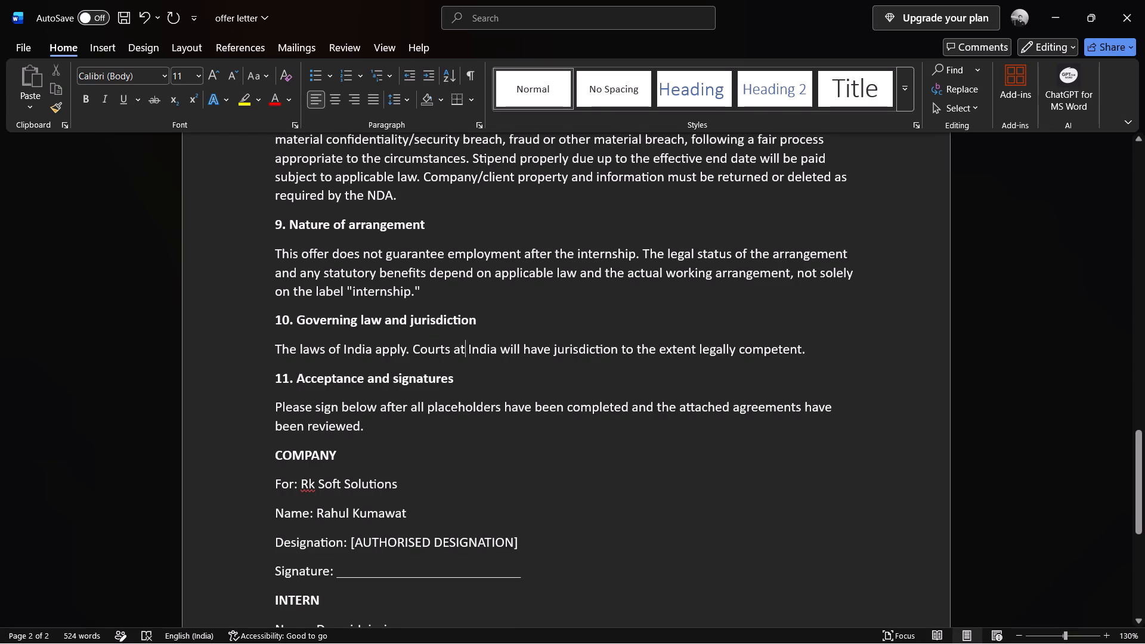
scroll(633, 280, "up", 1)
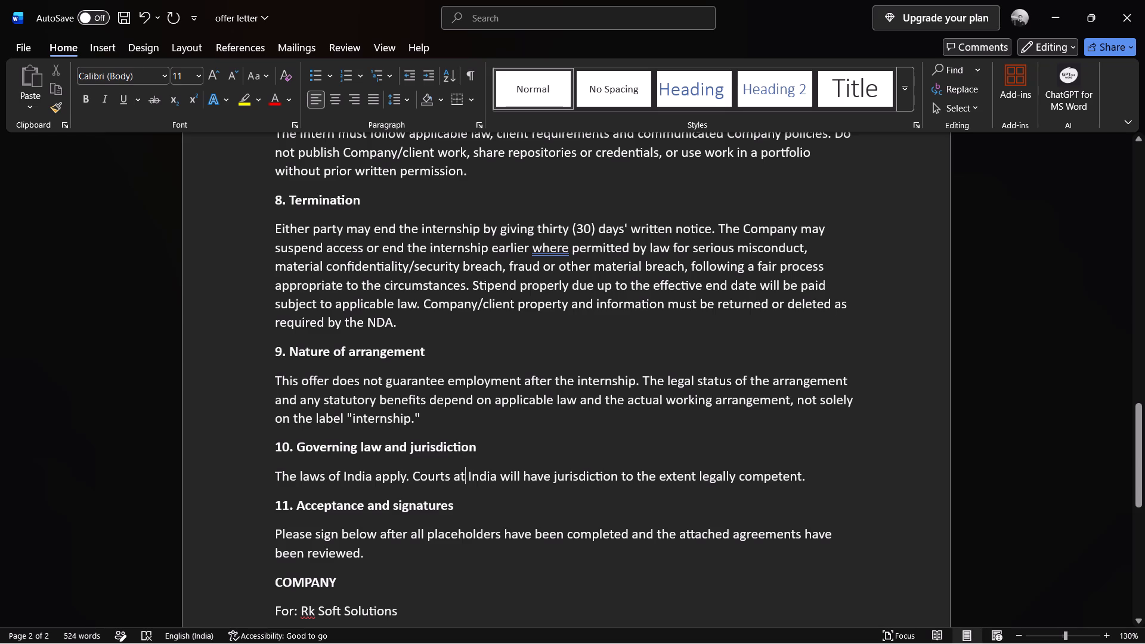
scroll(664, 309, "up", 2)
scroll(474, 327, "up", 1)
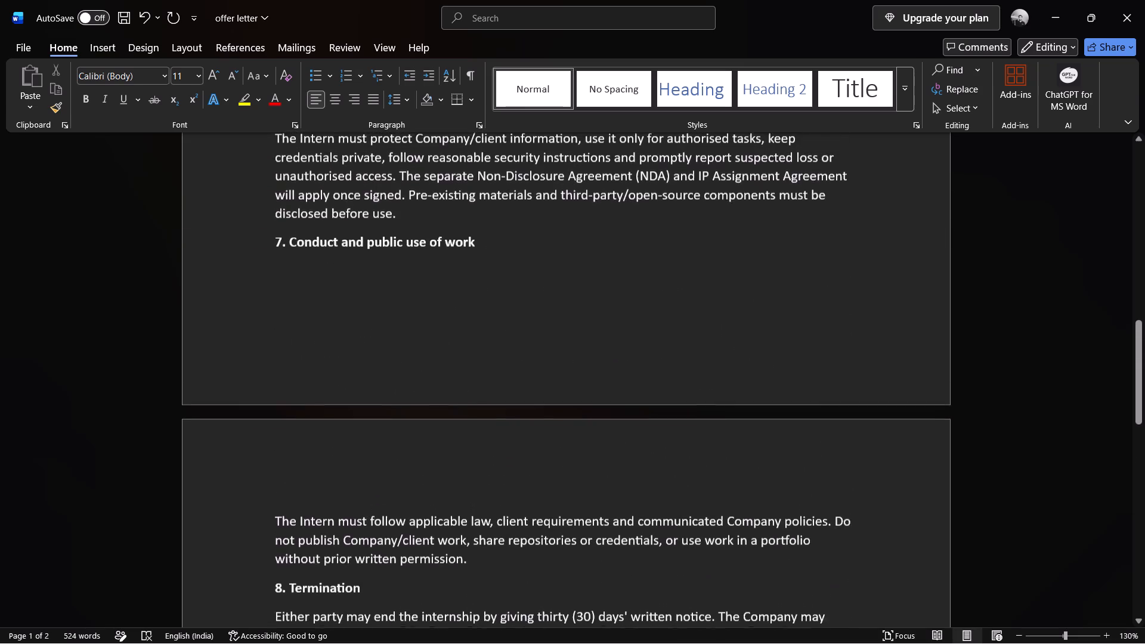
scroll(474, 327, "up", 1)
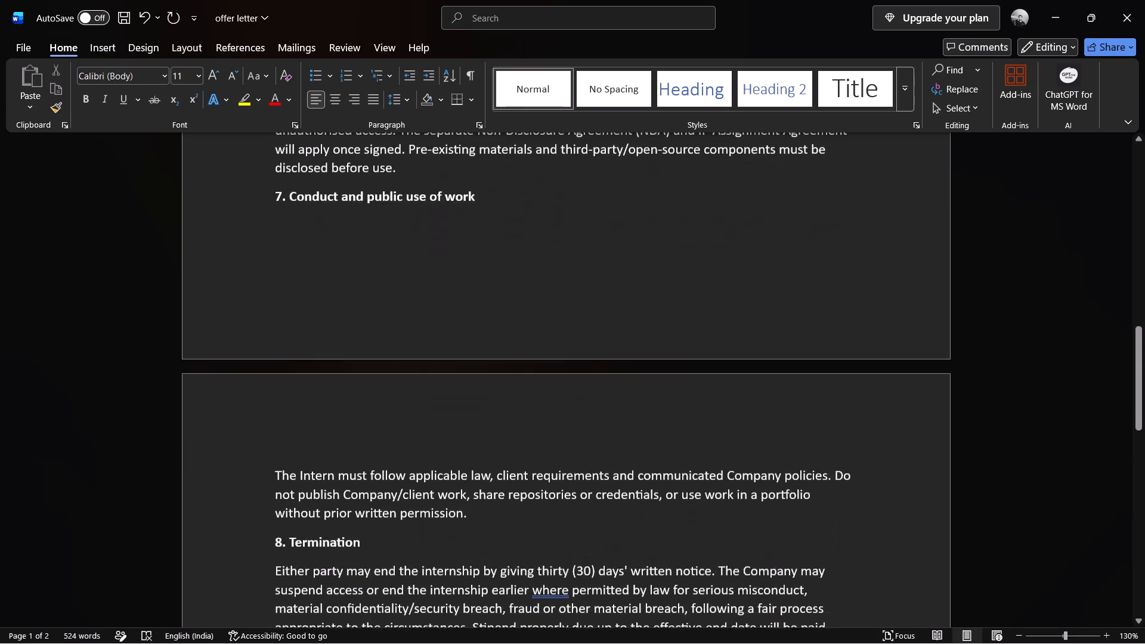
left_click(272, 233)
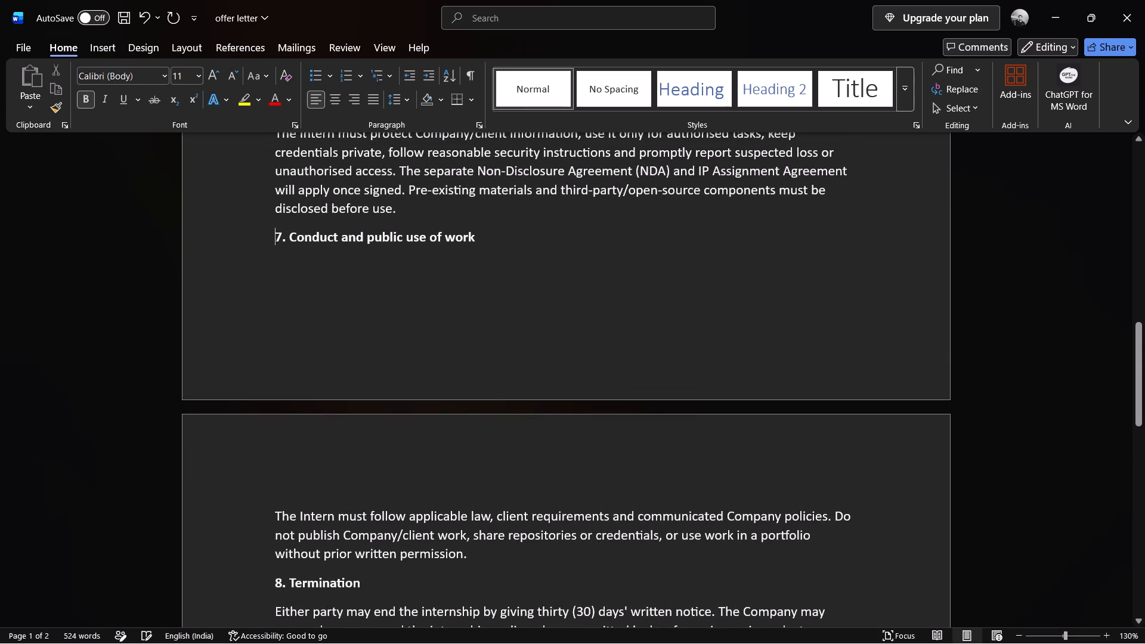
key("Return")
key("Return")
key("Return")
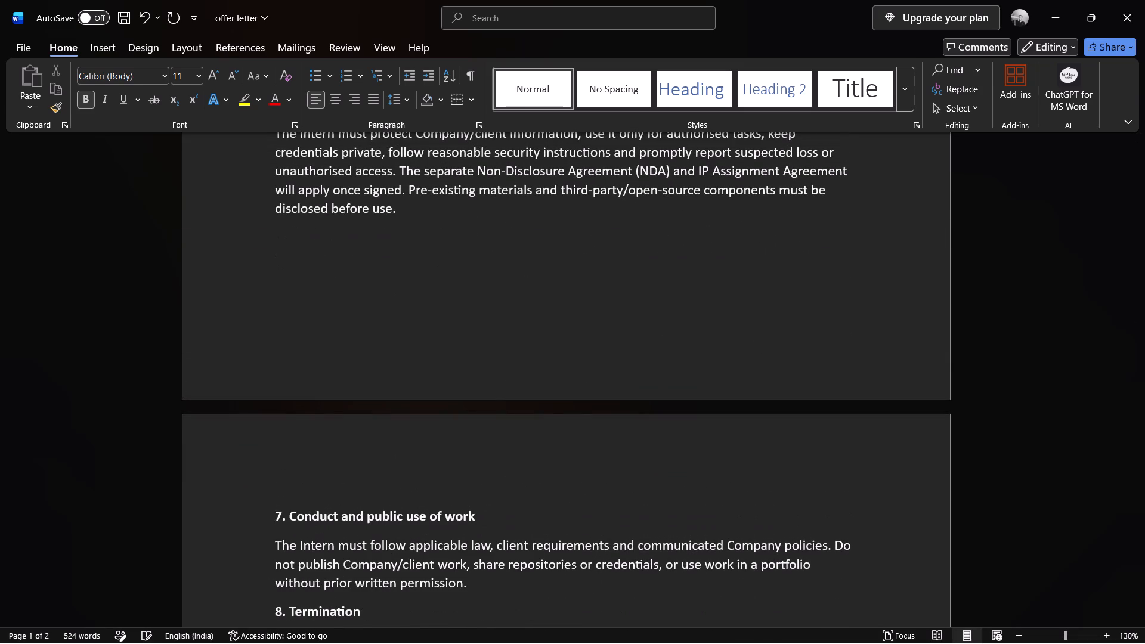
Look back through the letter from the signature blocks to the opening paragraph and sections 1 to 6 for remaining placeholders.
scroll(272, 233, "down", 6)
scroll(272, 233, "up", 1)
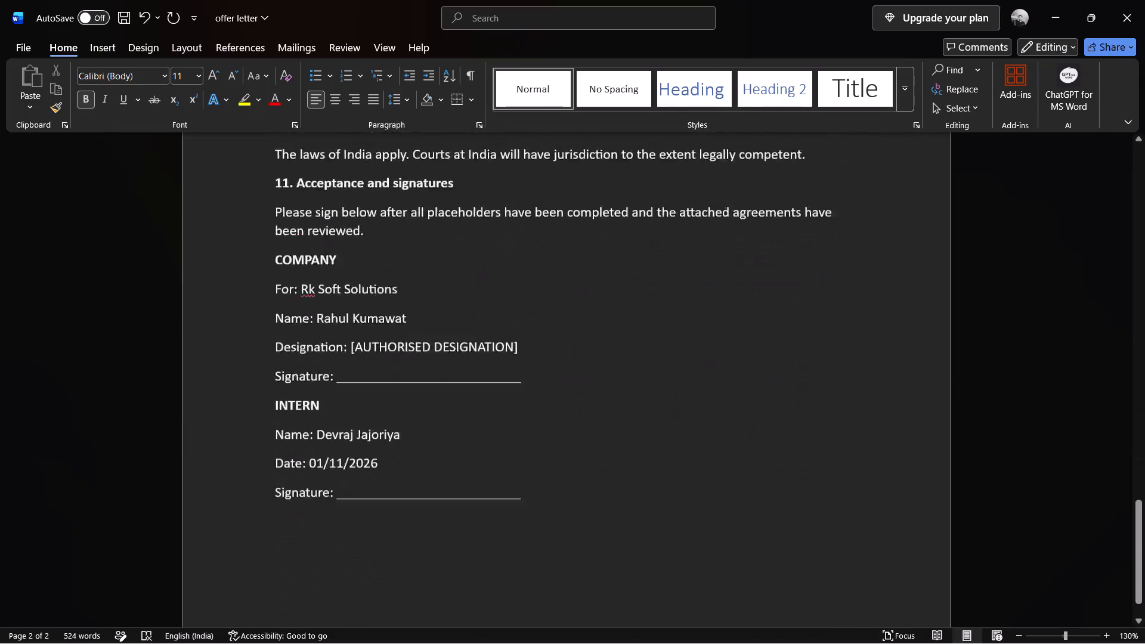
scroll(272, 233, "up", 3)
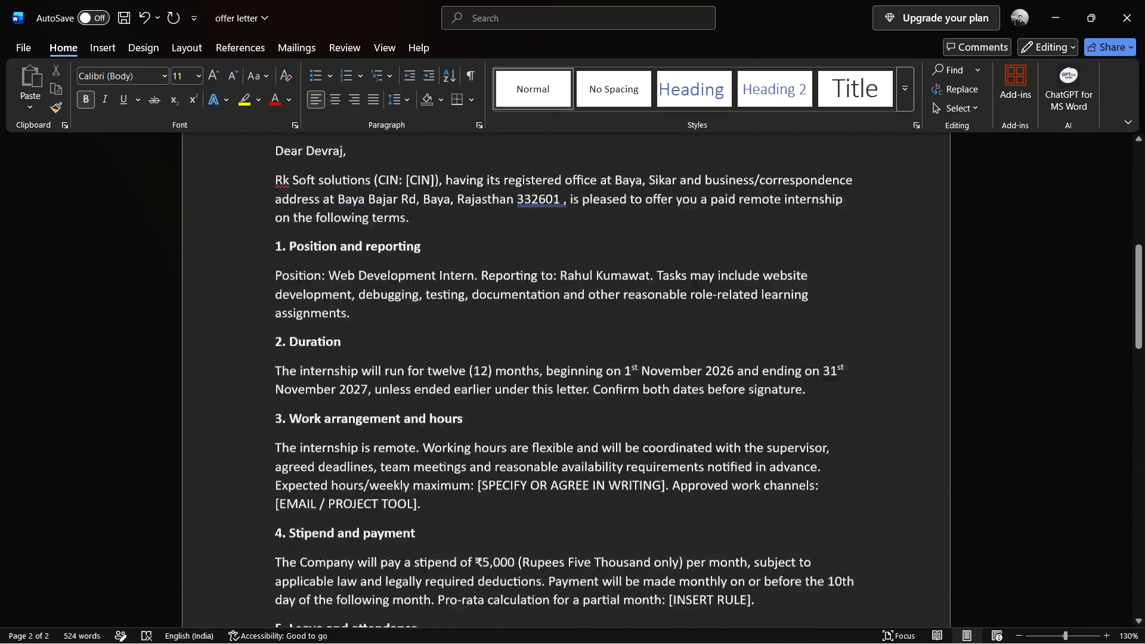
scroll(272, 233, "up", 1)
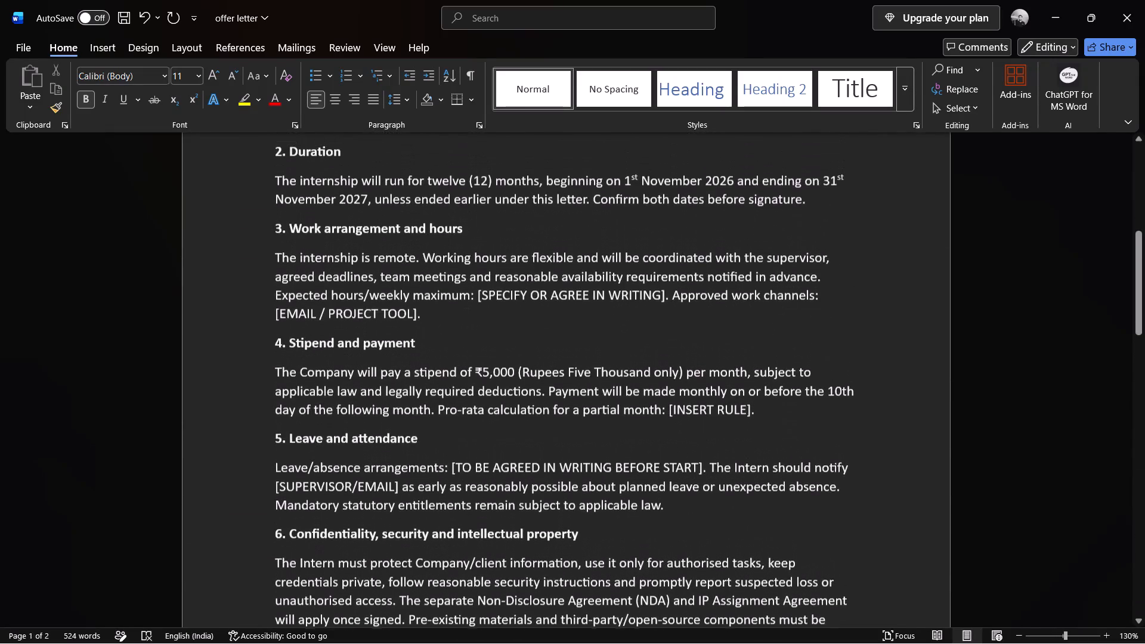
scroll(272, 233, "up", 1)
scroll(419, 247, "up", 1)
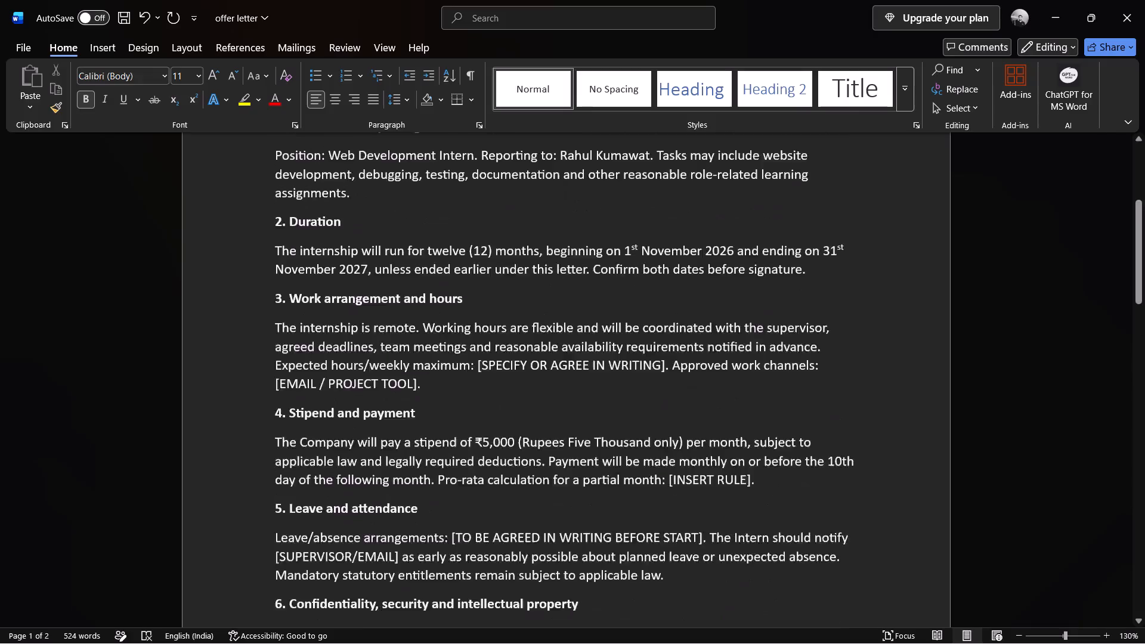
Copy the offer letter's body text, from the opening company paragraph through section 11.
scroll(419, 247, "up", 2)
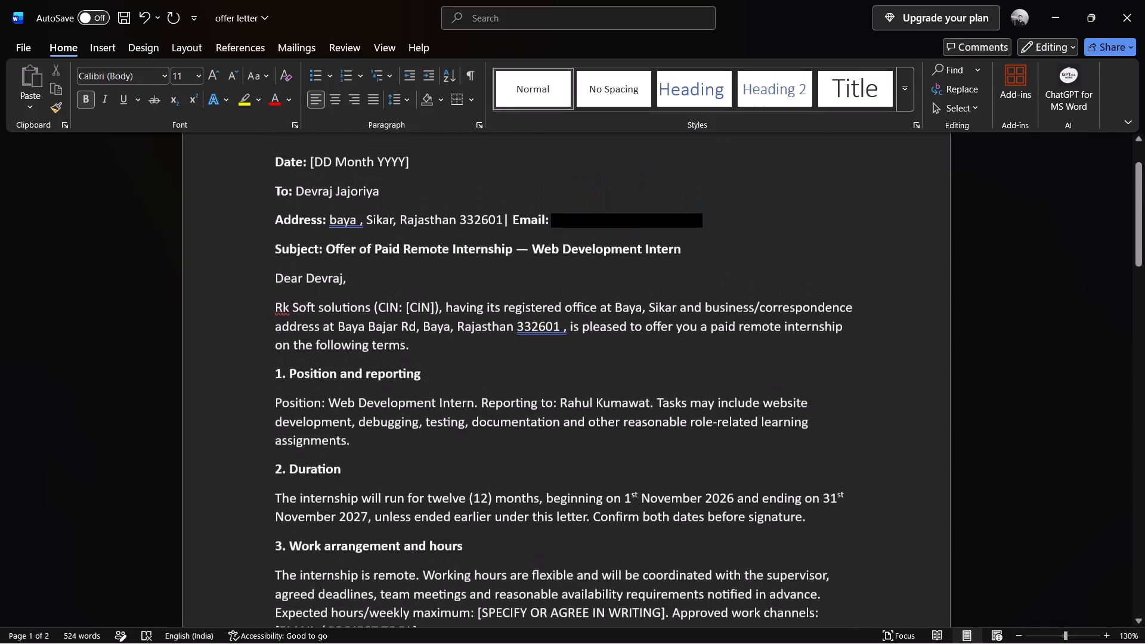
scroll(419, 247, "up", 1)
right_click(419, 247)
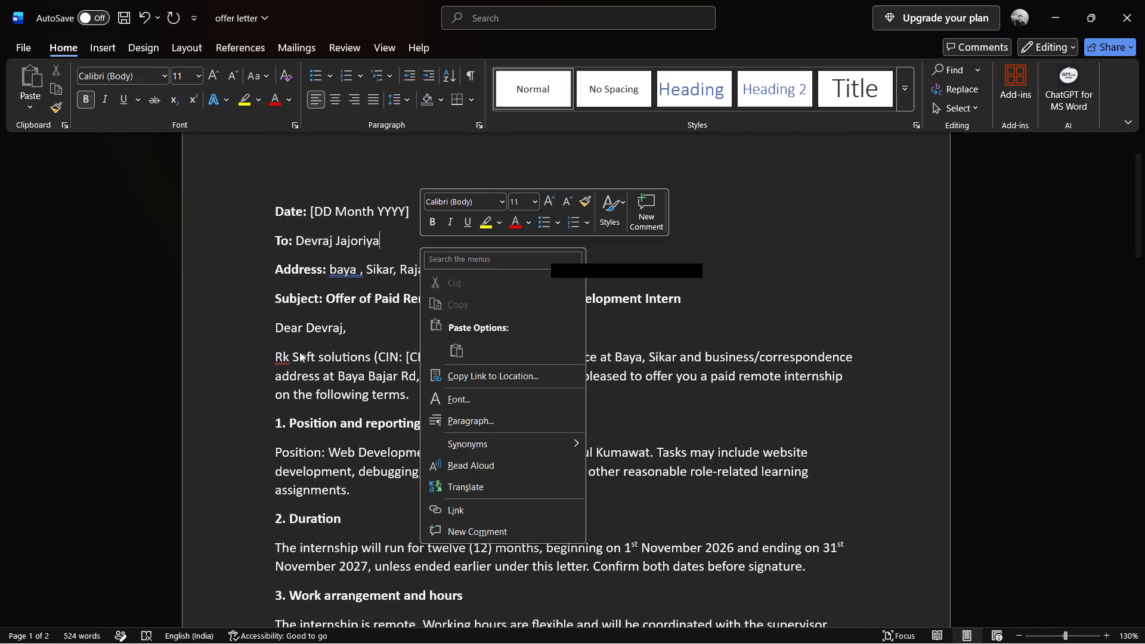
Copy the letter's text from the "Rk Soft solutions" opening paragraph through the end of section 11, leaving out the signature blocks.
left_click(288, 367)
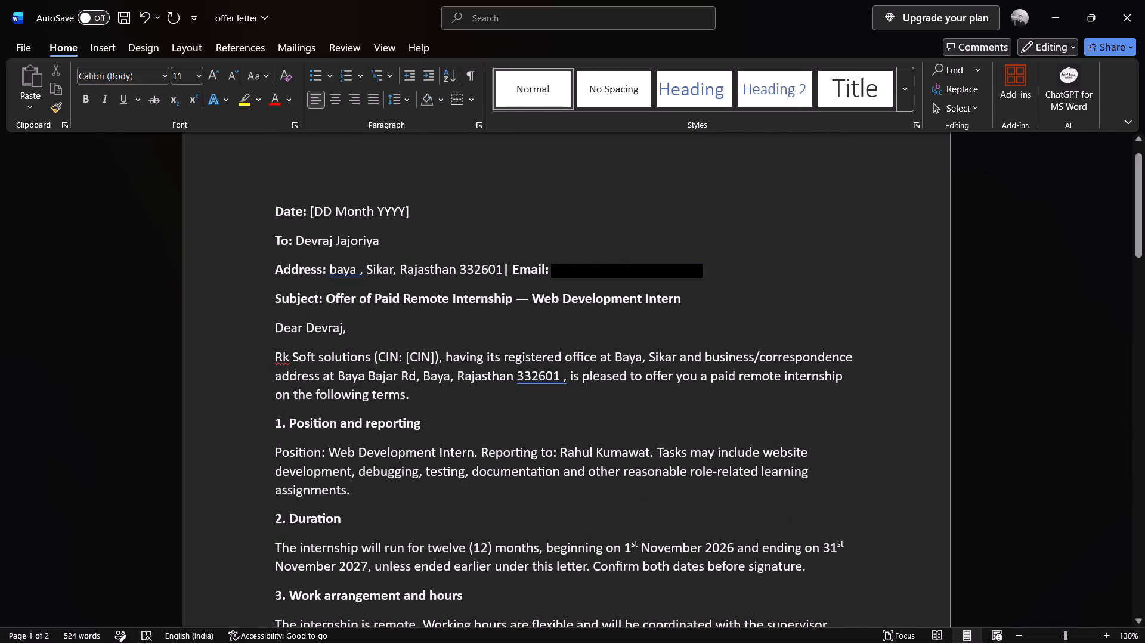
left_click_drag(276, 358, 530, 643)
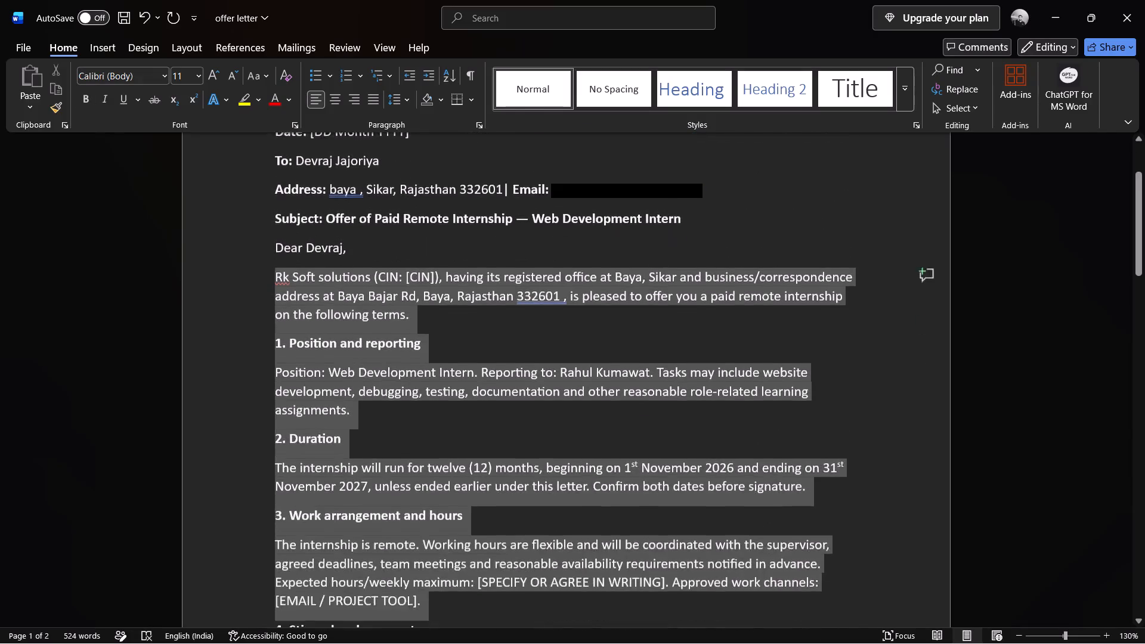
left_click_drag(530, 643, 639, 643)
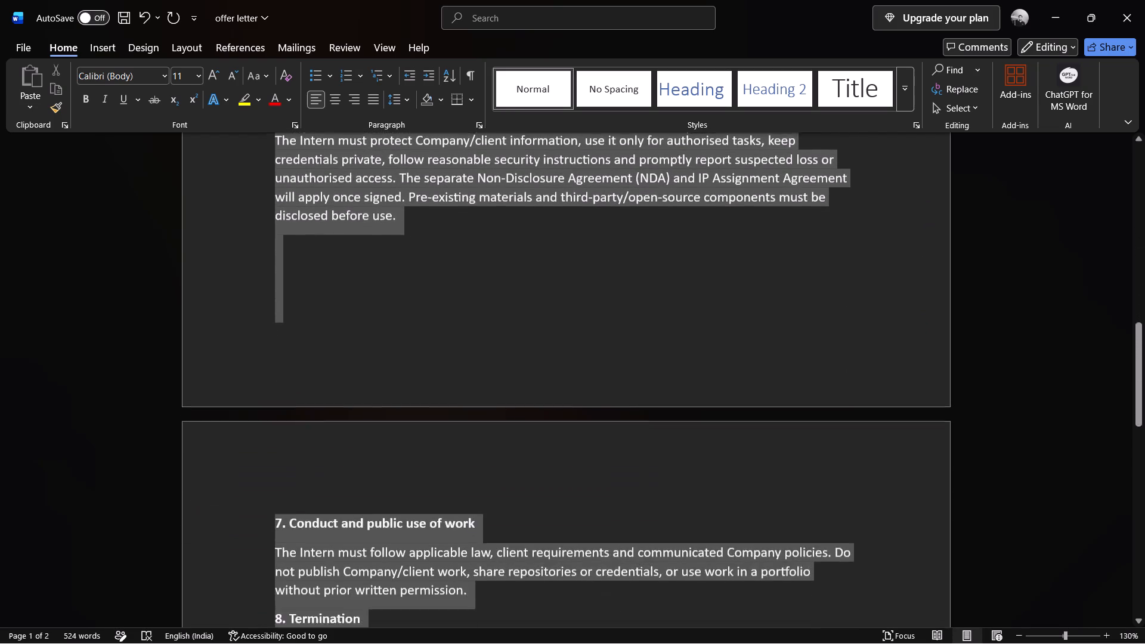
left_click_drag(639, 643, 665, 643)
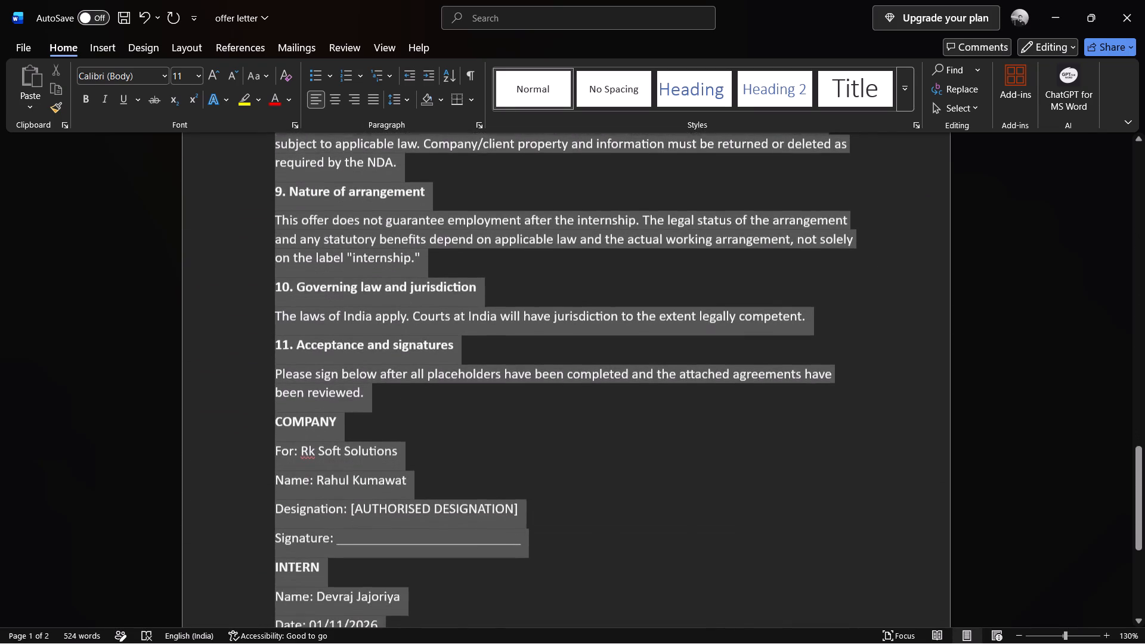
left_click_drag(665, 643, 575, 233)
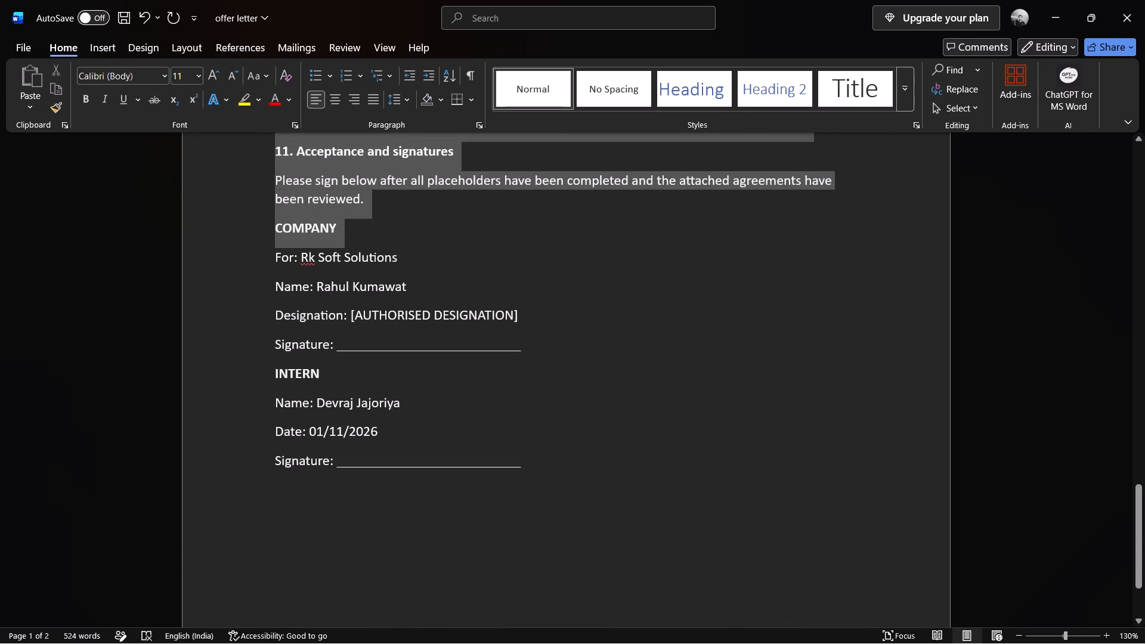
left_click_drag(575, 233, 564, 185)
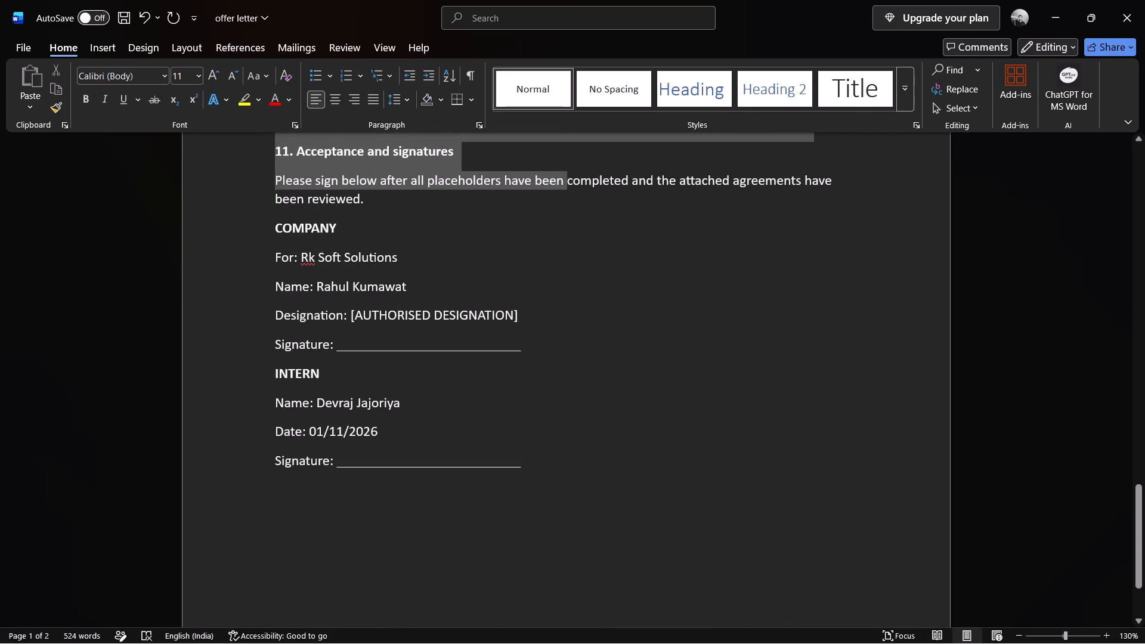
left_click_drag(564, 185, 556, 199)
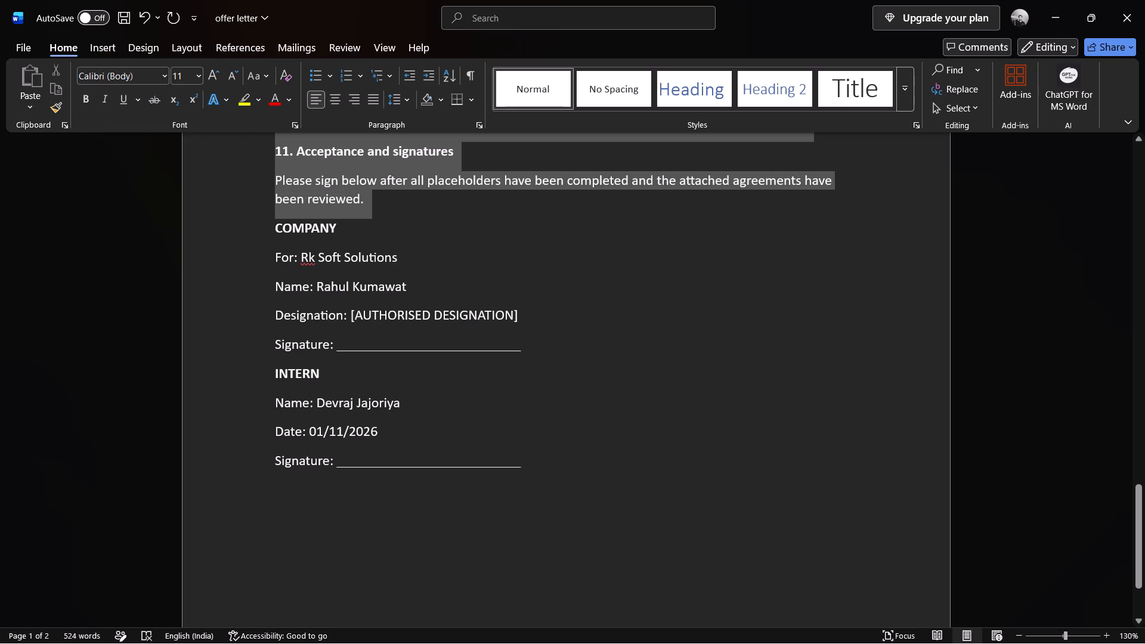
left_click_drag(556, 199, 556, 196)
key("ctrl+c")
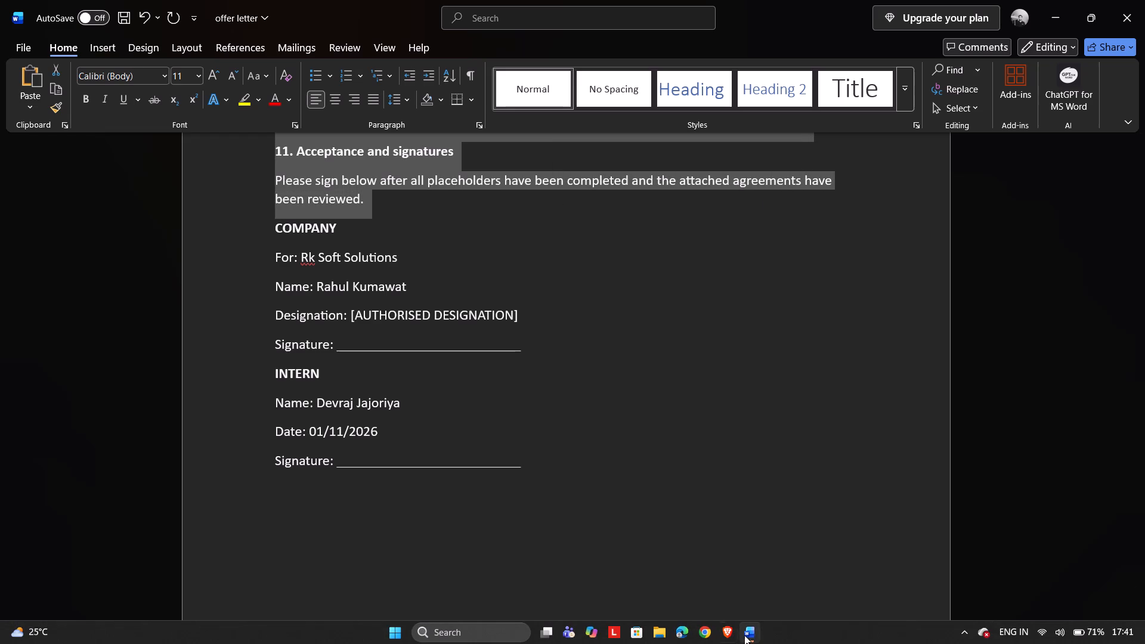
Switch to Google Chrome.
left_click(503, 633)
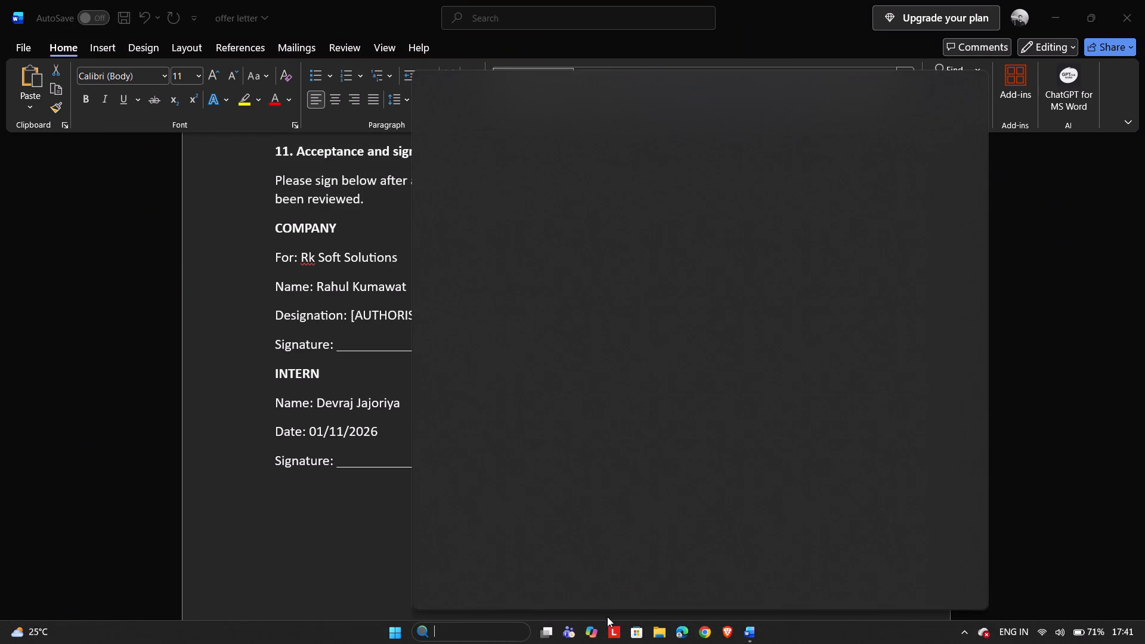
left_click(705, 633)
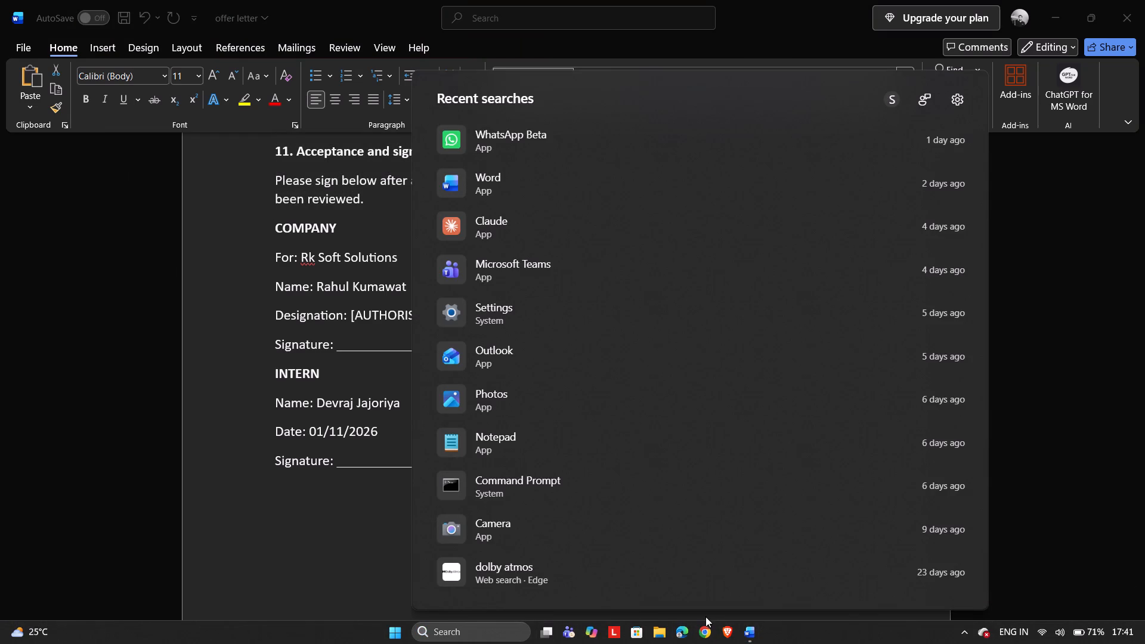
left_click(707, 629)
double_click(707, 629)
left_click(1079, 400)
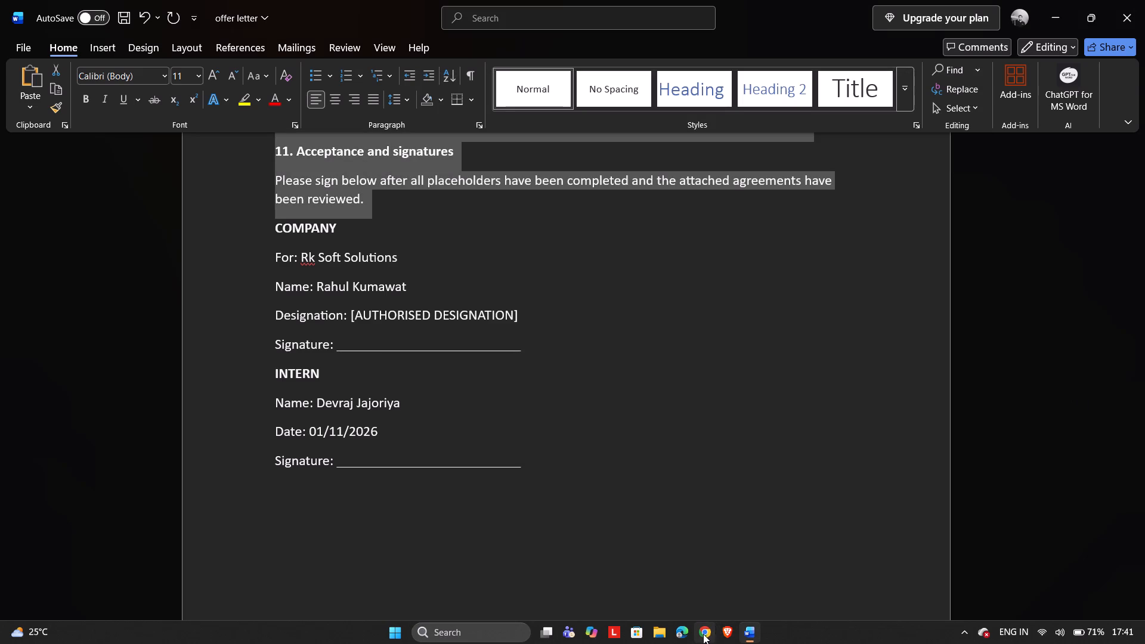
double_click(703, 634)
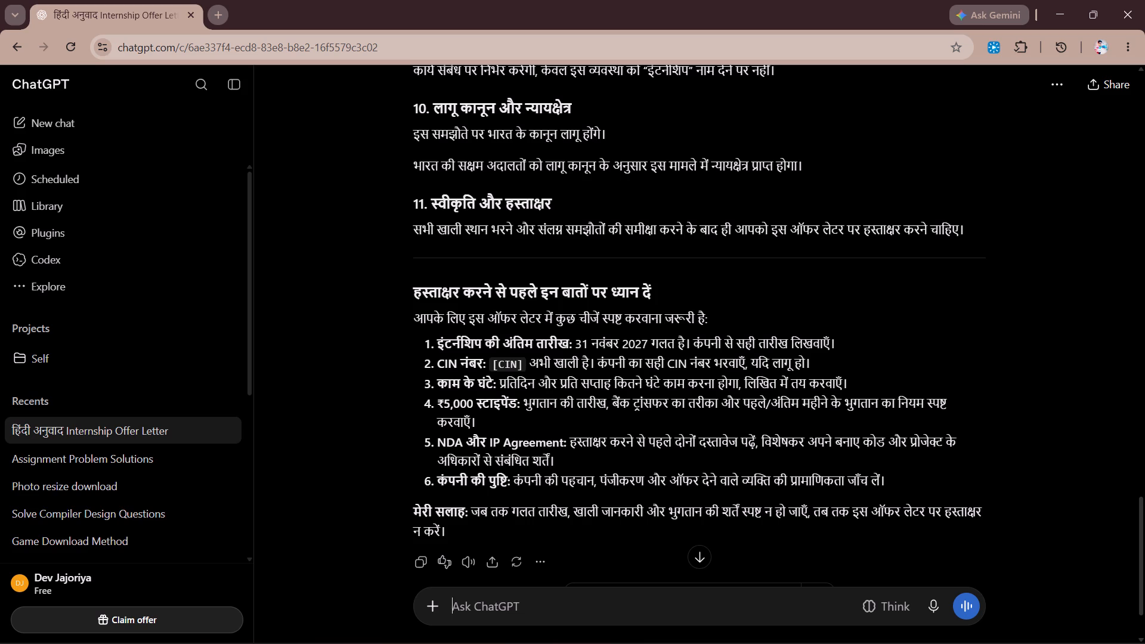
Switch back to the offer letter in Microsoft Word and clear the text selection.
left_click(1061, 13)
scroll(705, 401, "up", 1)
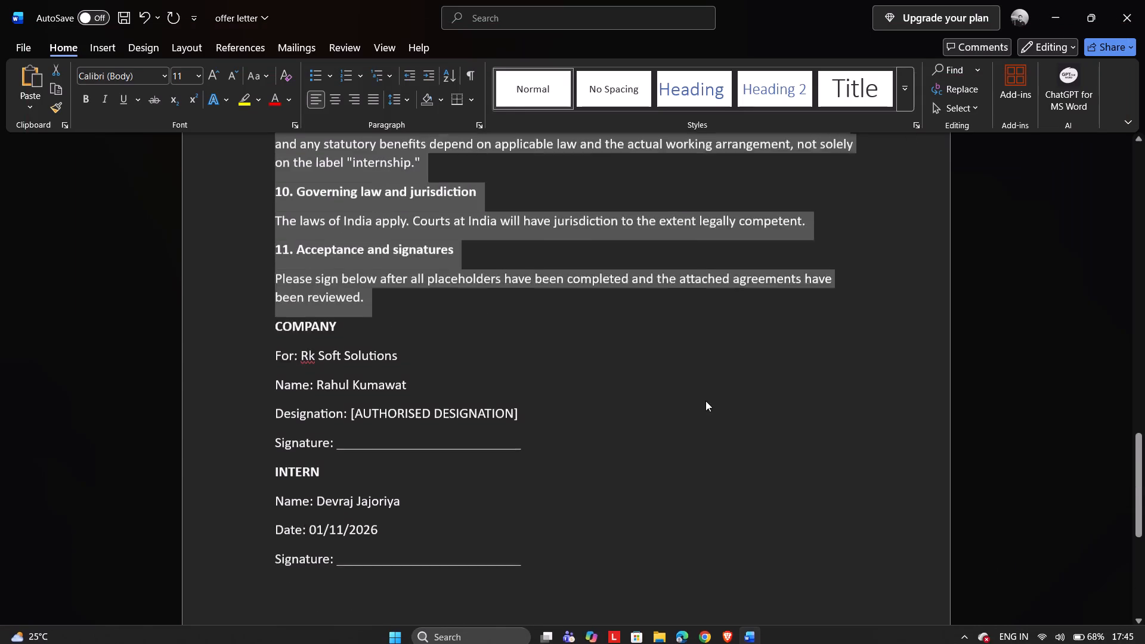
scroll(705, 401, "up", 1)
left_click(790, 369)
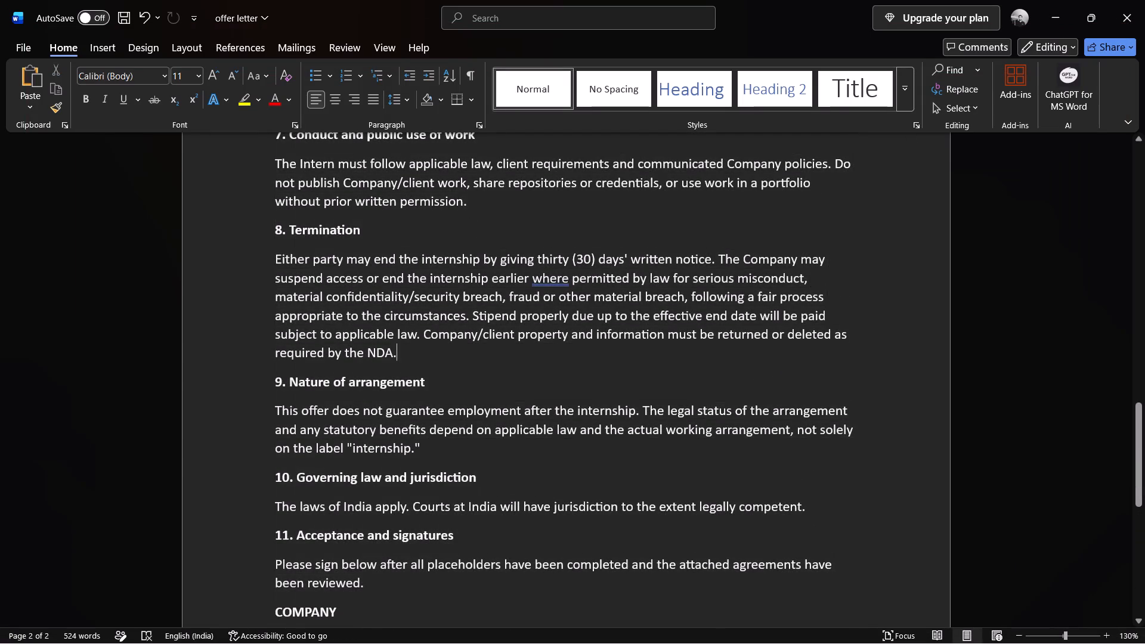
Change the month of the internship's end date in section 2, Duration, to October.
scroll(657, 315, "up", 6)
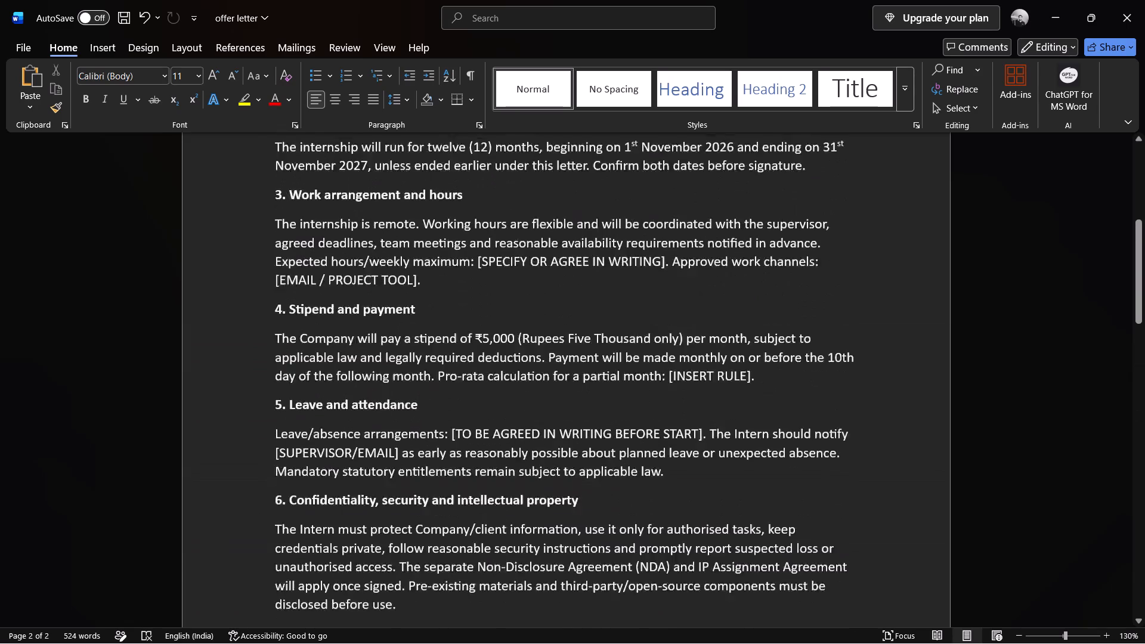
scroll(657, 315, "up", 1)
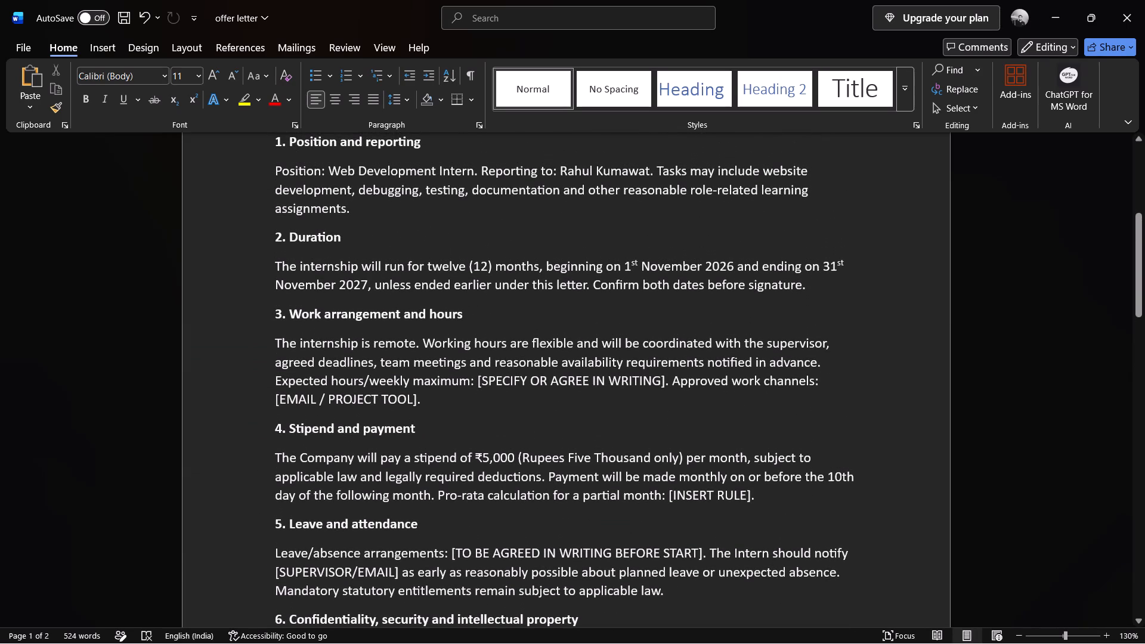
left_click(835, 263)
left_click(337, 283)
key("BackSpace")
key("BackSpace")
key("BackSpace")
key("BackSpace")
key("BackSpace")
key("BackSpace")
key("BackSpace")
key("BackSpace")
key("BackSpace")
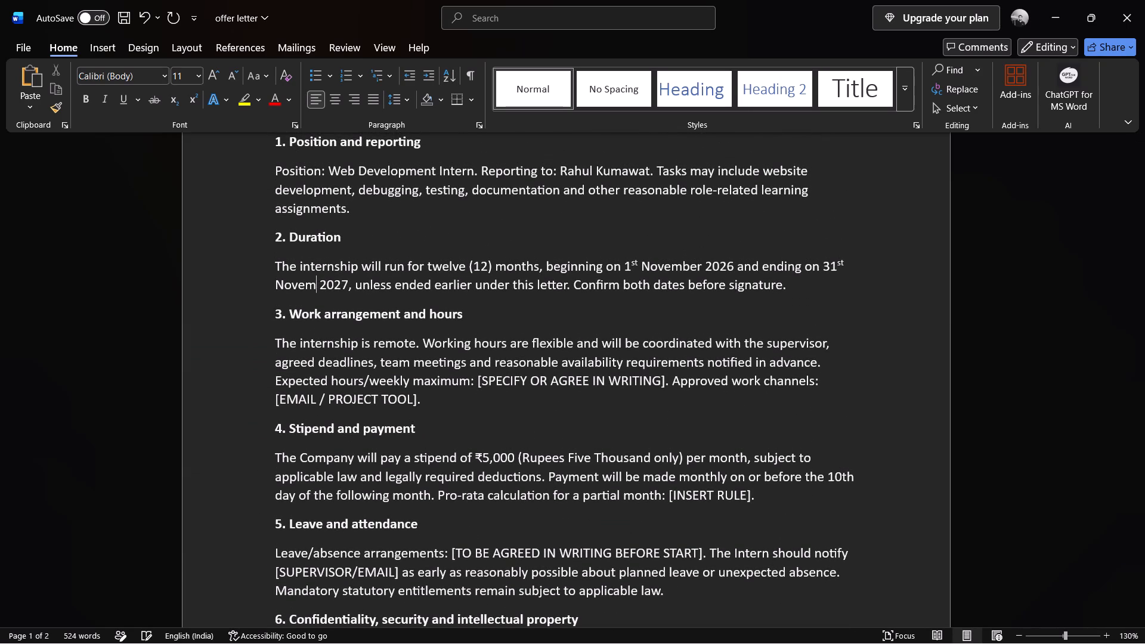
key("space")
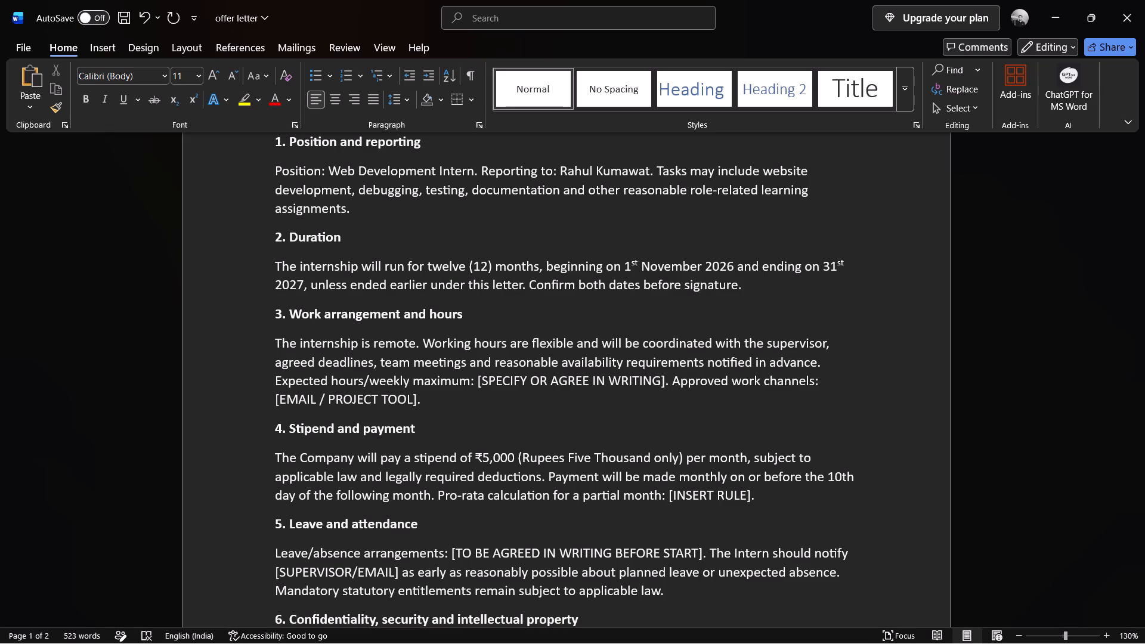
key("o")
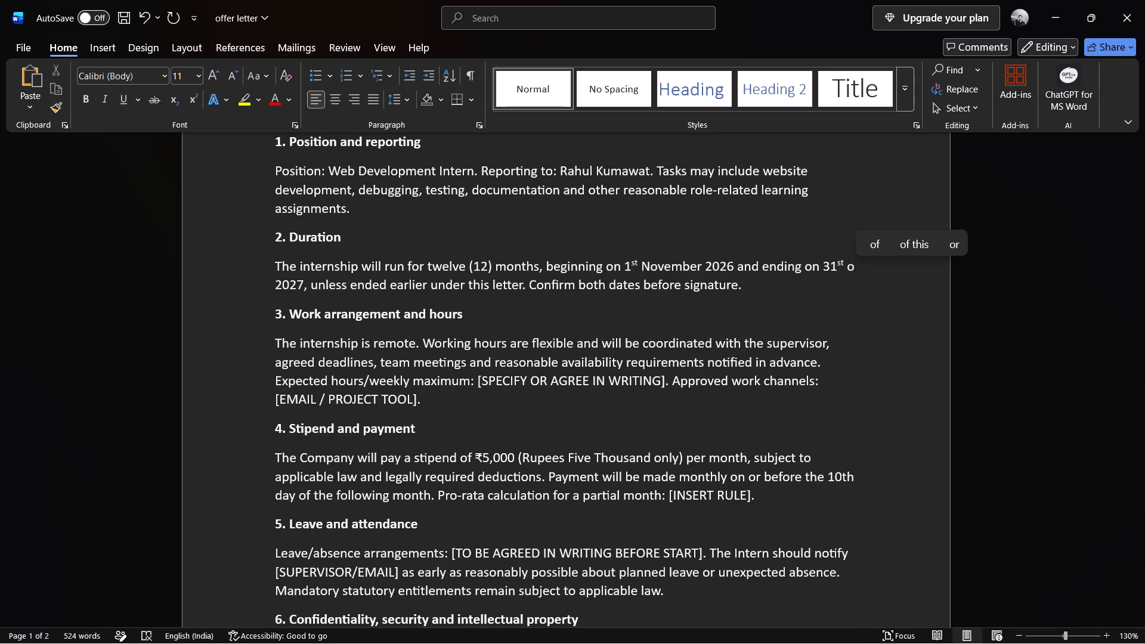
key("BackSpace")
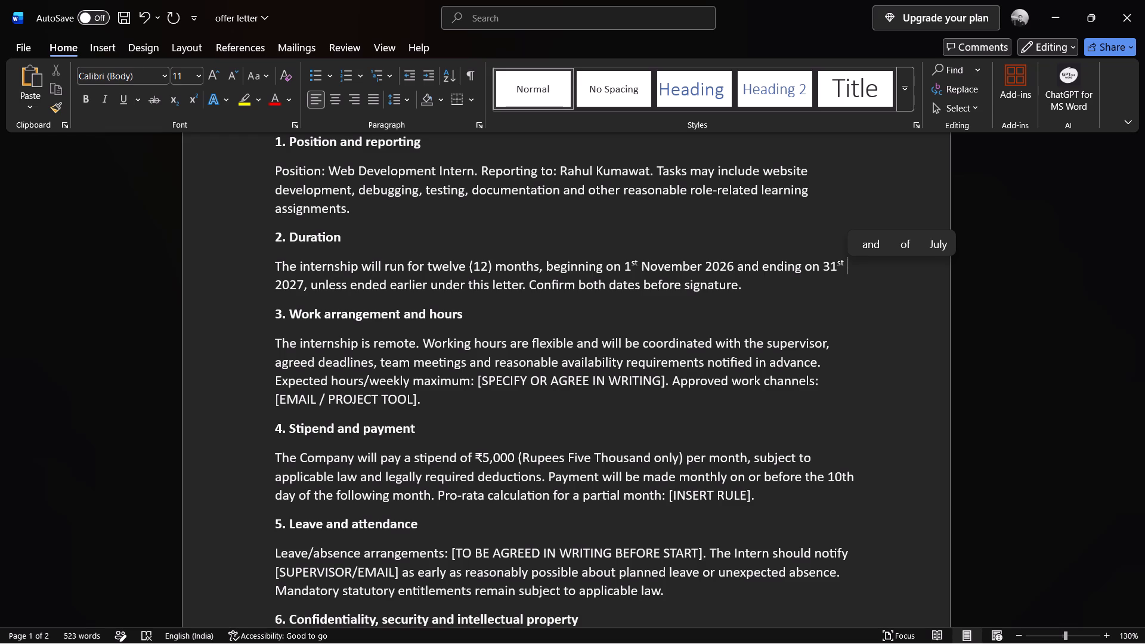
key("shift+o")
type("ct")
type("ober")
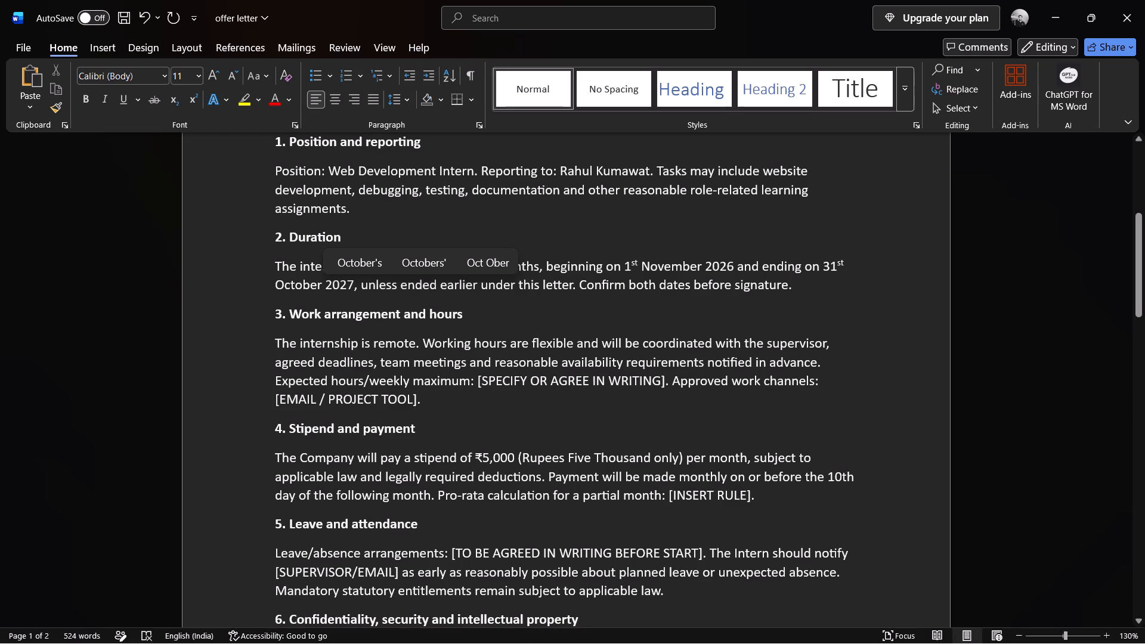
left_click(544, 343)
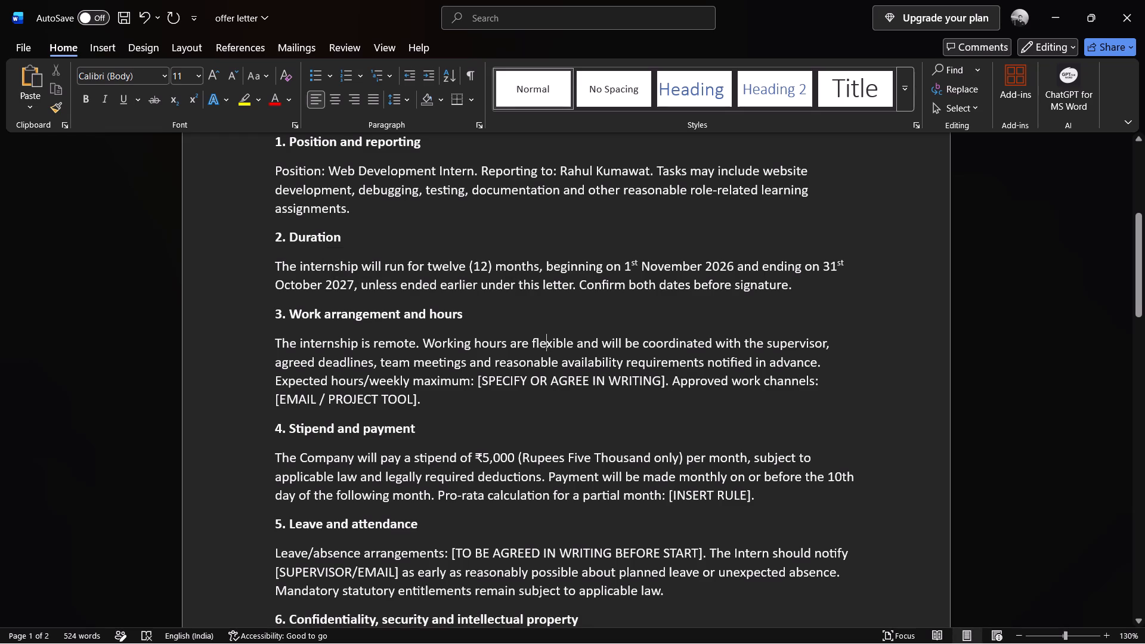
Delete the "[EMAIL / PROJECT TOOL]" placeholder after "Approved work channels:" in section 3.
scroll(584, 304, "down", 2)
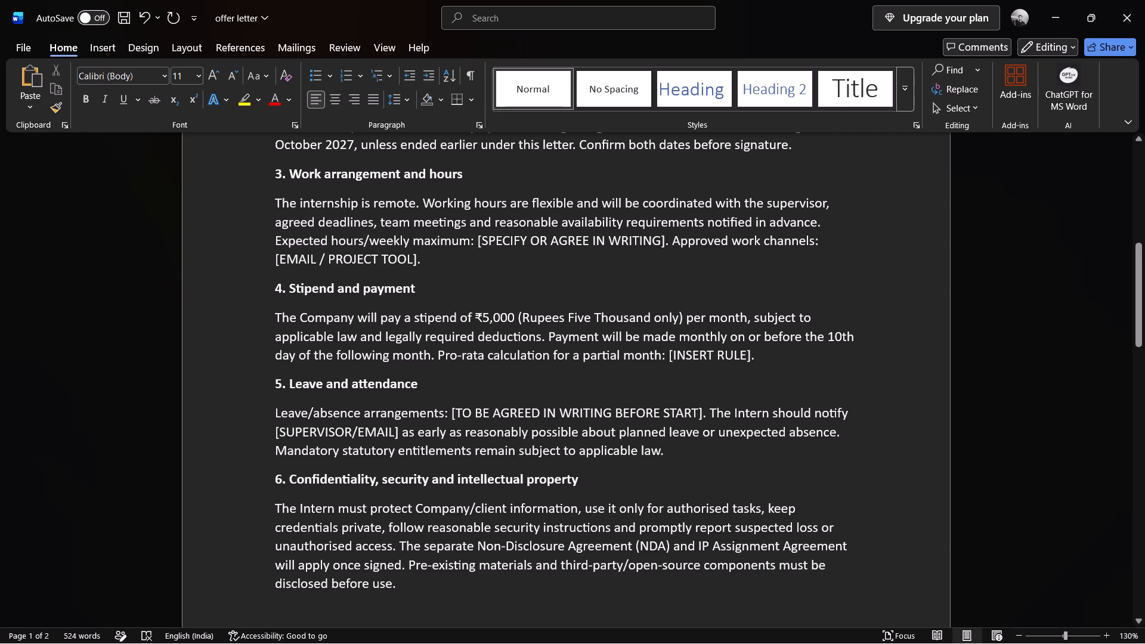
left_click(416, 256)
key("BackSpace")
key("BackSpace")
key("BackSpace")
key("BackSpace")
key("BackSpace")
key("BackSpace")
key("BackSpace")
key("BackSpace")
key("BackSpace")
key("BackSpace")
key("BackSpace")
key("BackSpace")
key("BackSpace")
key("BackSpace")
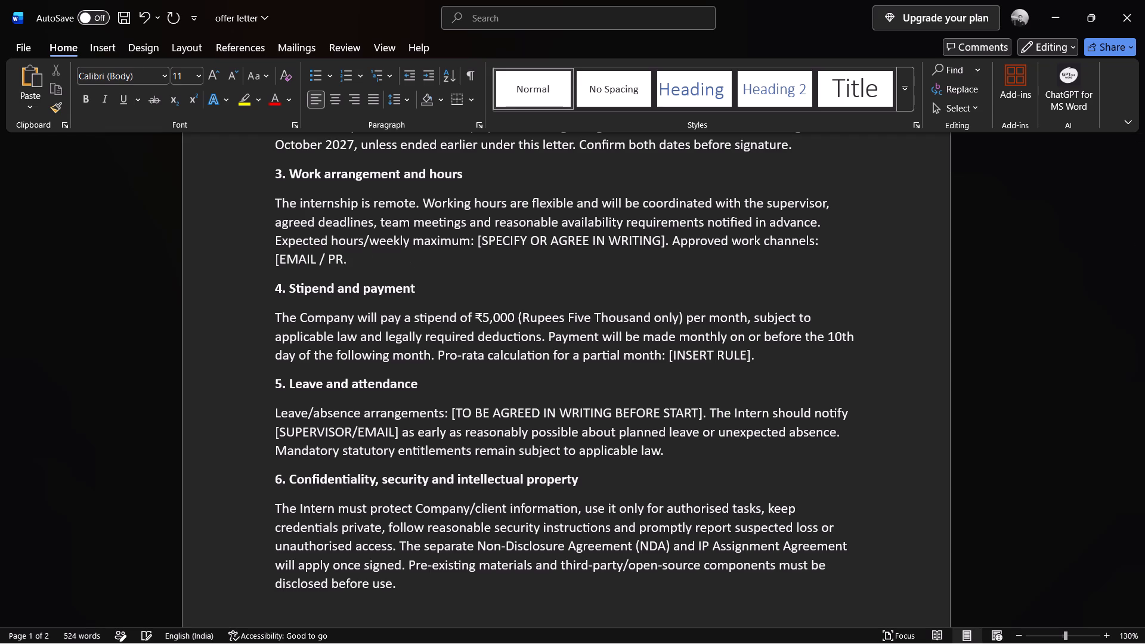
key("BackSpace")
key("BackSpace")
key("BackSpace")
key("BackSpace")
key("BackSpace")
key("BackSpace")
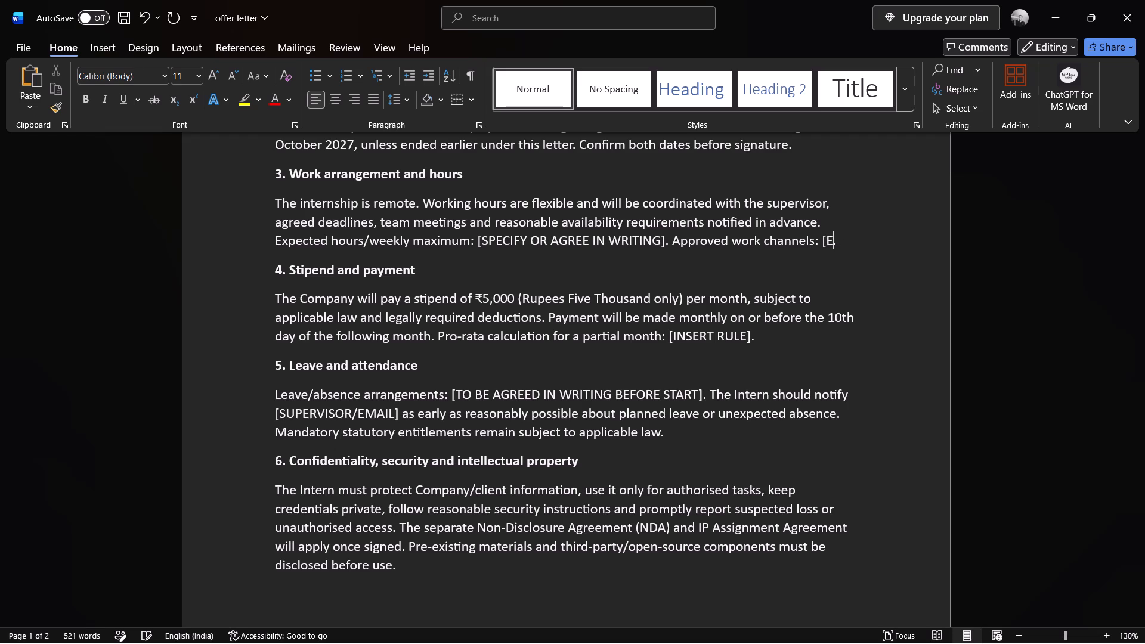
key("BackSpace")
key("BackSpace")
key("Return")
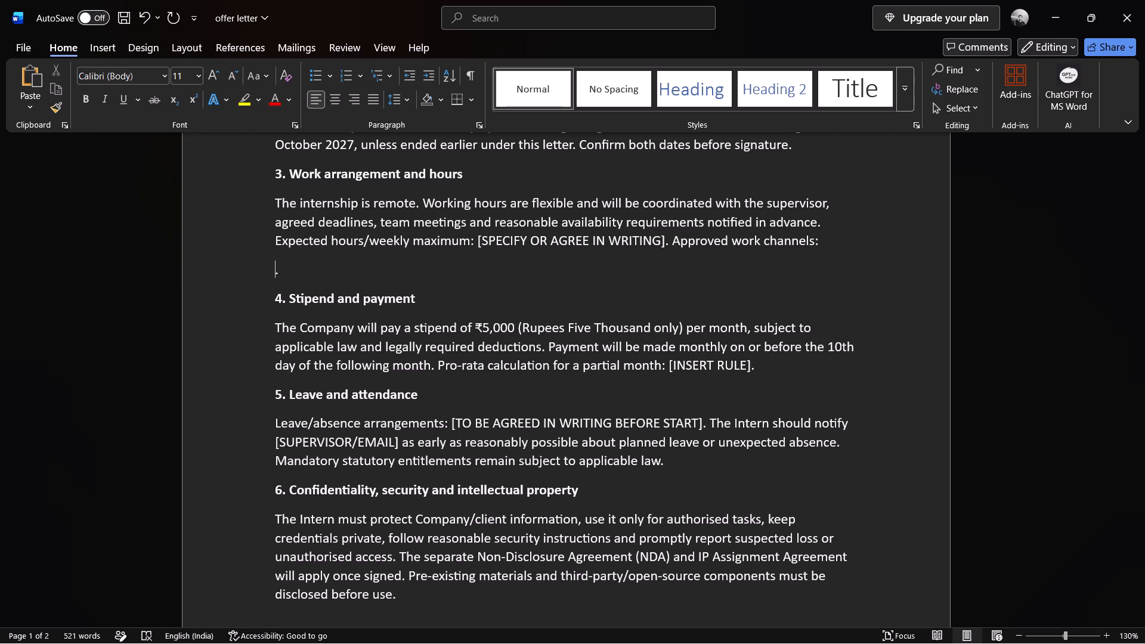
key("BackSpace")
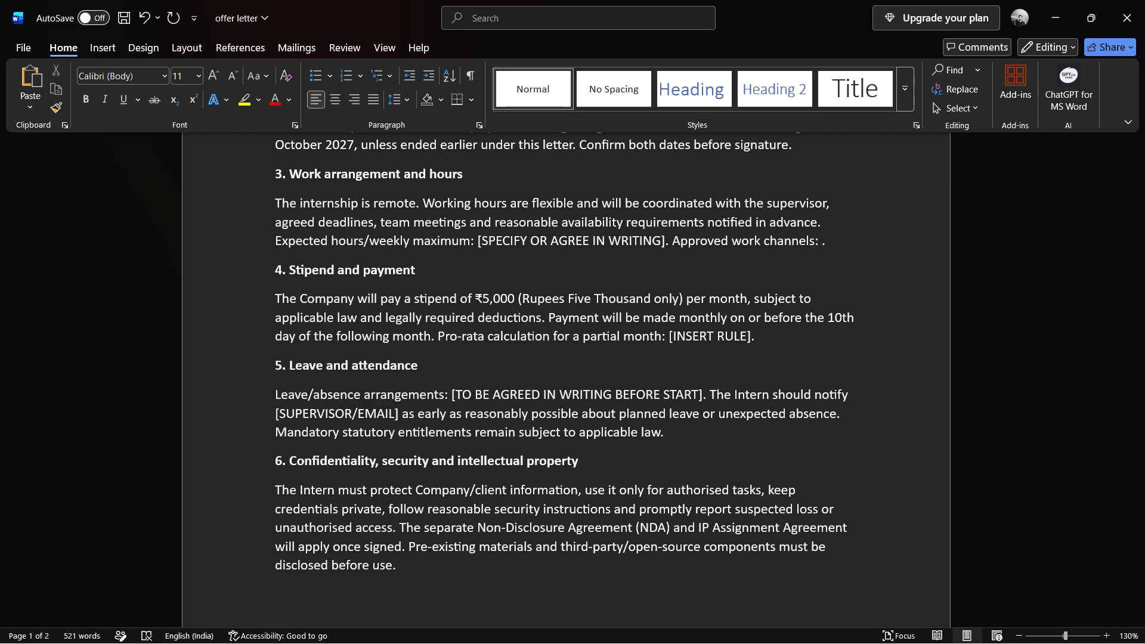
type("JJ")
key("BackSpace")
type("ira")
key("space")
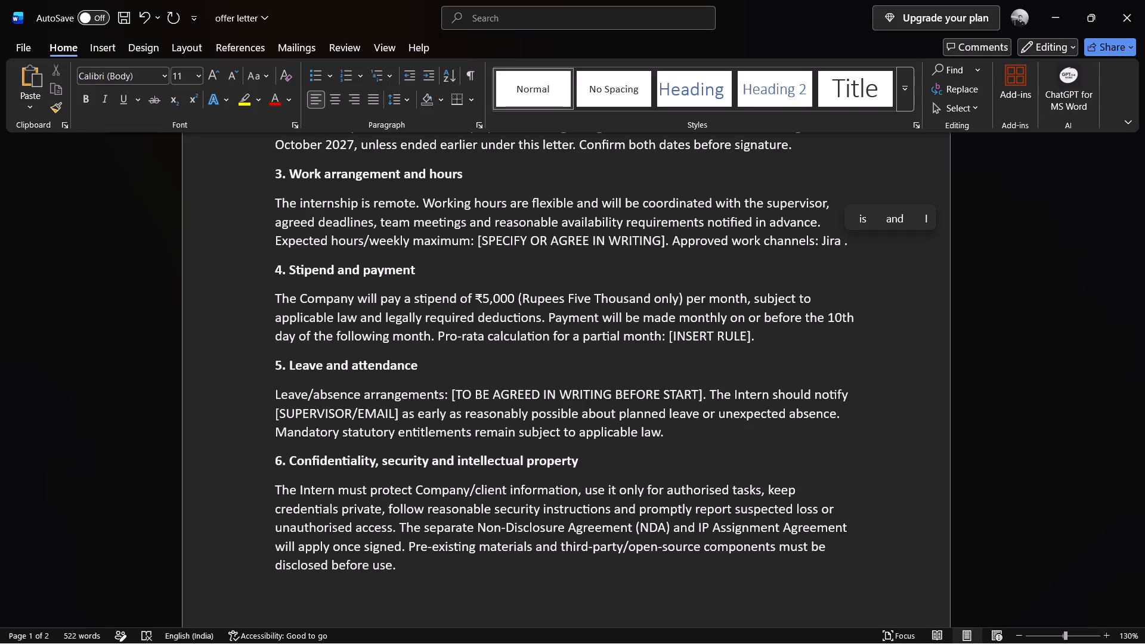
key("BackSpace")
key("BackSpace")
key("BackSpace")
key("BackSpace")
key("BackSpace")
Look through the letter from the date and address lines to the signature blocks, checking the remaining placeholders.
scroll(580, 230, "up", 2)
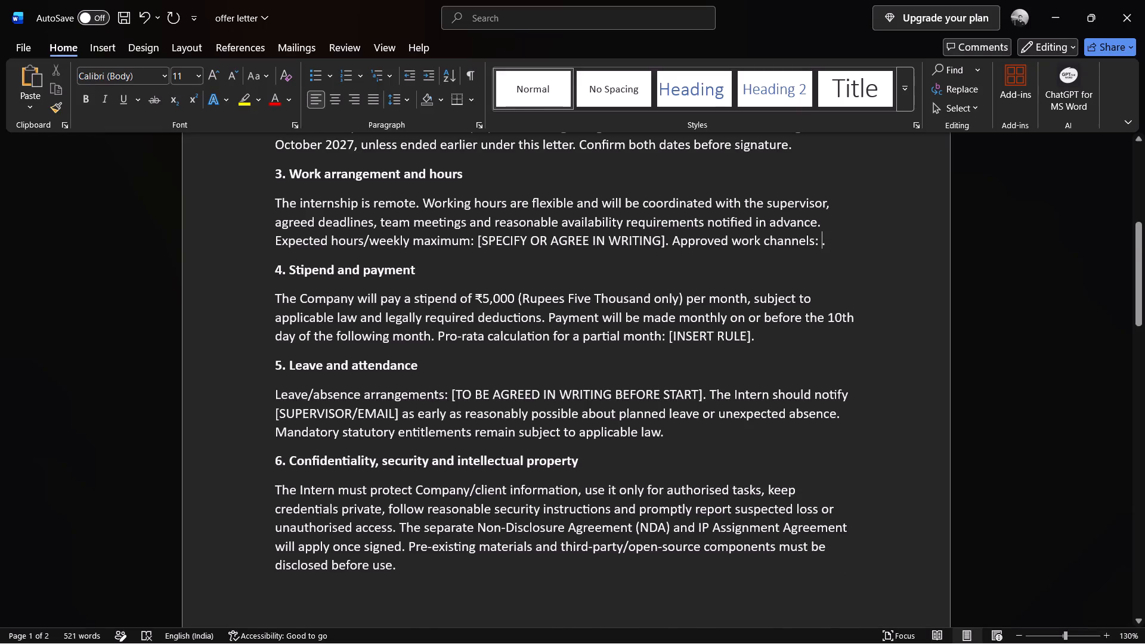
scroll(580, 230, "up", 8)
scroll(580, 230, "down", 12)
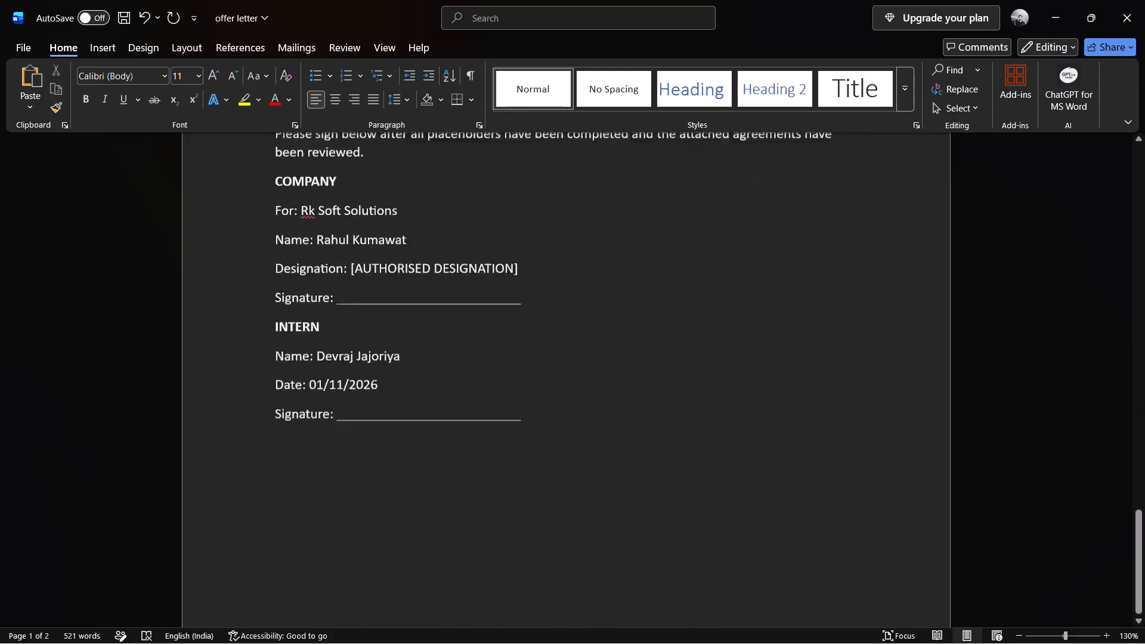
scroll(580, 230, "up", 18)
scroll(580, 230, "down", 1)
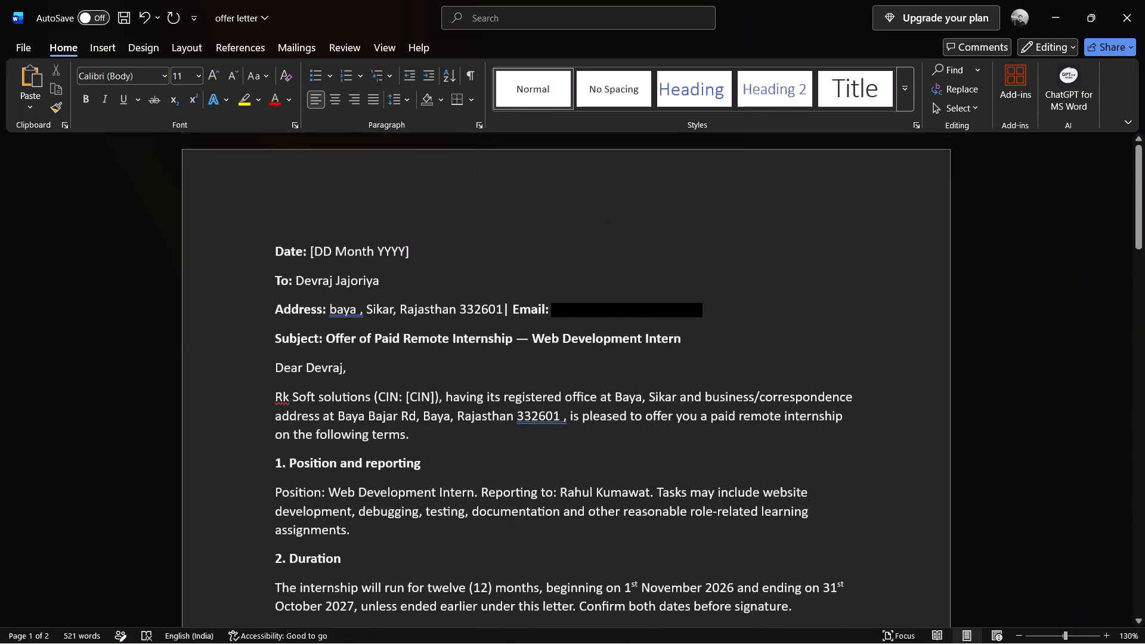
scroll(580, 230, "down", 3)
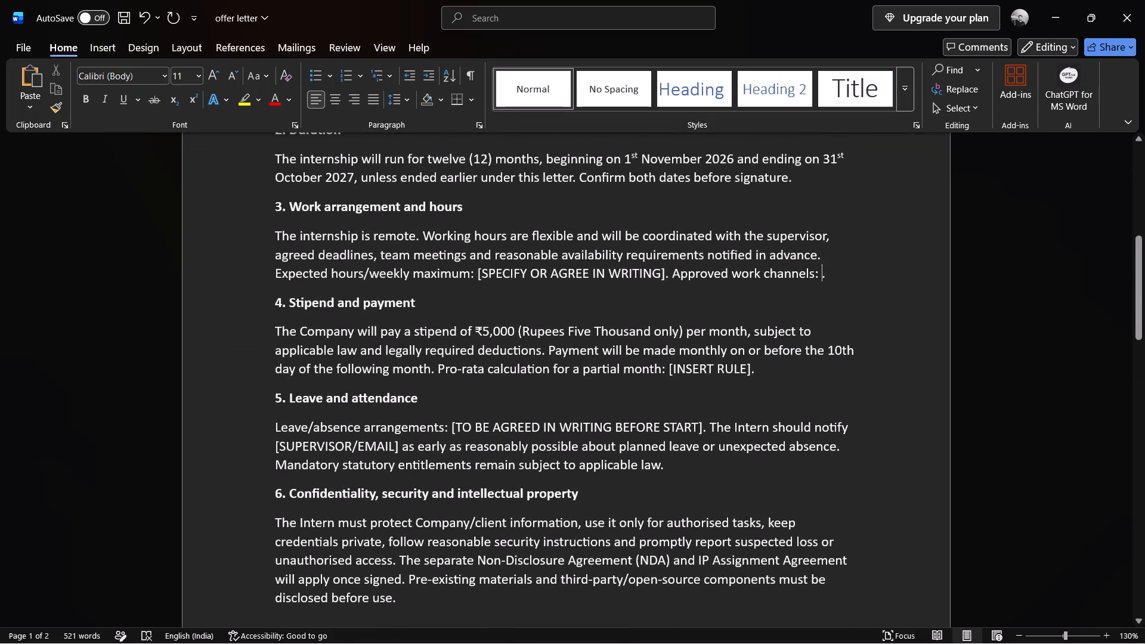
Delete the "[SPECIFY OR AGREE IN WRITING]" placeholder after "Expected hours/weekly maximum:" in section 3.
left_click(663, 270)
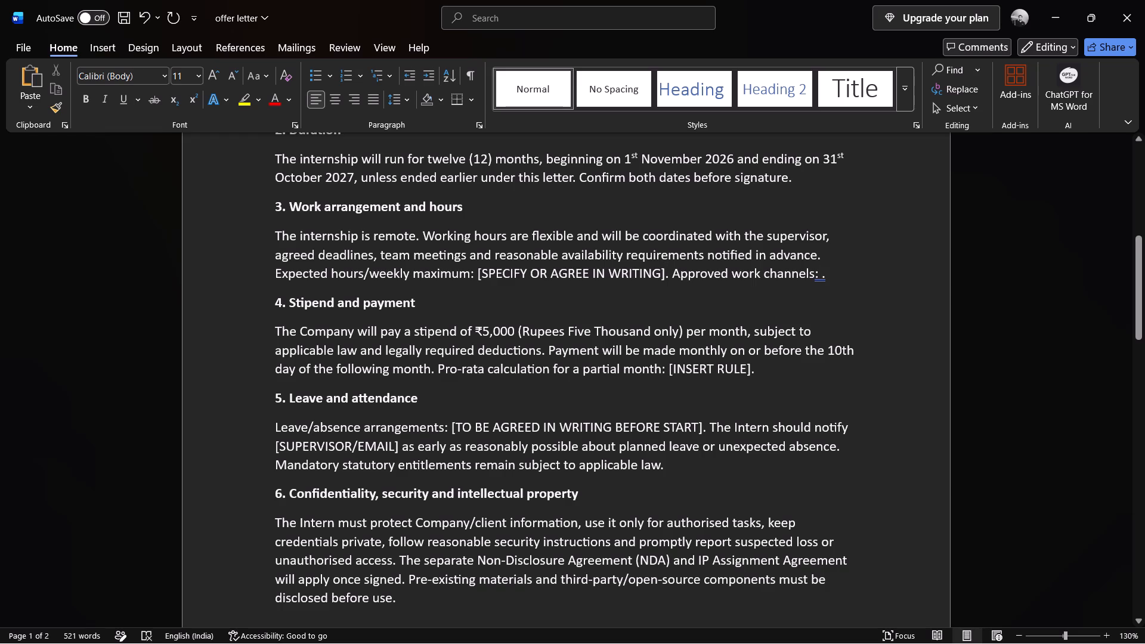
key("BackSpace")
key("BackSpace")
key("BackSpace")
key("BackSpace")
key("BackSpace")
key("BackSpace")
key("BackSpace")
key("BackSpace")
key("BackSpace")
key("BackSpace")
key("BackSpace")
key("BackSpace")
key("BackSpace")
key("BackSpace")
key("BackSpace")
key("BackSpace")
key("BackSpace")
key("BackSpace")
key("BackSpace")
key("BackSpace")
key("BackSpace")
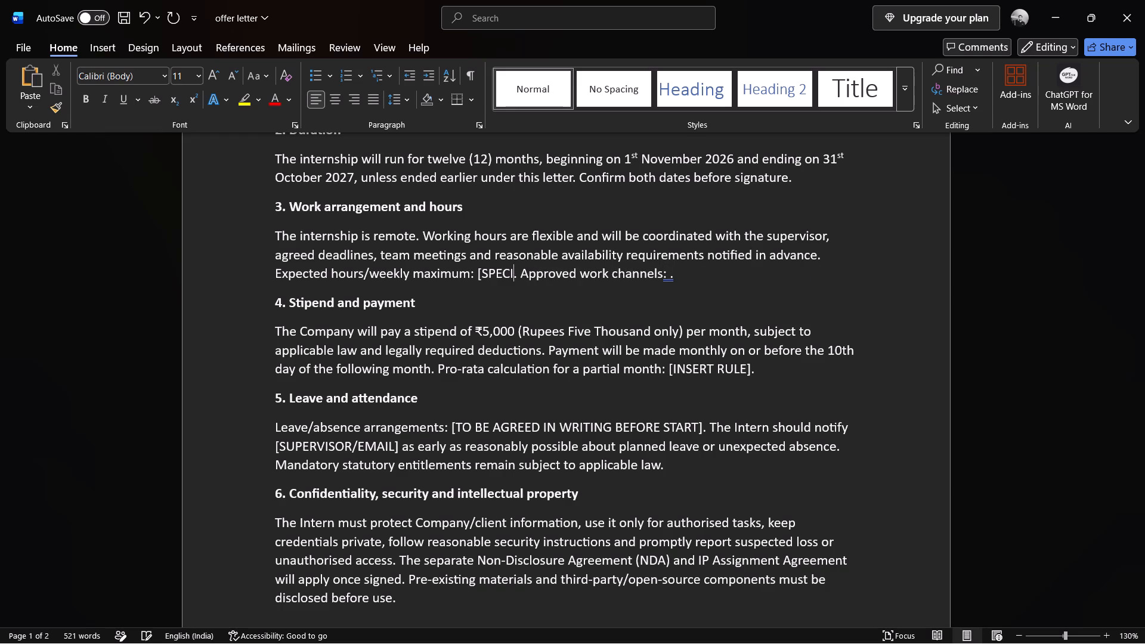
key("BackSpace")
key("BackSpace")
key("BackSpace")
key("BackSpace")
key("BackSpace")
key("BackSpace")
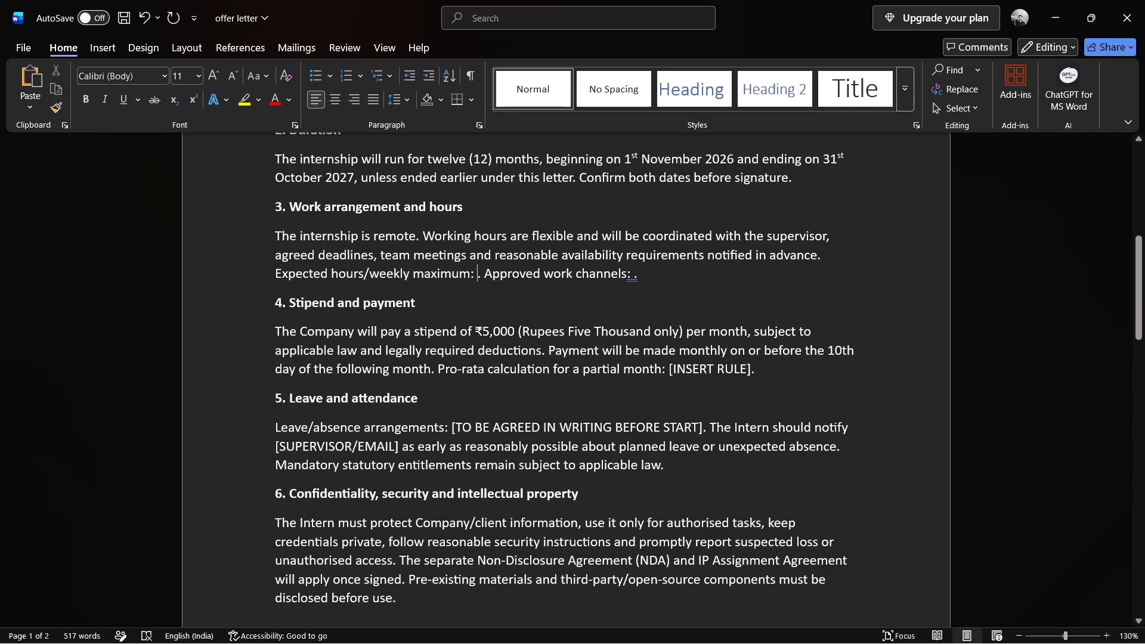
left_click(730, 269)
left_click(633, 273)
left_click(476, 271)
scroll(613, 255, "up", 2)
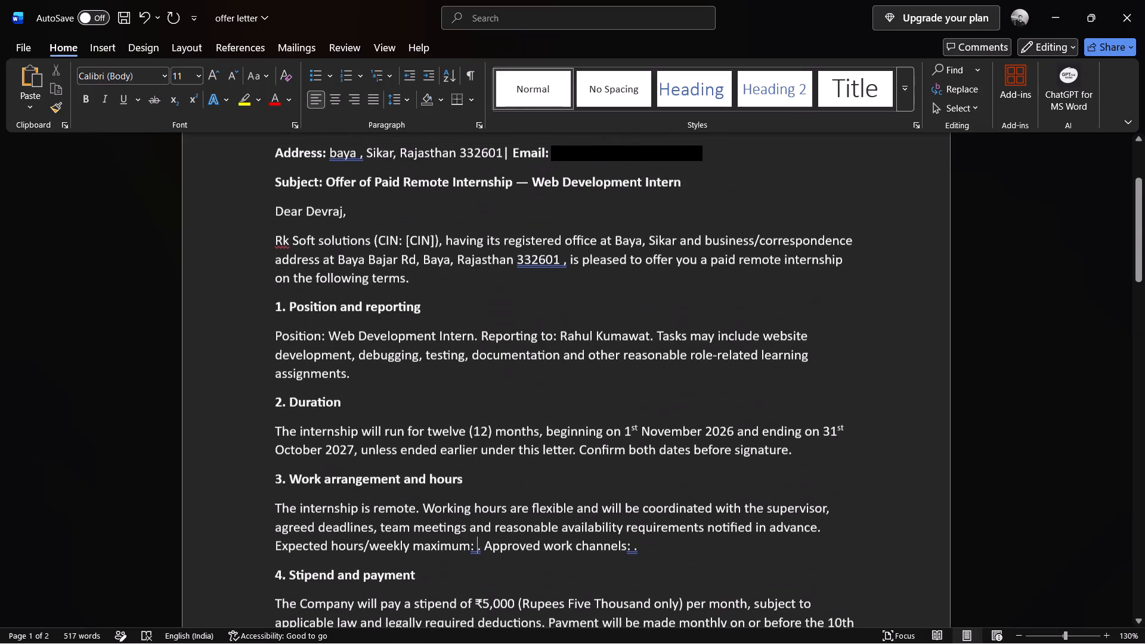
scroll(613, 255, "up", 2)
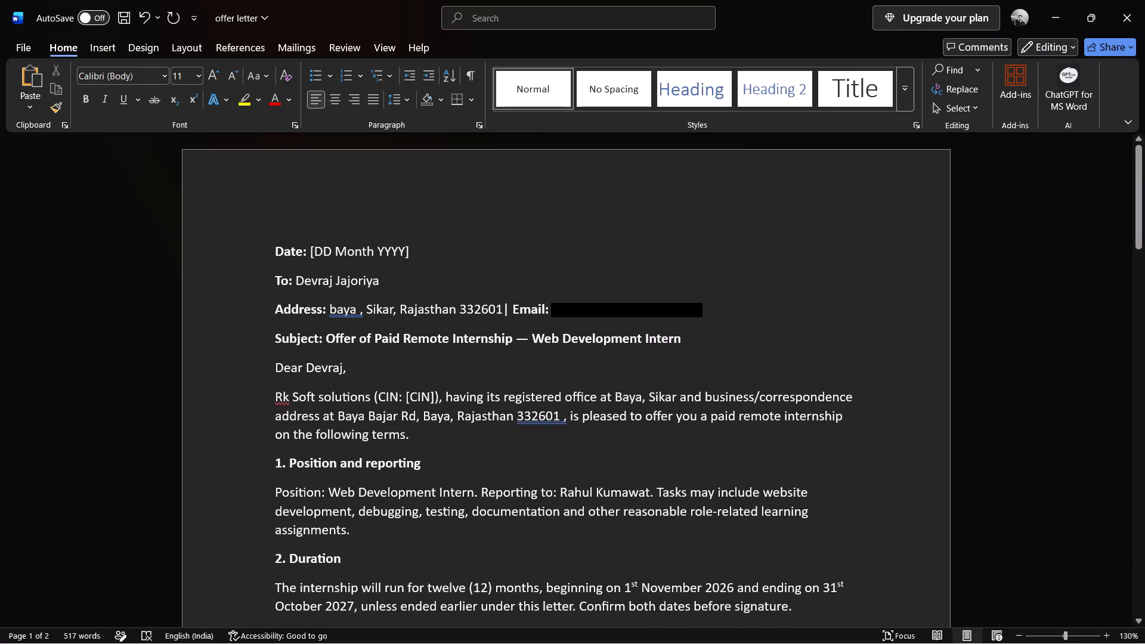
Review the letter from the date line through section 6, checking the blanks in section 3, Work arrangement and hours.
scroll(613, 255, "down", 1)
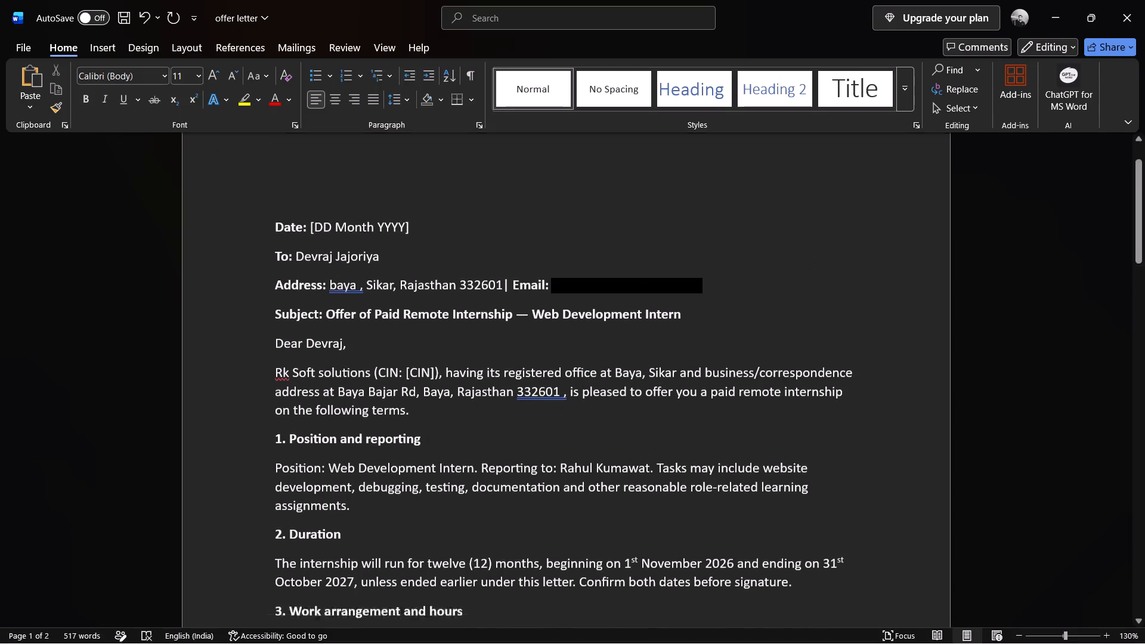
scroll(613, 255, "down", 1)
scroll(613, 255, "up", 1)
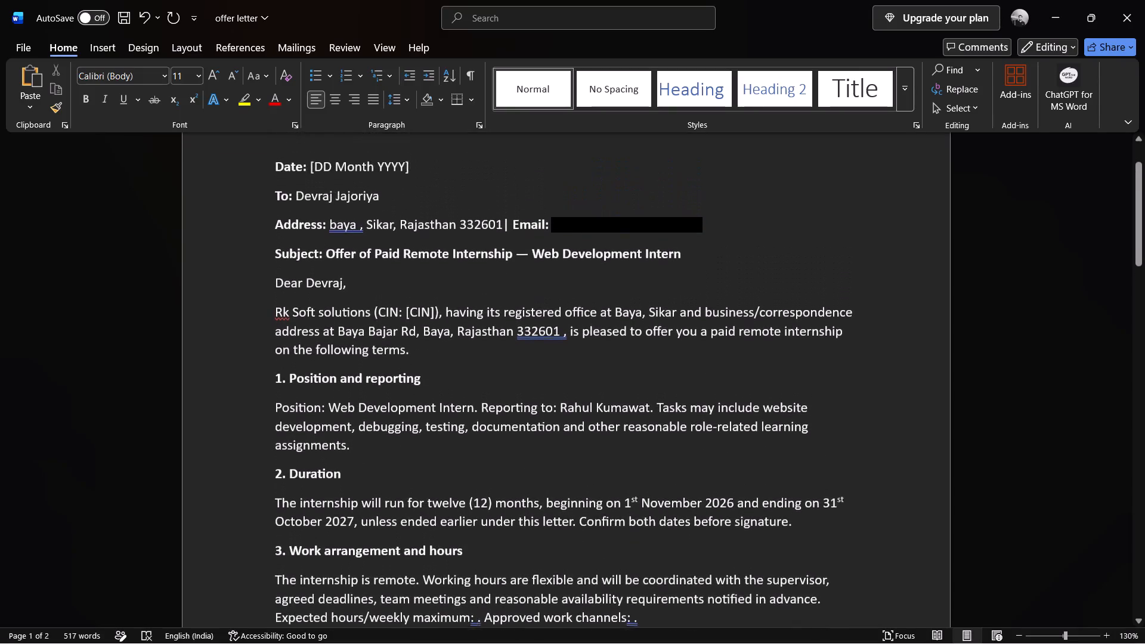
scroll(613, 255, "up", 1)
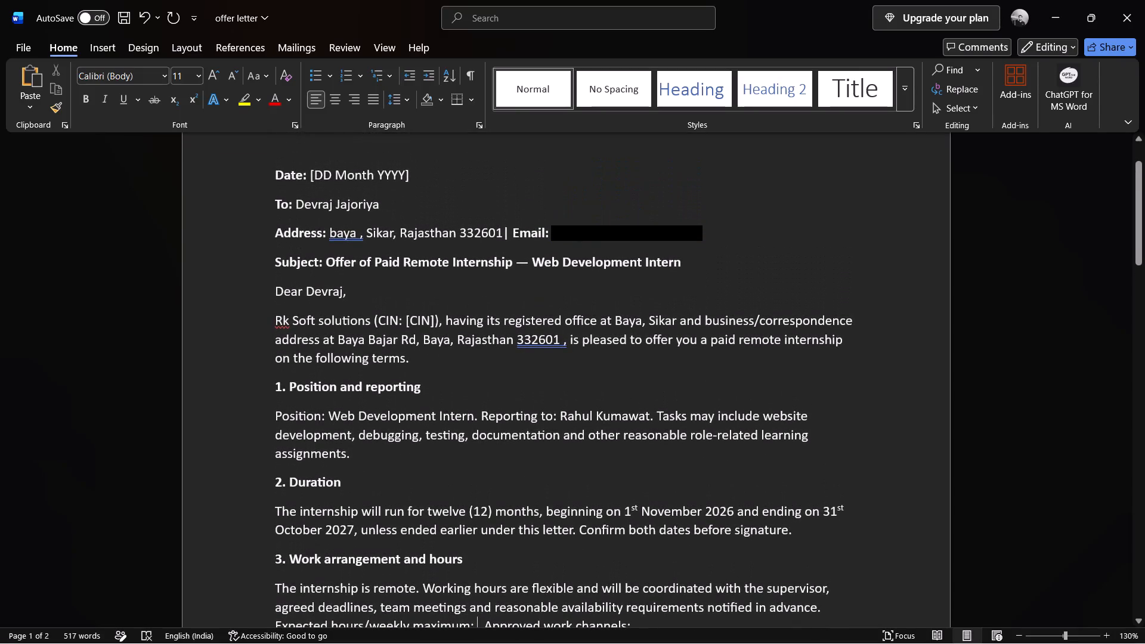
scroll(613, 255, "down", 2)
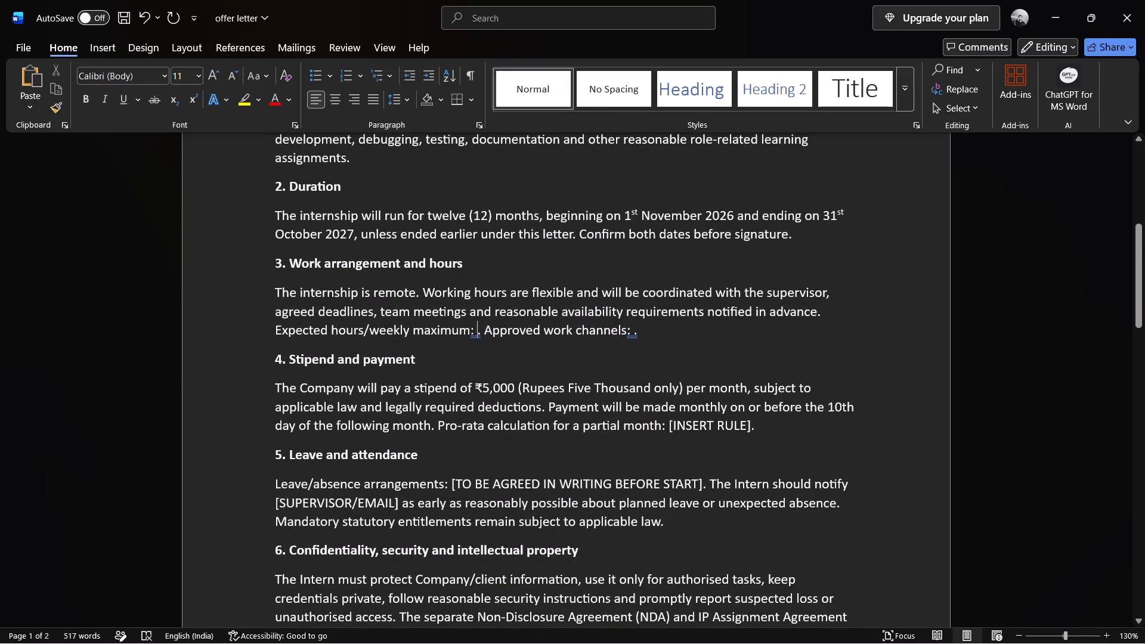
scroll(484, 327, "down", 1)
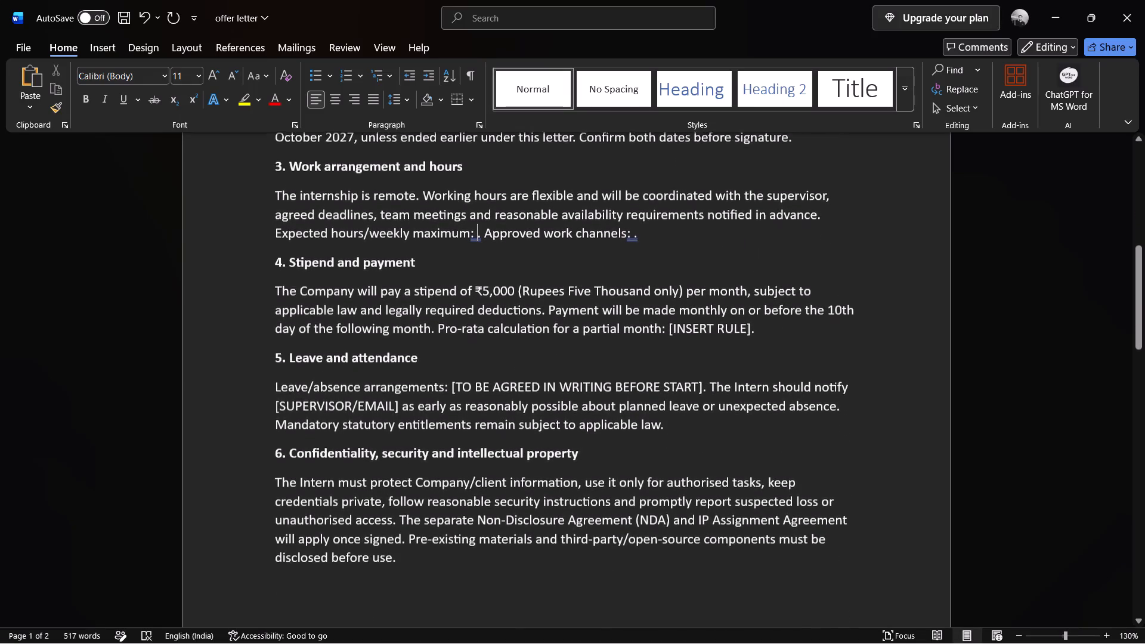
scroll(484, 327, "down", 1)
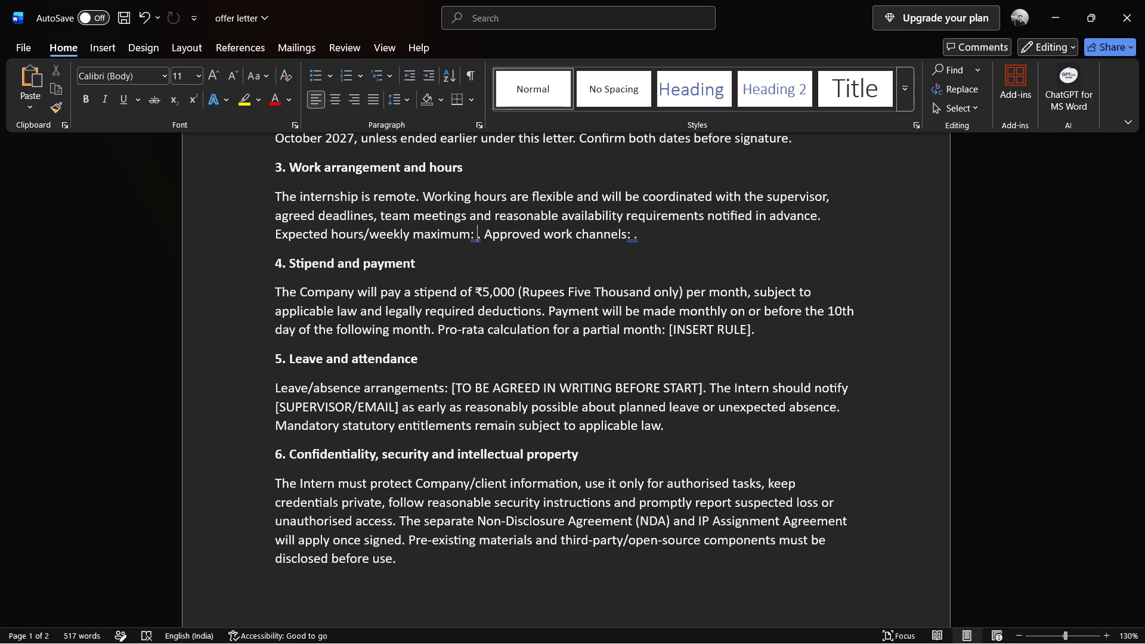
scroll(572, 256, "up", 4, "ctrl")
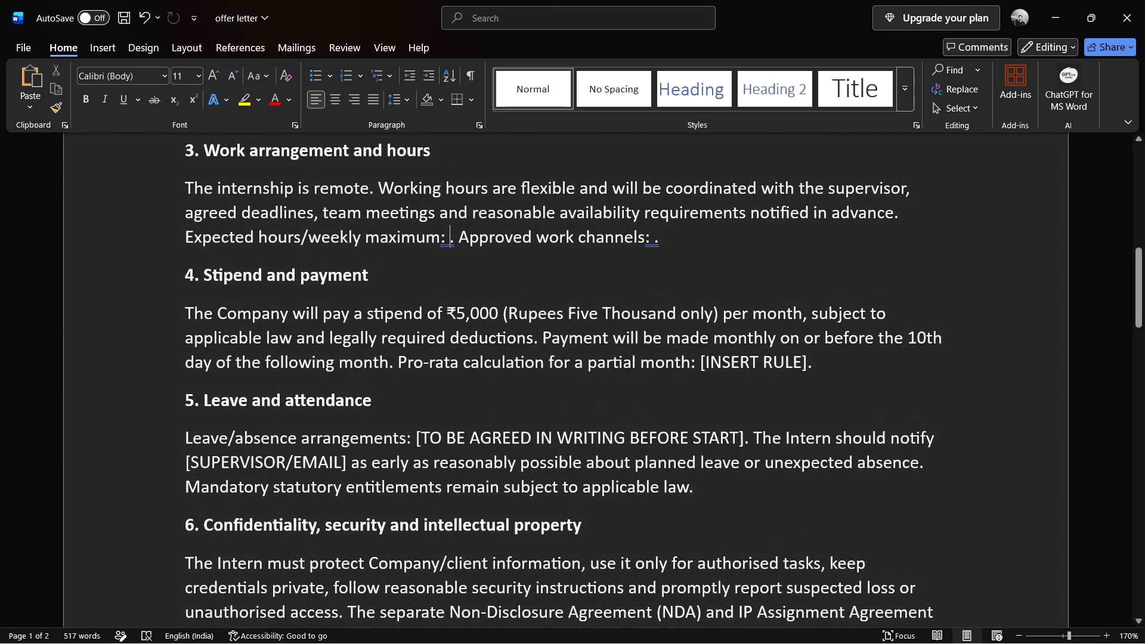
scroll(572, 256, "down", 3, "ctrl")
scroll(572, 256, "up", 2)
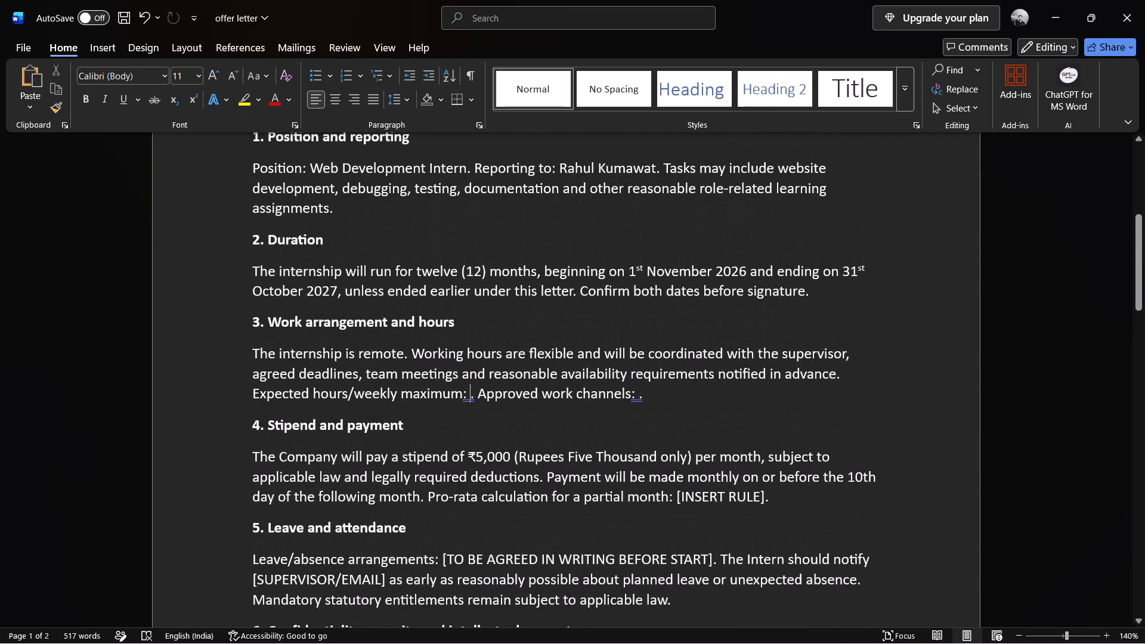
left_click(639, 395)
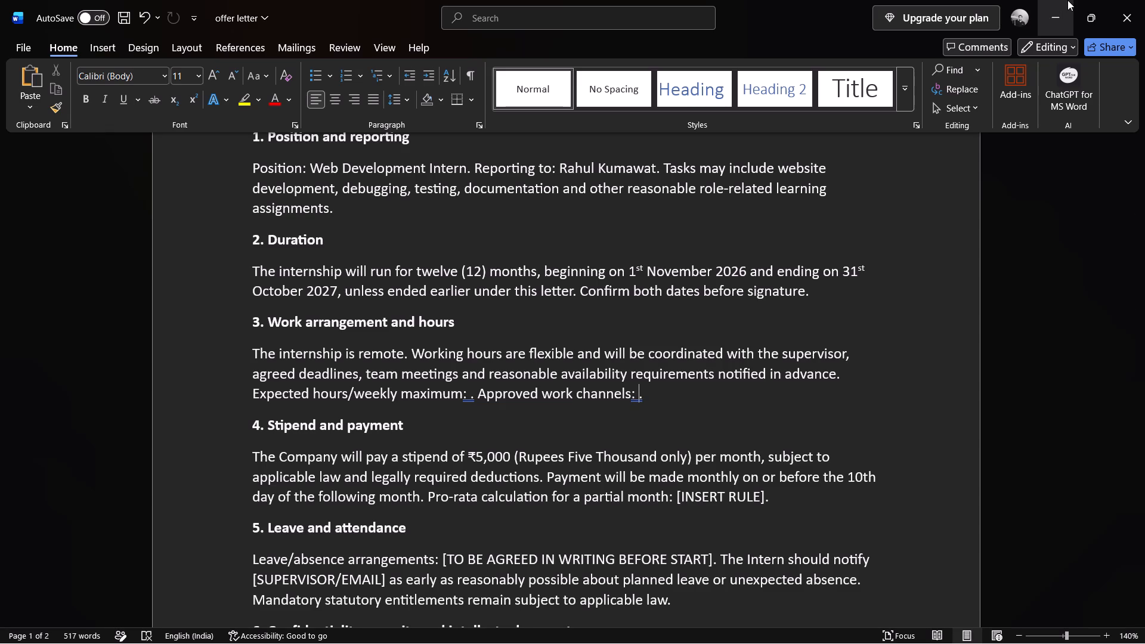
left_click(639, 397)
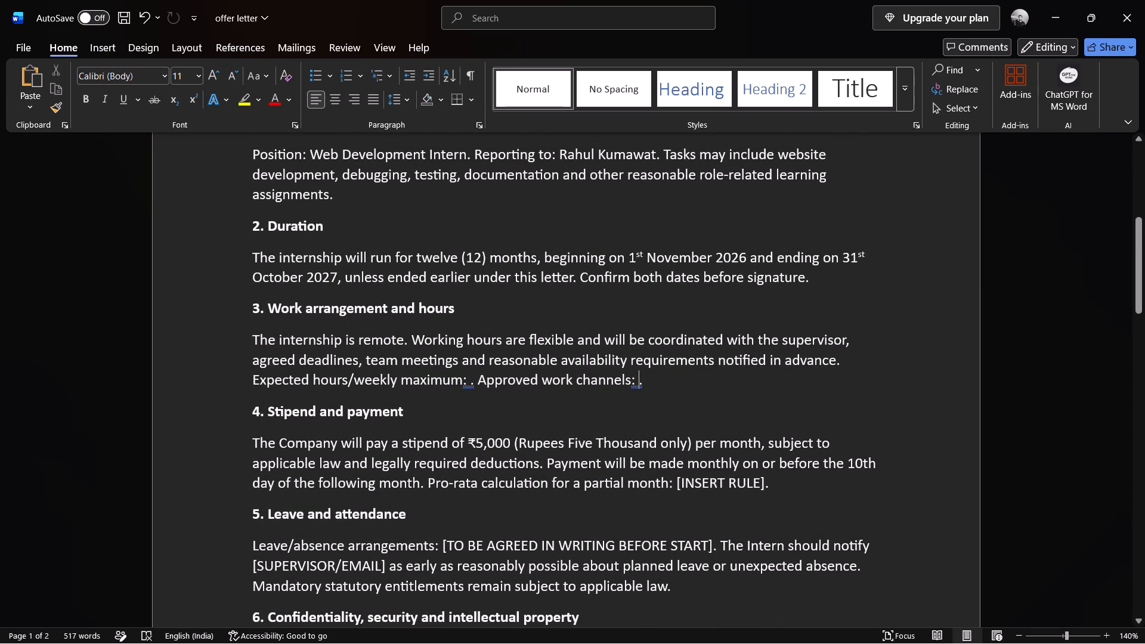
Look through the letter from section 5 to the signature blocks and back to the opening paragraph, checking the remaining placeholders.
scroll(492, 386, "down", 2)
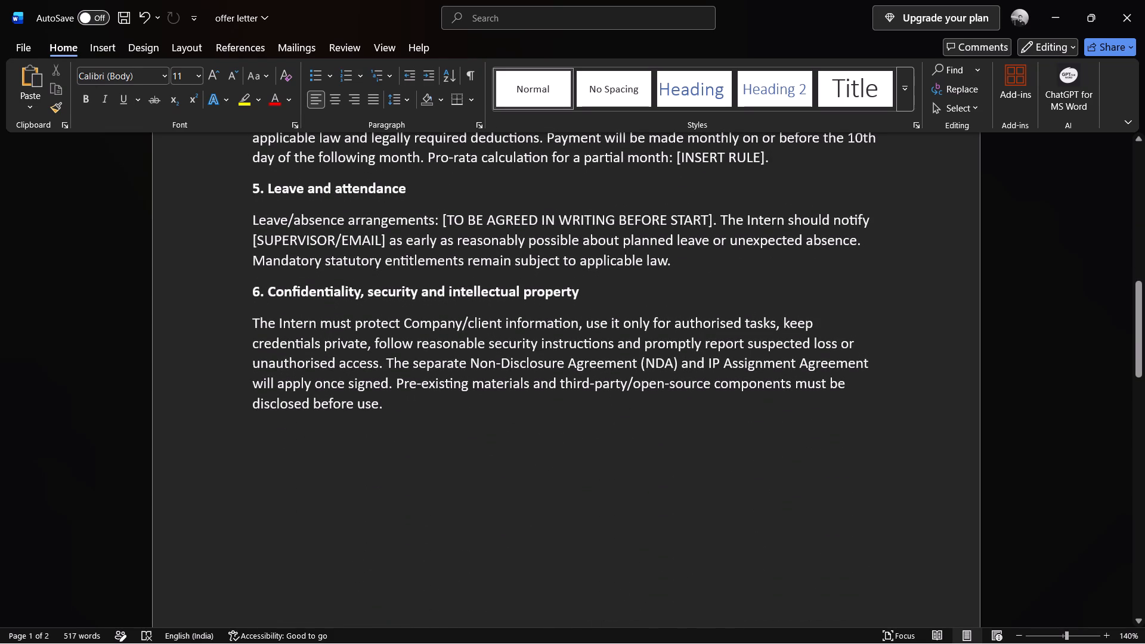
scroll(484, 261, "down", 3)
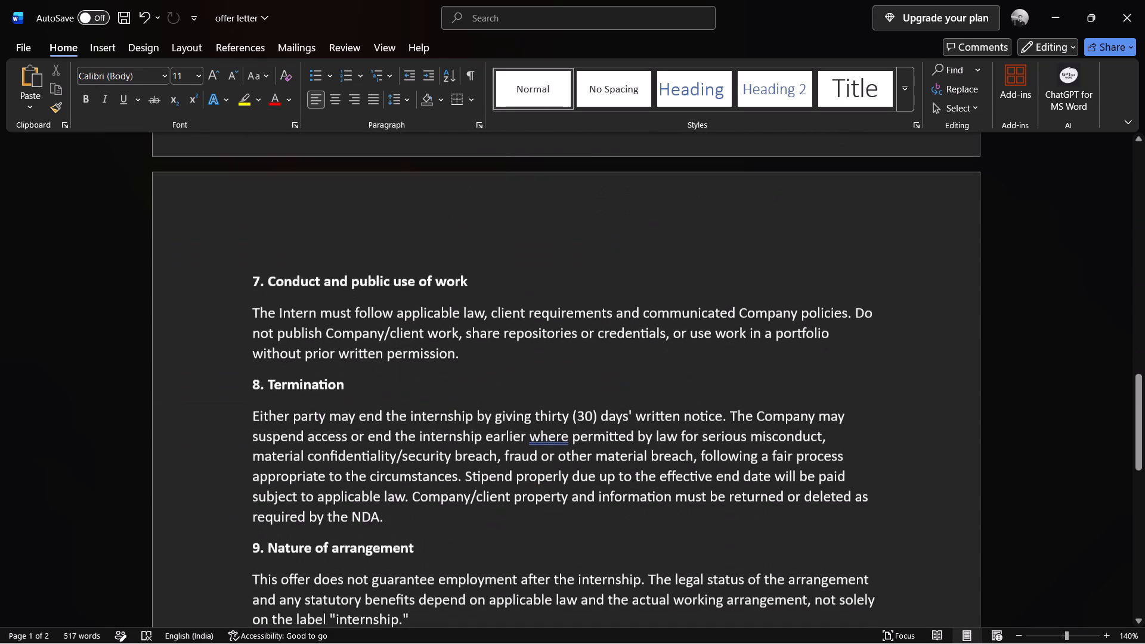
scroll(484, 261, "down", 2)
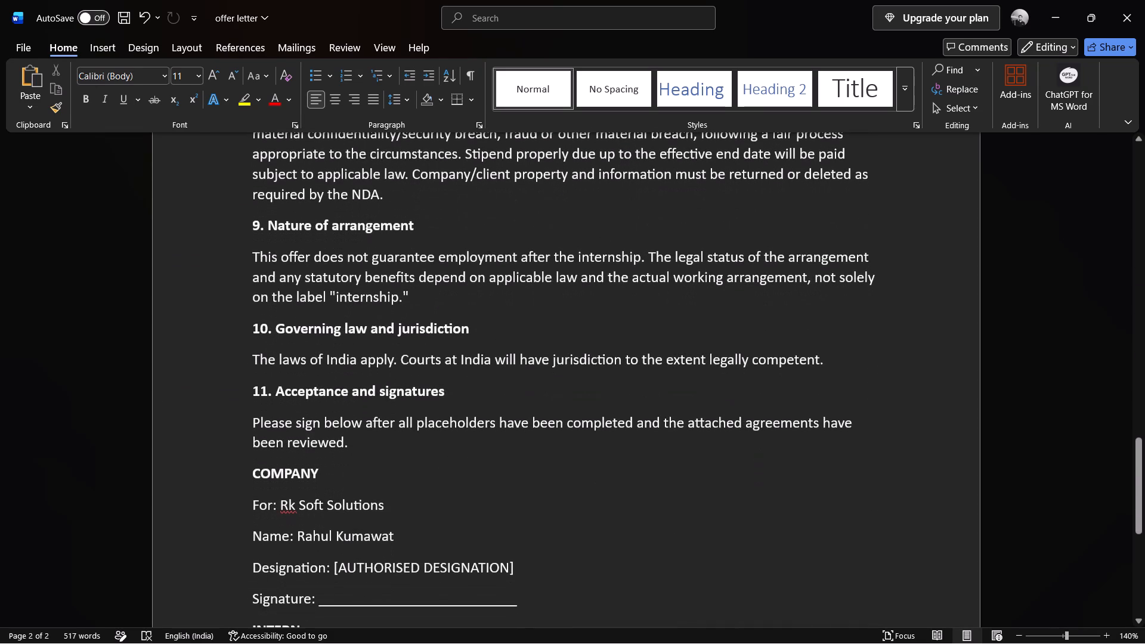
scroll(484, 261, "down", 1)
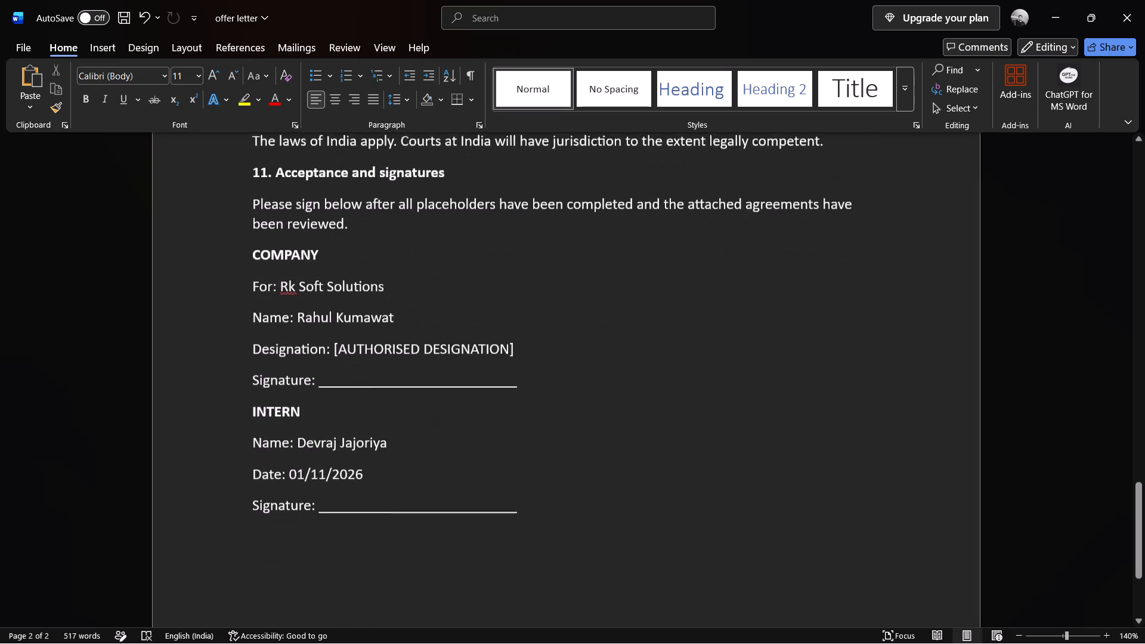
scroll(484, 261, "down", 1)
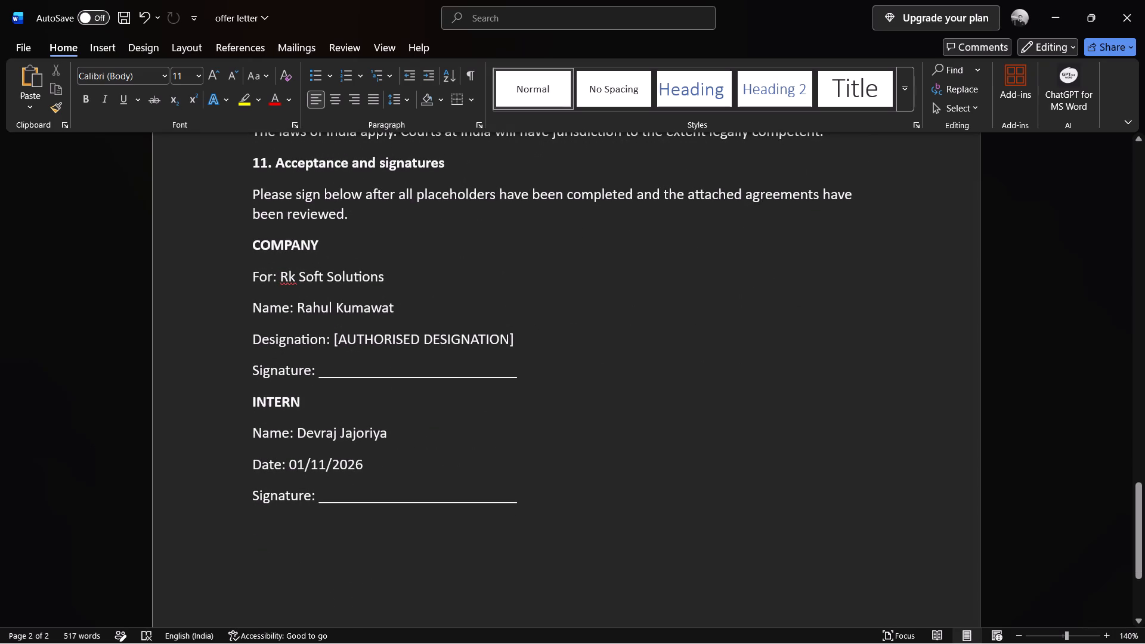
scroll(290, 290, "up", 1)
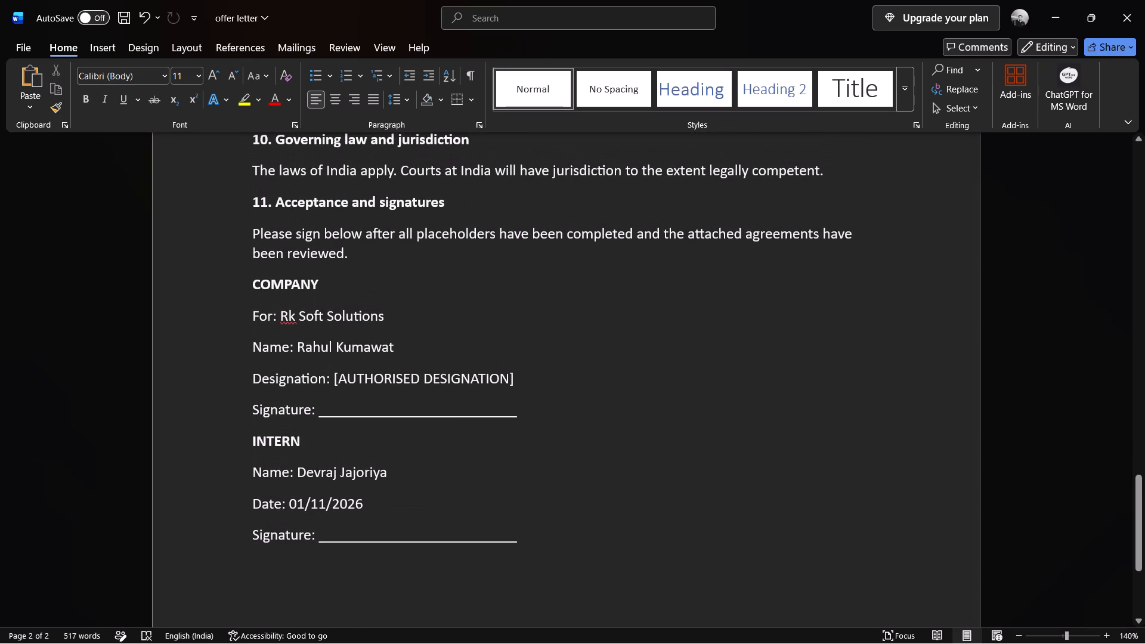
scroll(445, 320, "up", 3)
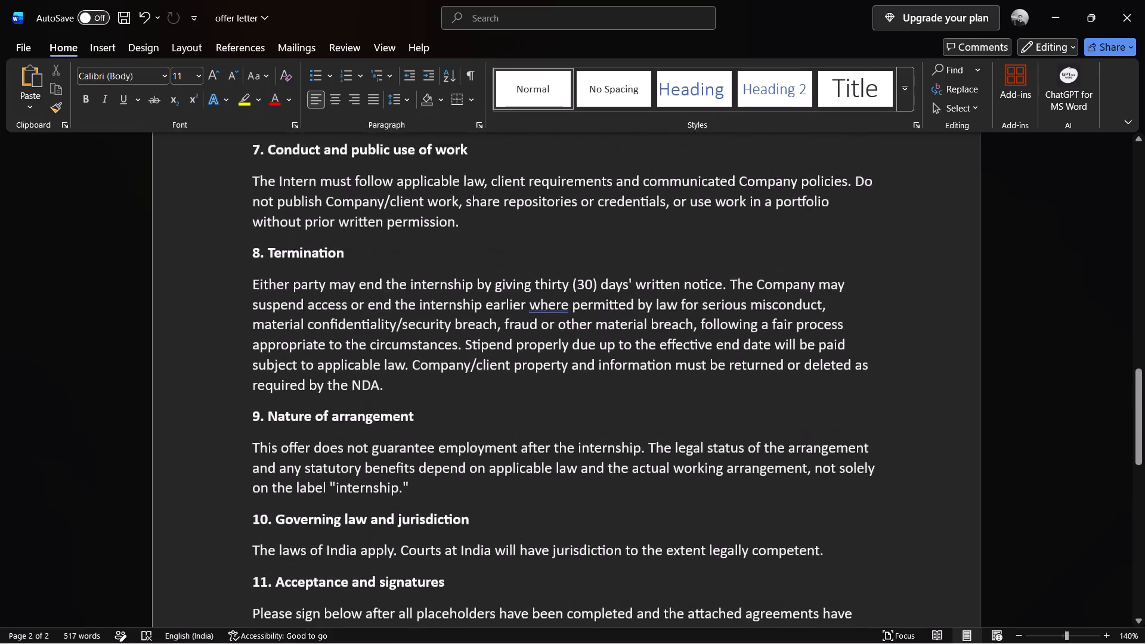
scroll(445, 320, "up", 3)
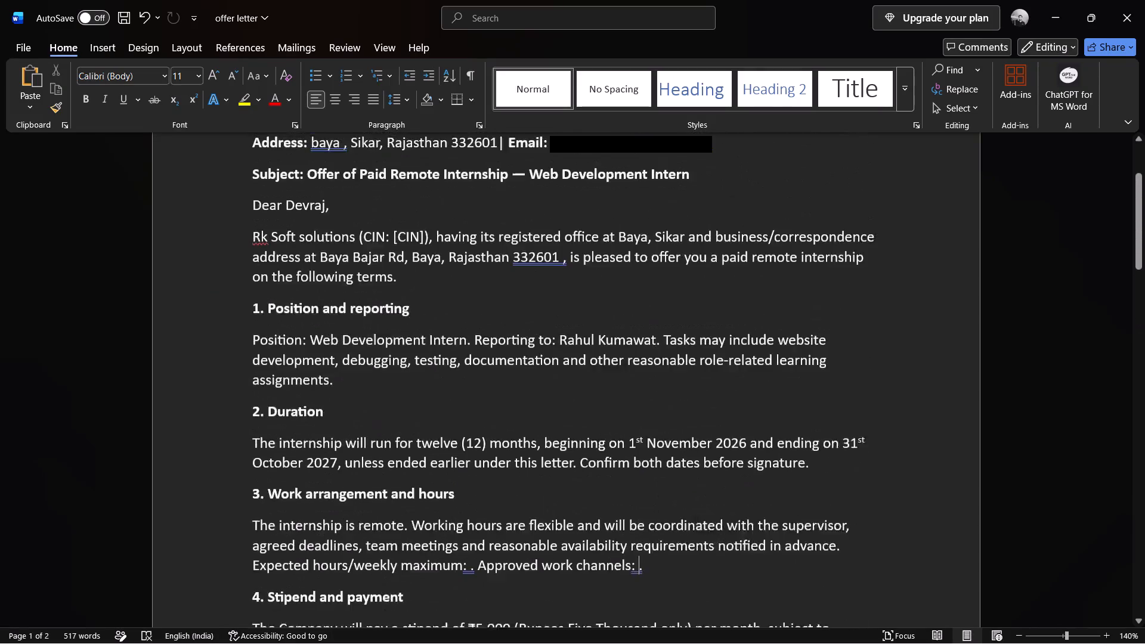
scroll(445, 320, "up", 1)
Delete "(CIN: [CIN])" after "Rk Soft solutions" in the opening paragraph.
scroll(445, 320, "down", 1)
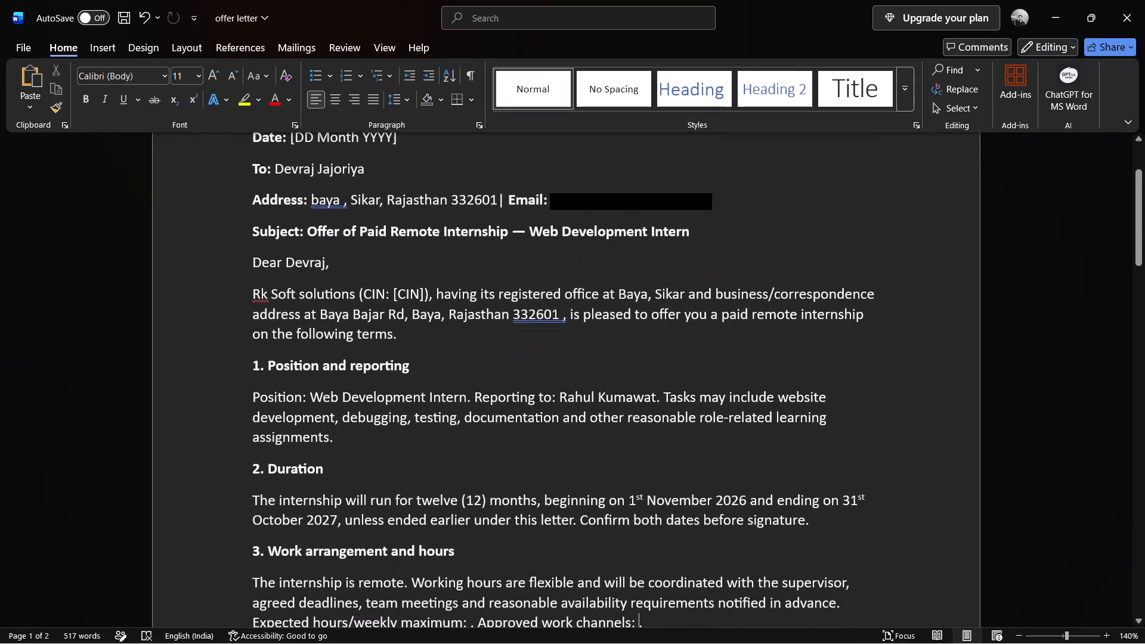
scroll(445, 320, "down", 1)
left_click(429, 295)
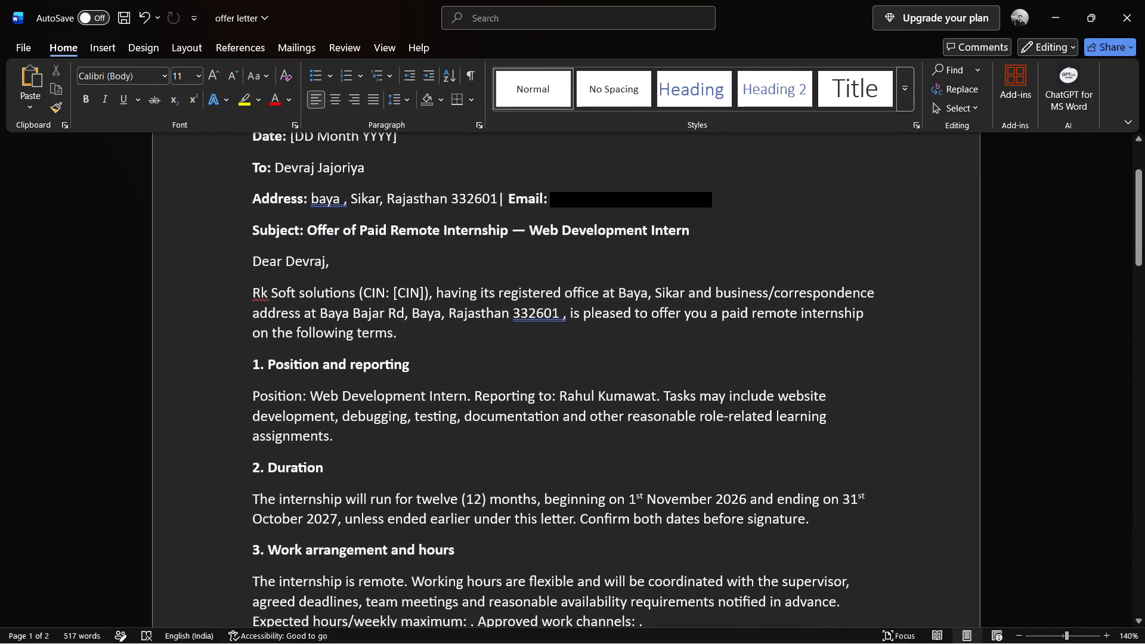
key("BackSpace")
key("BackSpace")
key("BackSpace")
key("BackSpace")
key("BackSpace")
key("BackSpace")
key("BackSpace")
key("BackSpace")
key("BackSpace")
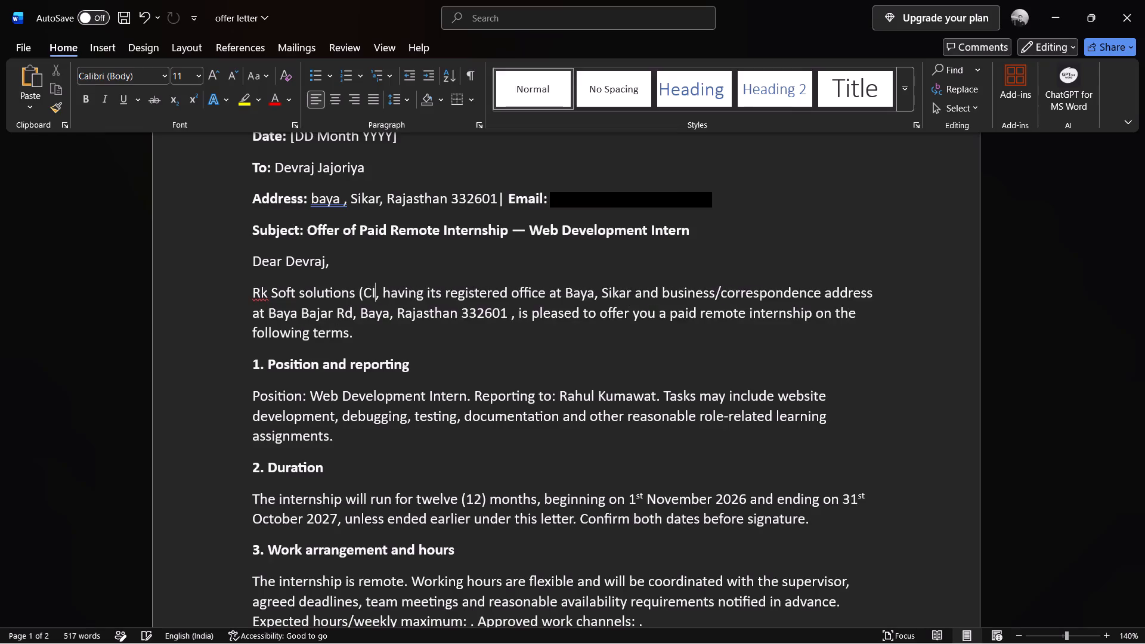
key("BackSpace")
key("BackSpace")
key("BackSpace")
Expand "Rd" to "Road" in the company's business/correspondence address in the opening paragraph.
scroll(429, 295, "down", 1)
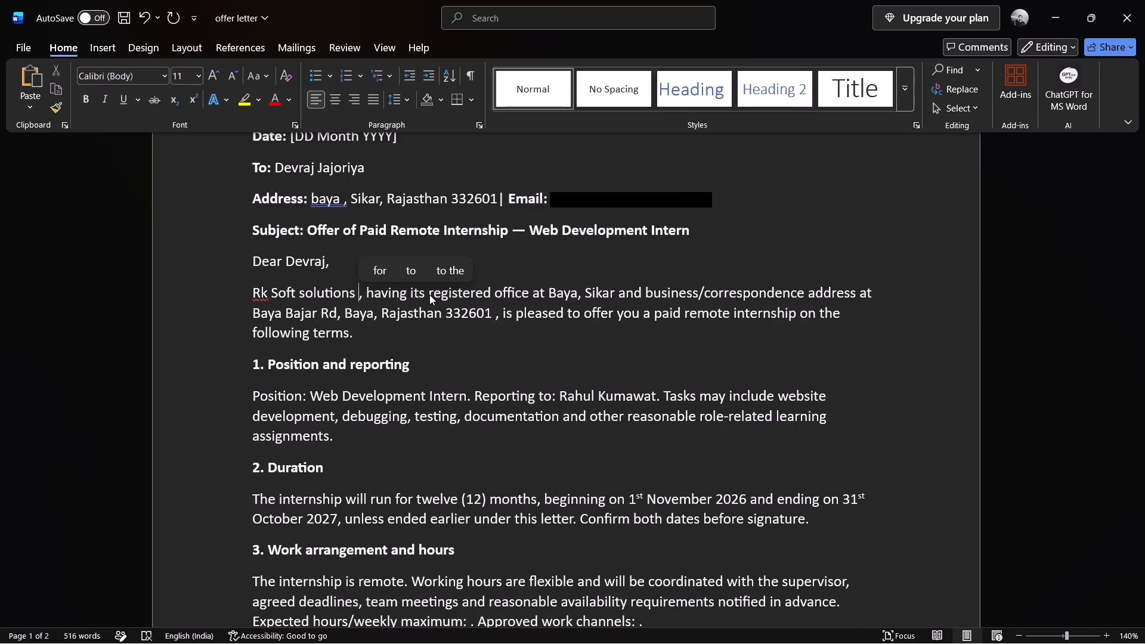
scroll(429, 295, "down", 1)
left_click(330, 314)
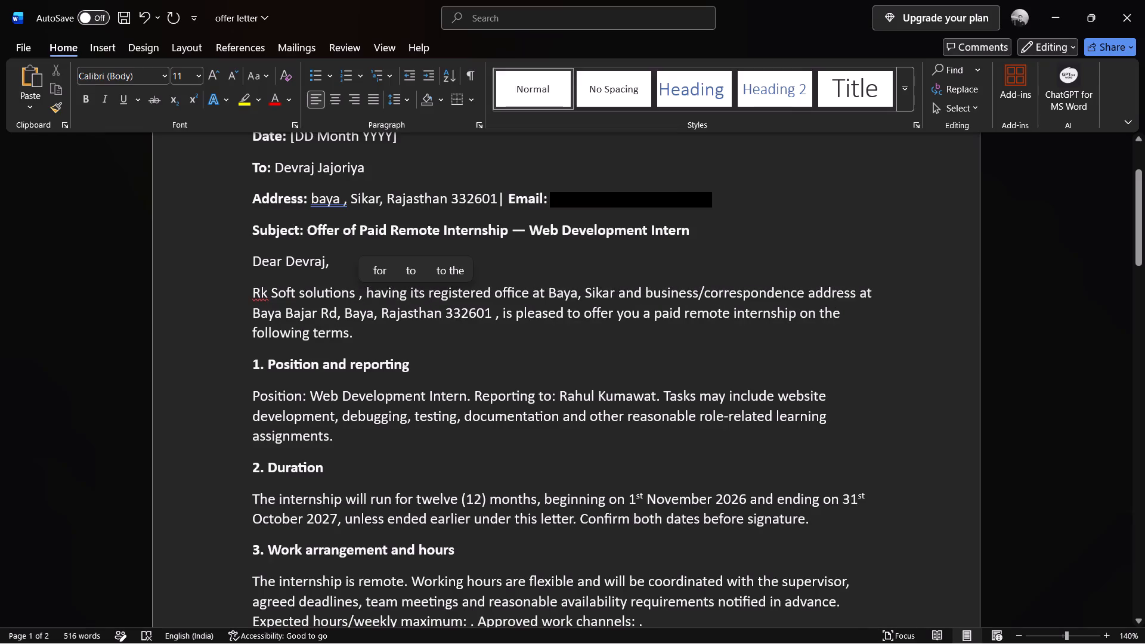
type("oa")
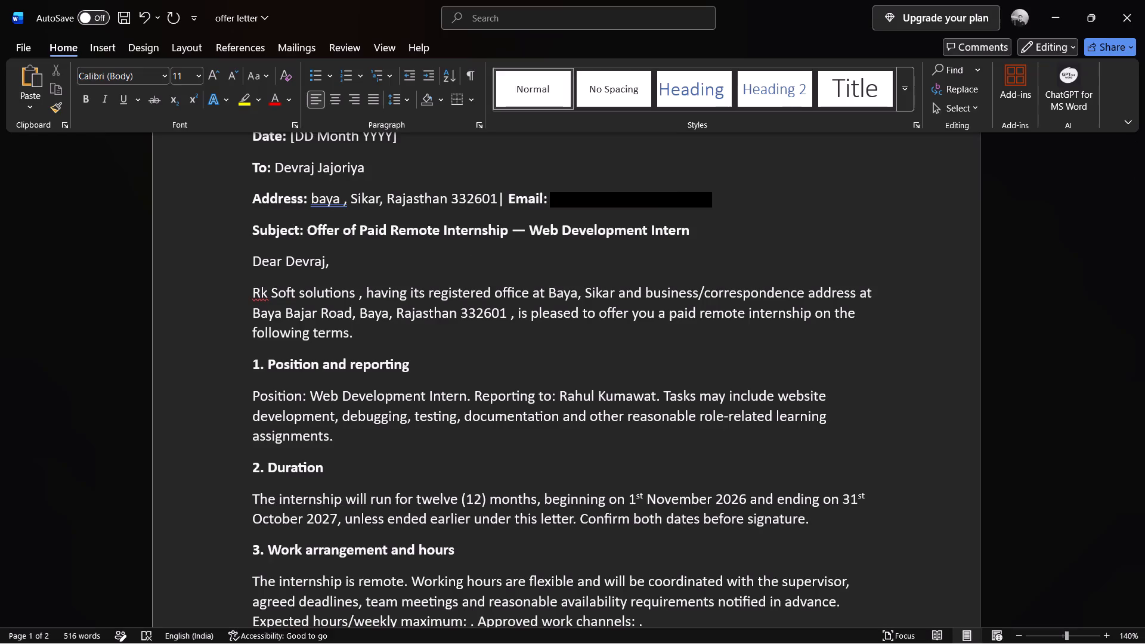
left_click(392, 365)
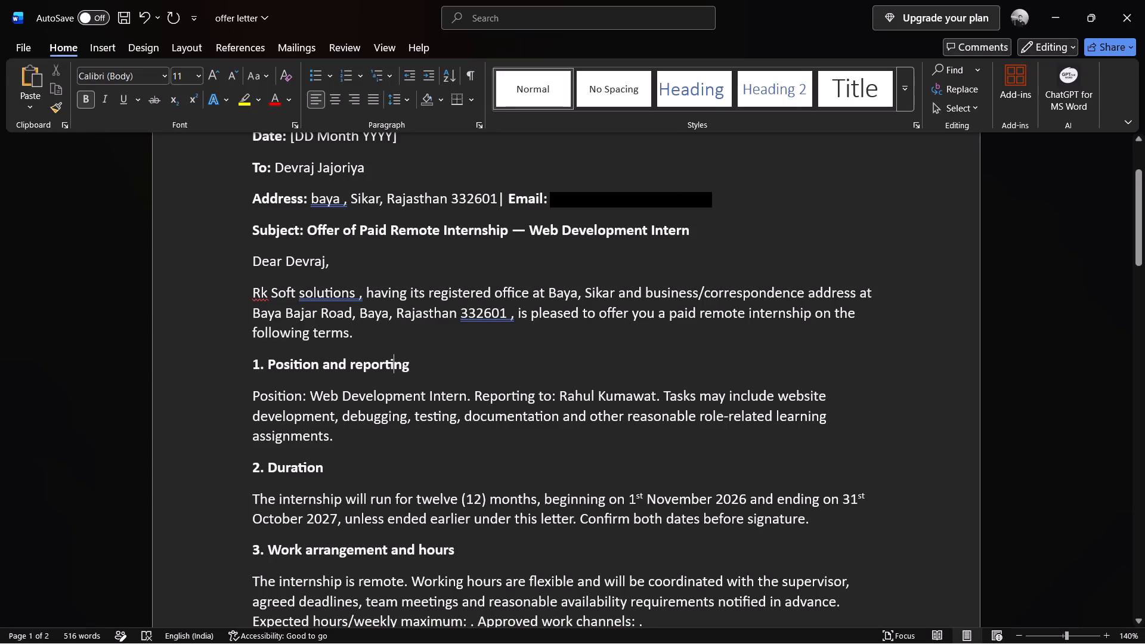
scroll(611, 329, "down", 2)
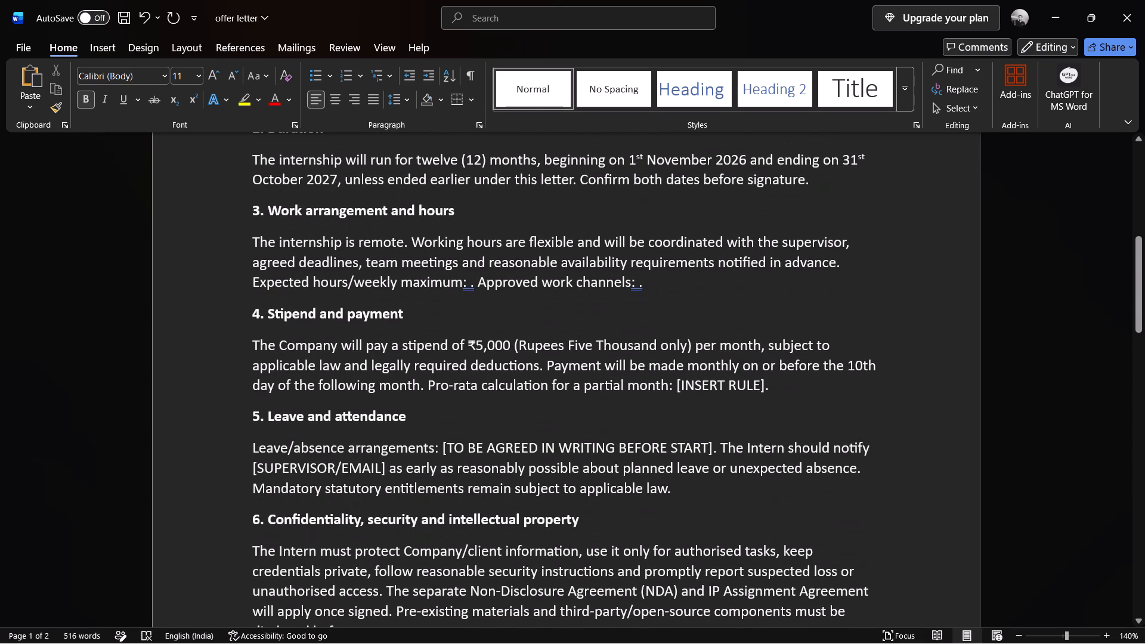
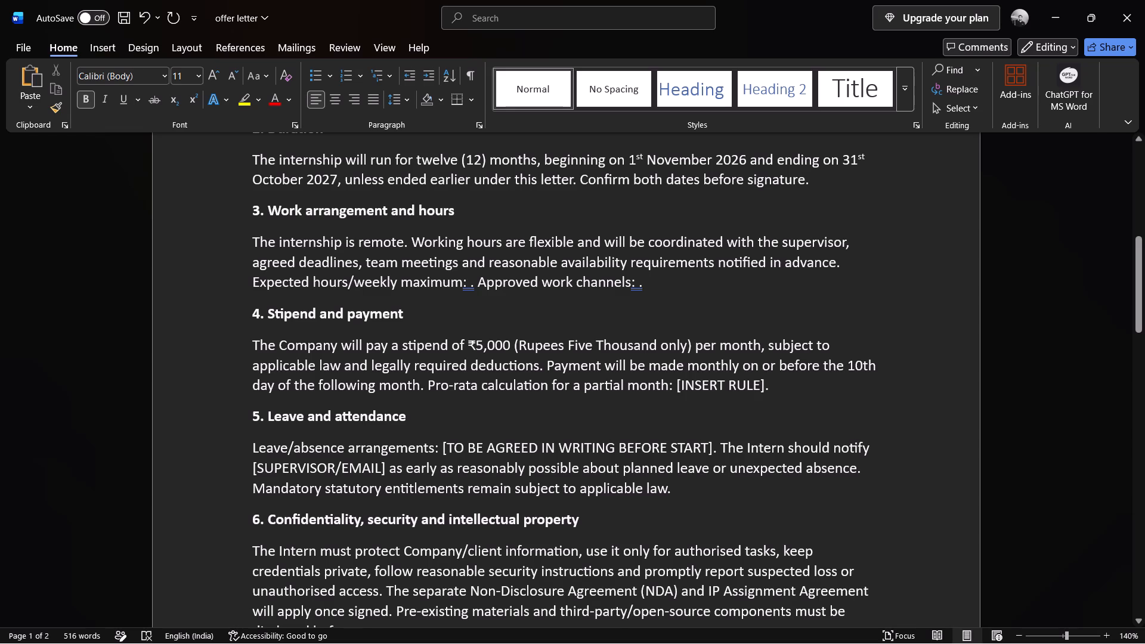
Copy the phrase "Approved work channels" from section 3, Work arrangement and hours.
left_click(470, 287)
left_click_drag(630, 281, 550, 280)
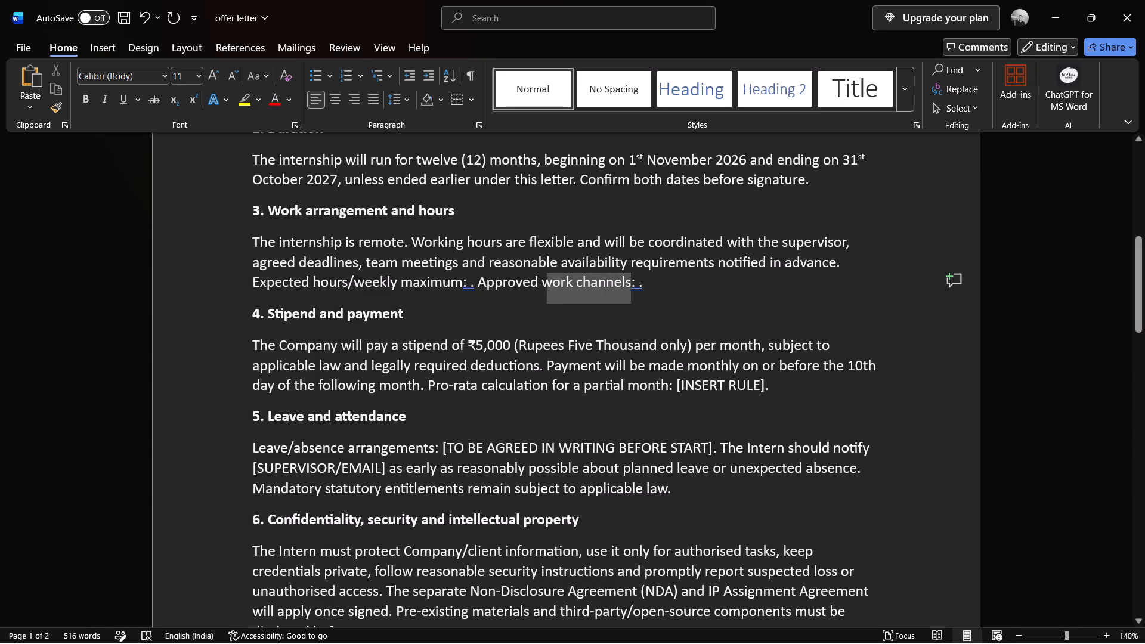
left_click_drag(550, 280, 502, 277)
left_click_drag(502, 277, 482, 278)
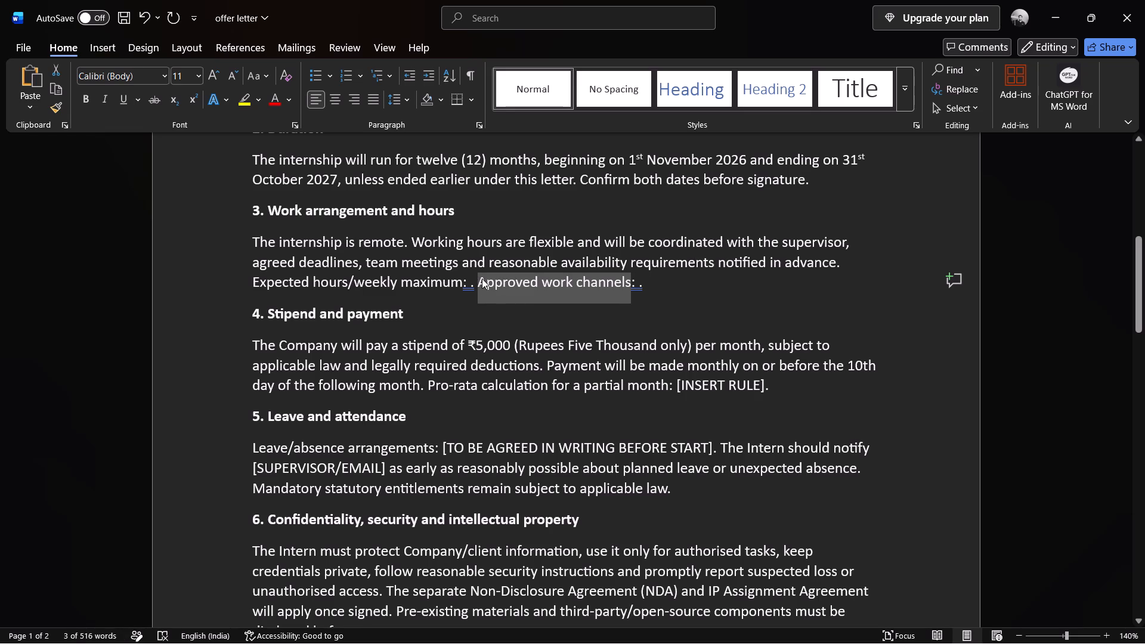
key("ctrl+c")
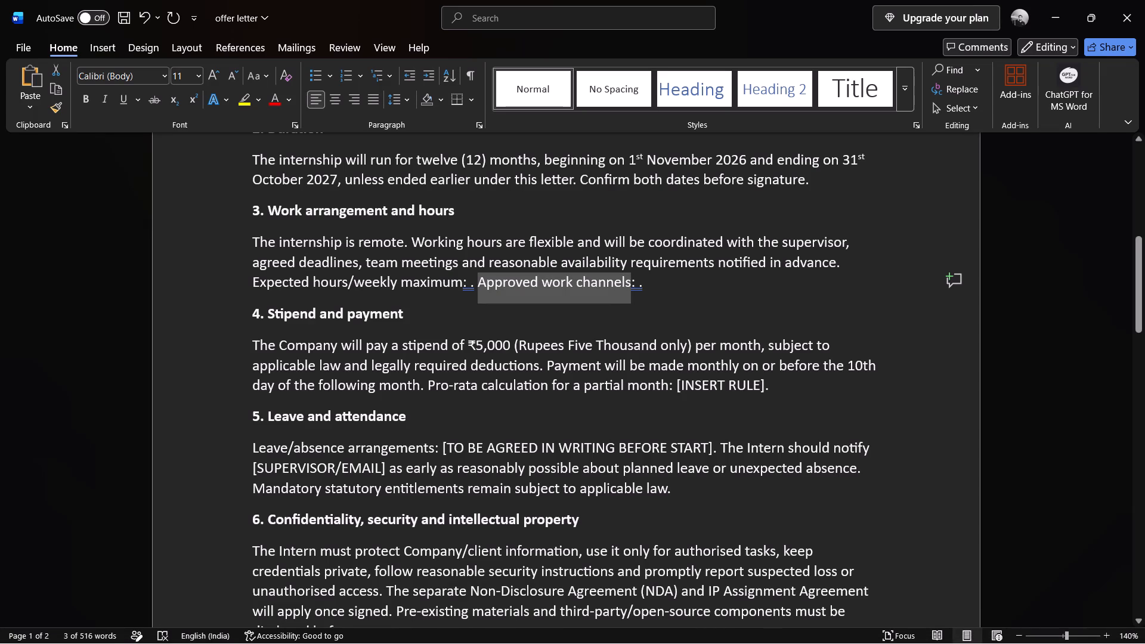
key("BackSpace")
key("BackSpace")
key("BackSpace")
key("BackSpace")
key("BackSpace")
key("BackSpace")
key("BackSpace")
key("BackSpace")
key("BackSpace")
key("BackSpace")
key("BackSpace")
key("BackSpace")
key("BackSpace")
key("BackSpace")
key("BackSpace")
key("BackSpace")
key("BackSpace")
key("BackSpace")
key("BackSpace")
key("BackSpace")
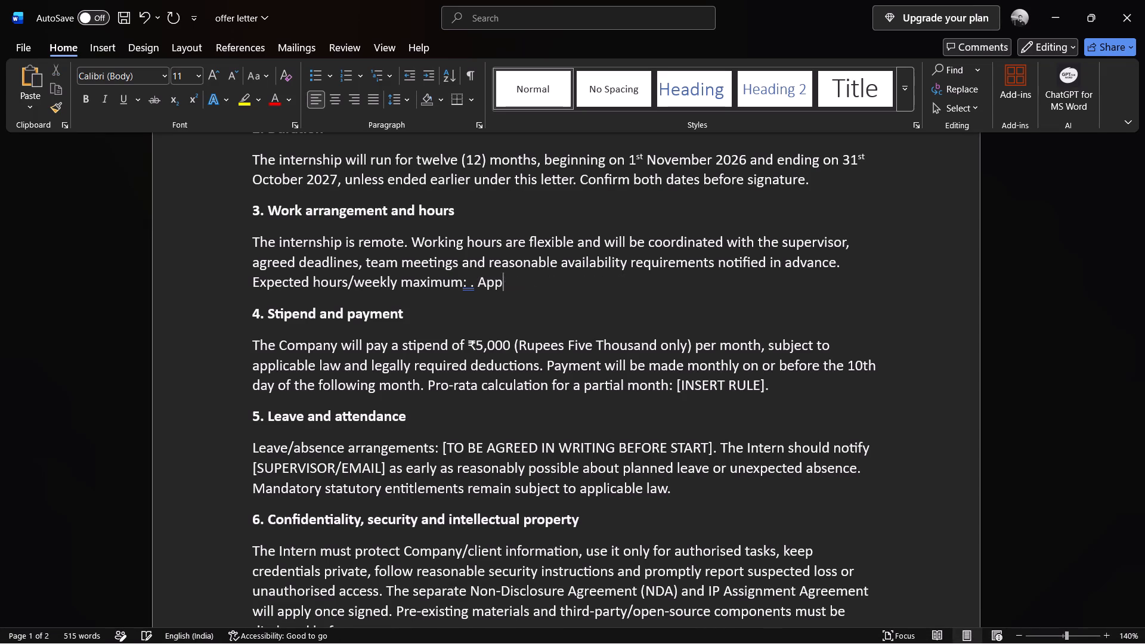
key("BackSpace")
key("BackSpace")
key("BackSpace")
key("Return")
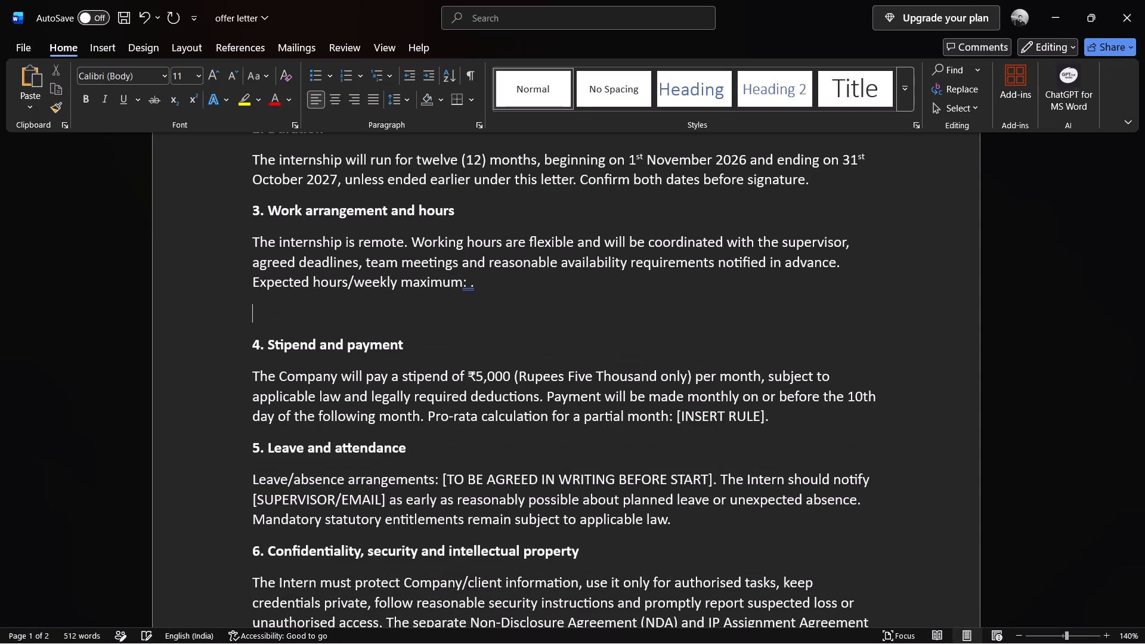
key("ctrl+v")
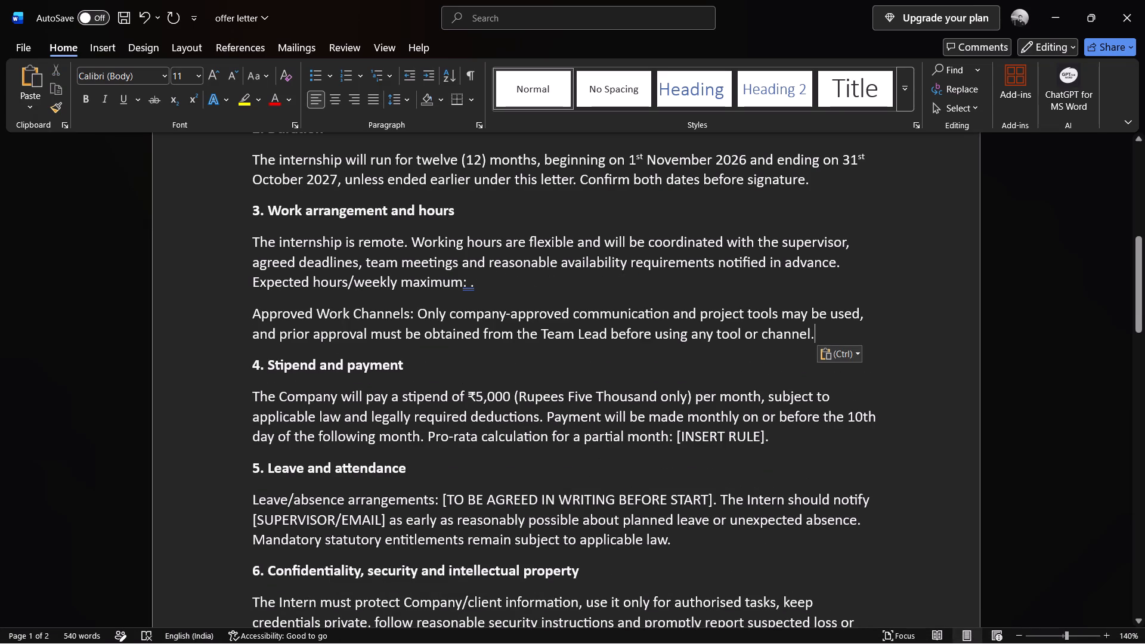
left_click(270, 304)
key("Up")
key("Down")
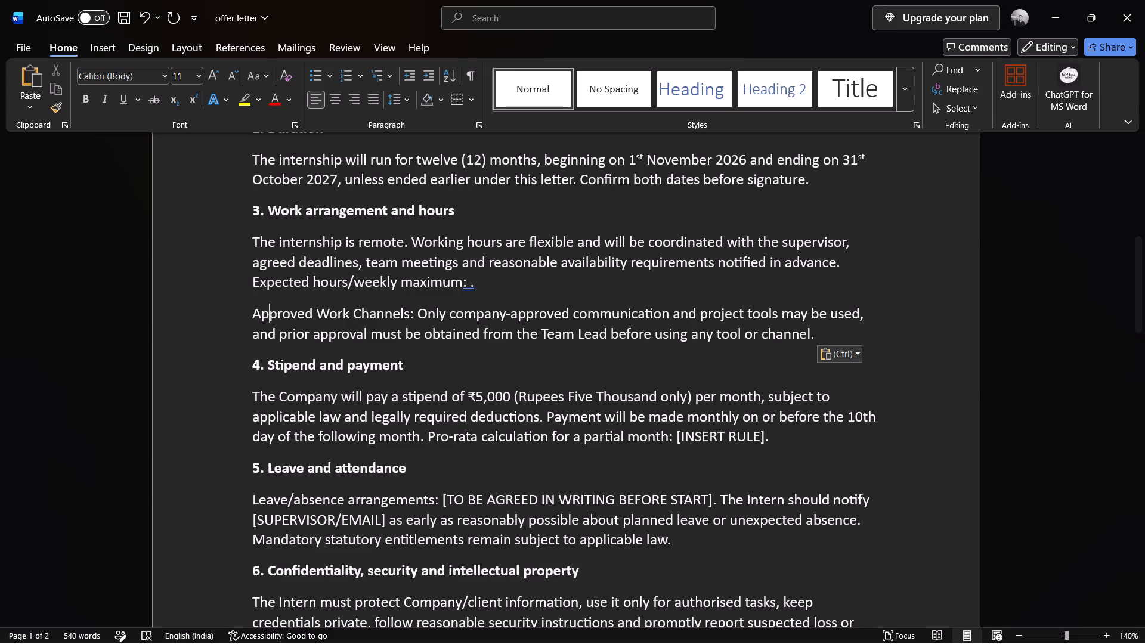
Remove the stray full stop after "Expected hours/weekly maximum:" in section 3.
left_click(487, 290)
key("BackSpace")
key("BackSpace")
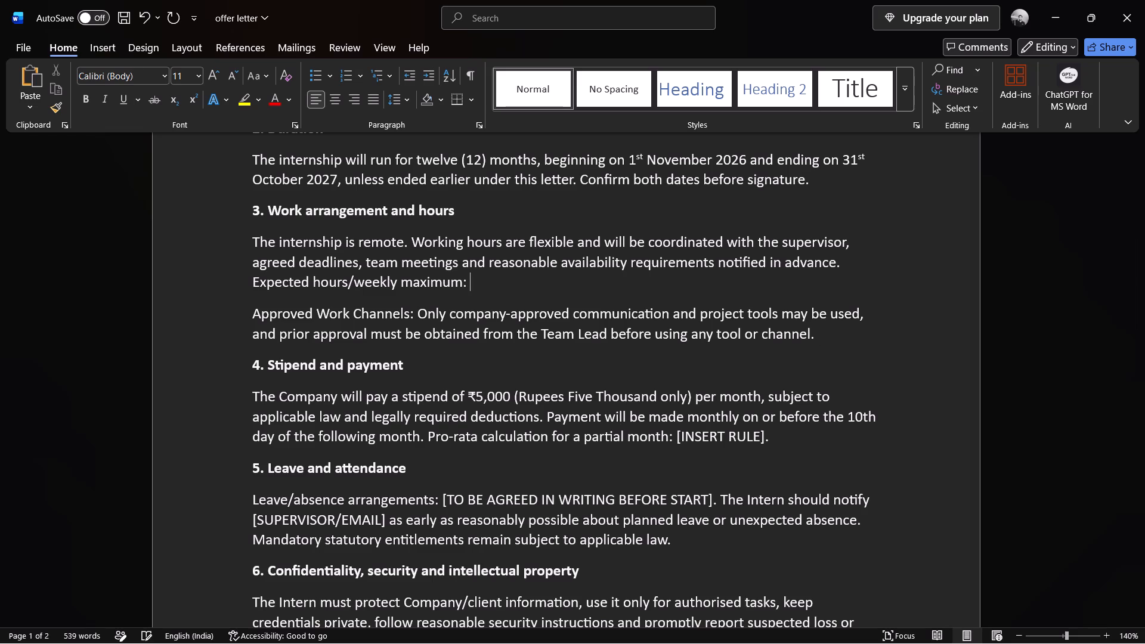
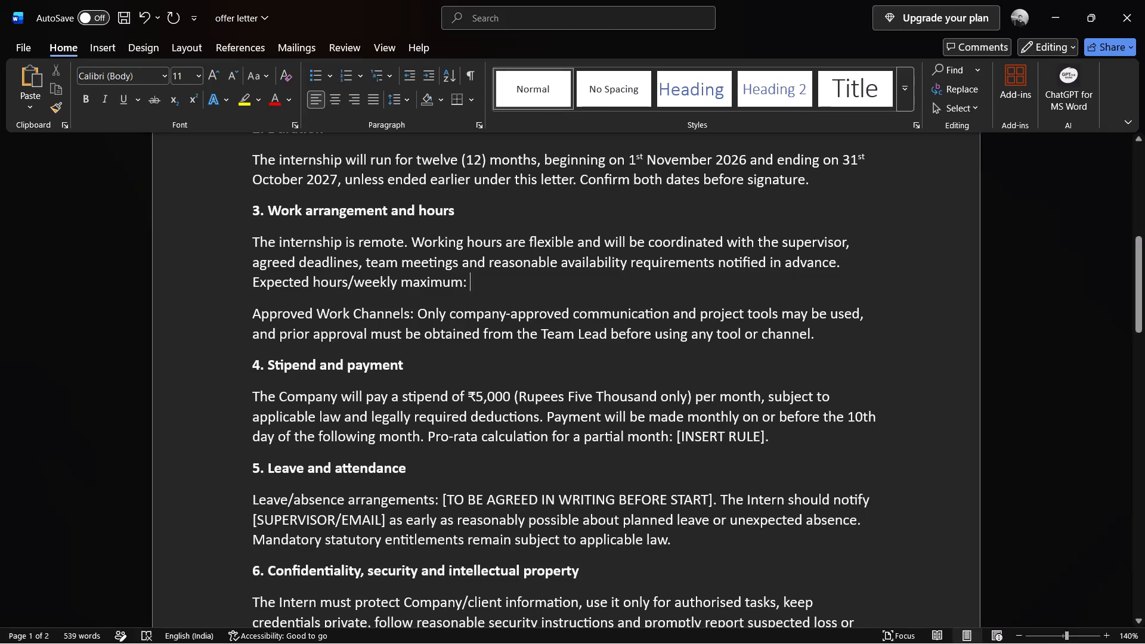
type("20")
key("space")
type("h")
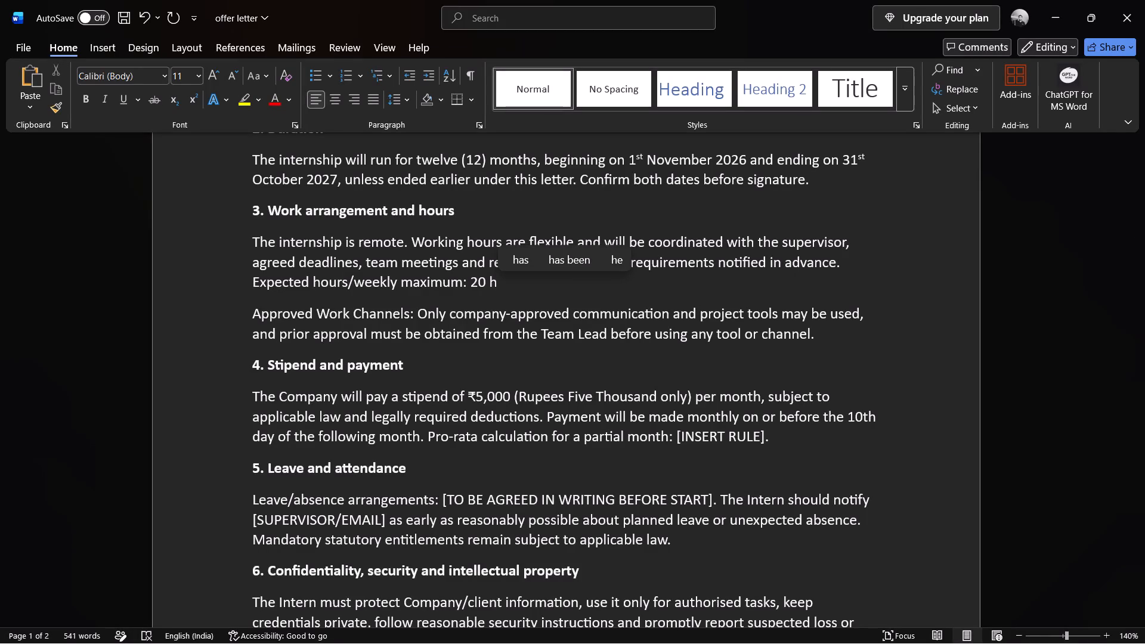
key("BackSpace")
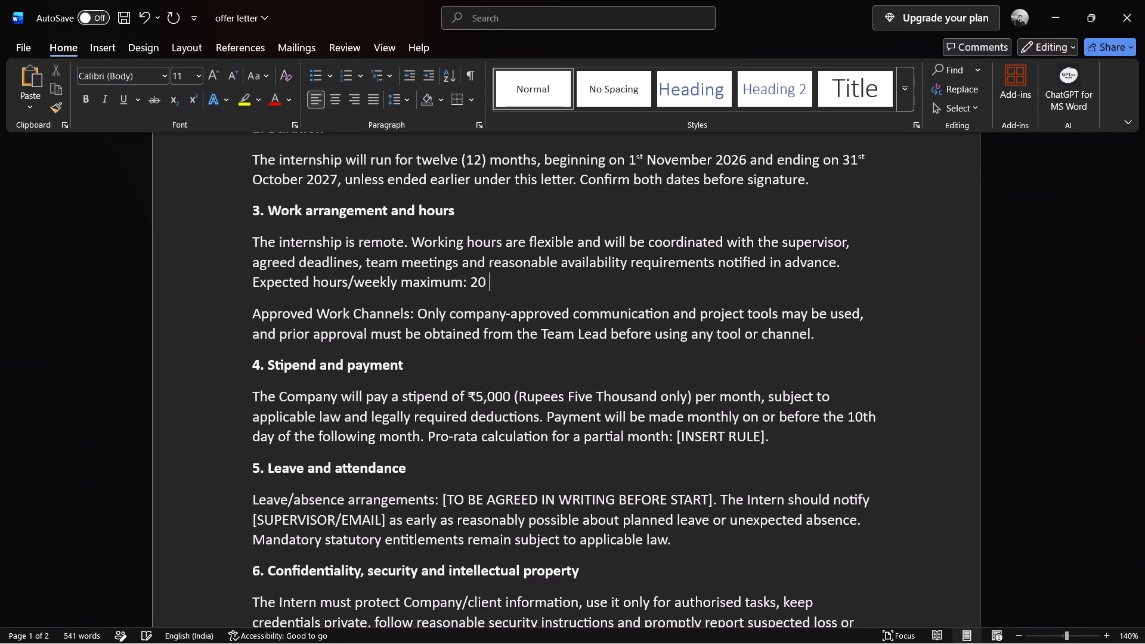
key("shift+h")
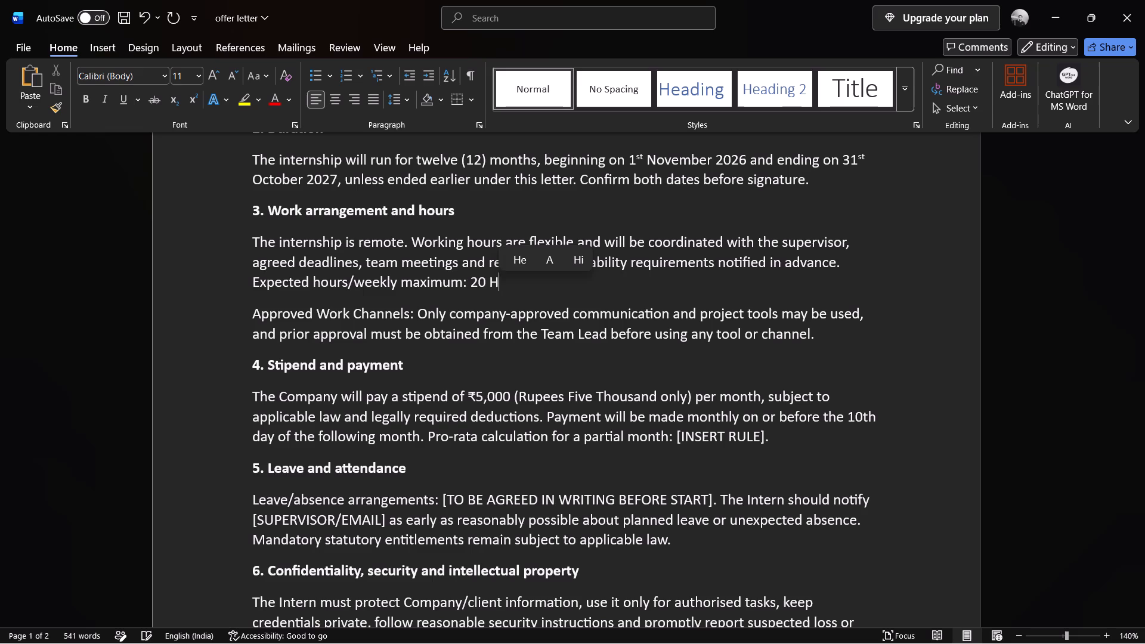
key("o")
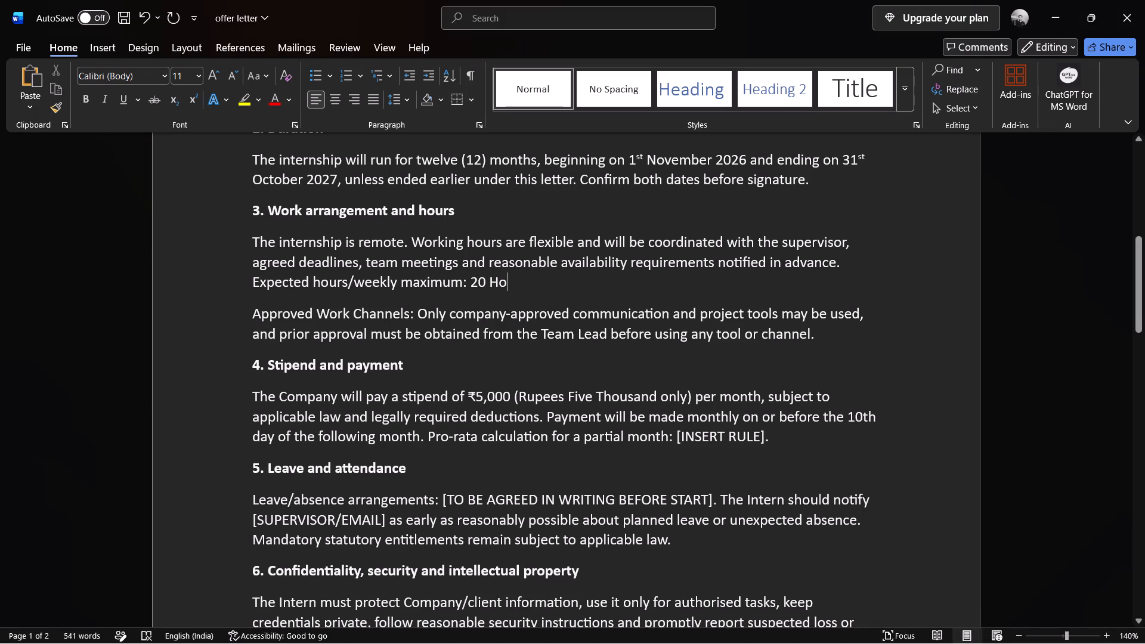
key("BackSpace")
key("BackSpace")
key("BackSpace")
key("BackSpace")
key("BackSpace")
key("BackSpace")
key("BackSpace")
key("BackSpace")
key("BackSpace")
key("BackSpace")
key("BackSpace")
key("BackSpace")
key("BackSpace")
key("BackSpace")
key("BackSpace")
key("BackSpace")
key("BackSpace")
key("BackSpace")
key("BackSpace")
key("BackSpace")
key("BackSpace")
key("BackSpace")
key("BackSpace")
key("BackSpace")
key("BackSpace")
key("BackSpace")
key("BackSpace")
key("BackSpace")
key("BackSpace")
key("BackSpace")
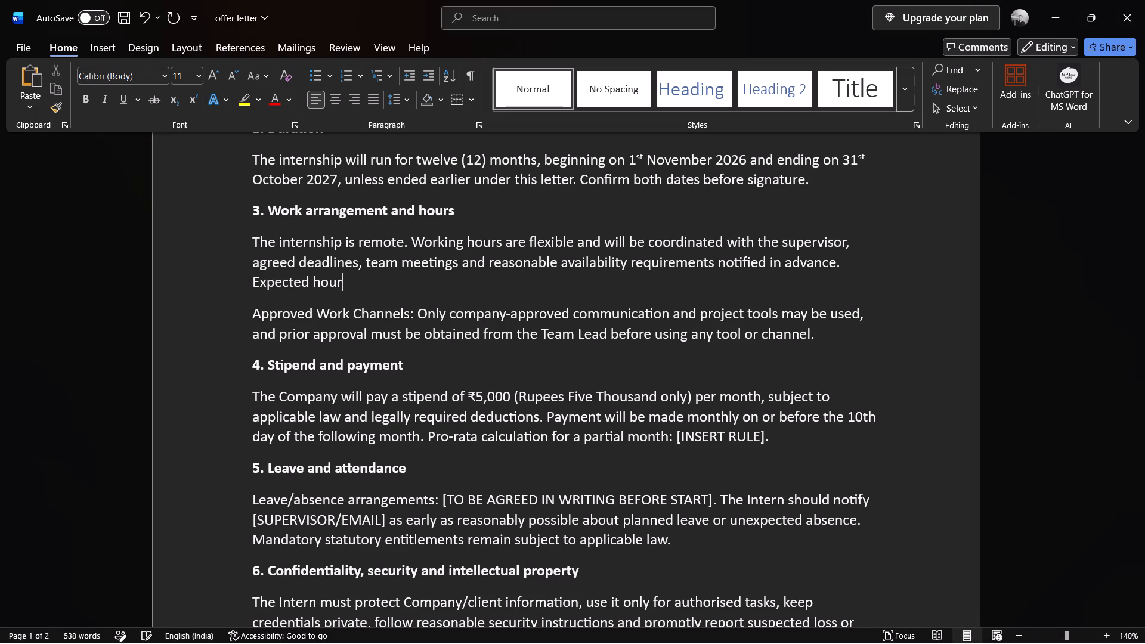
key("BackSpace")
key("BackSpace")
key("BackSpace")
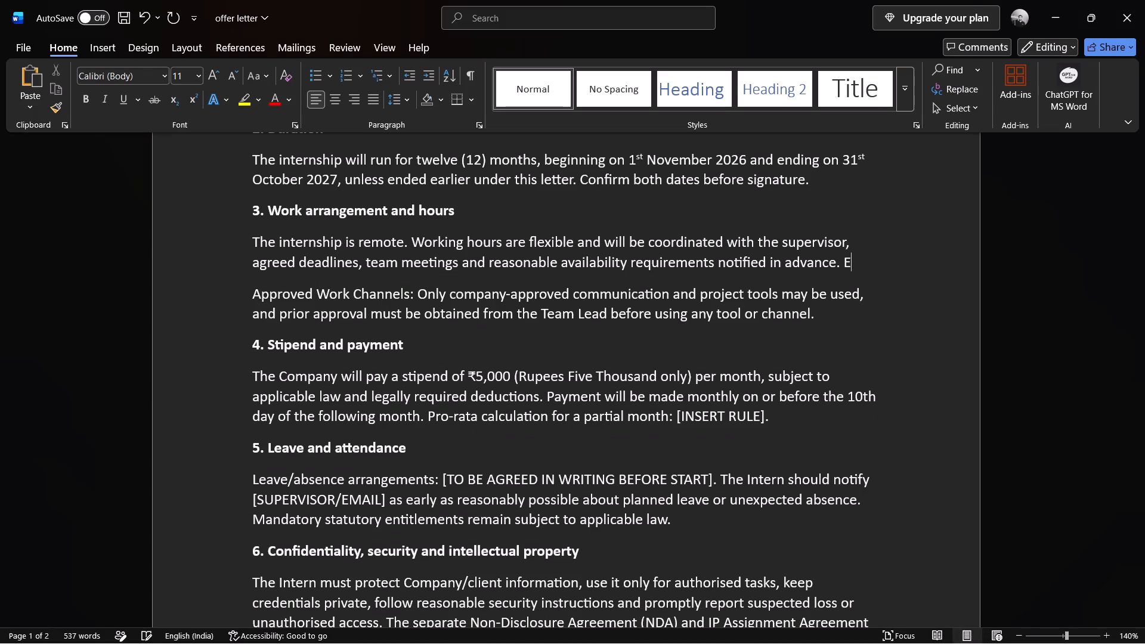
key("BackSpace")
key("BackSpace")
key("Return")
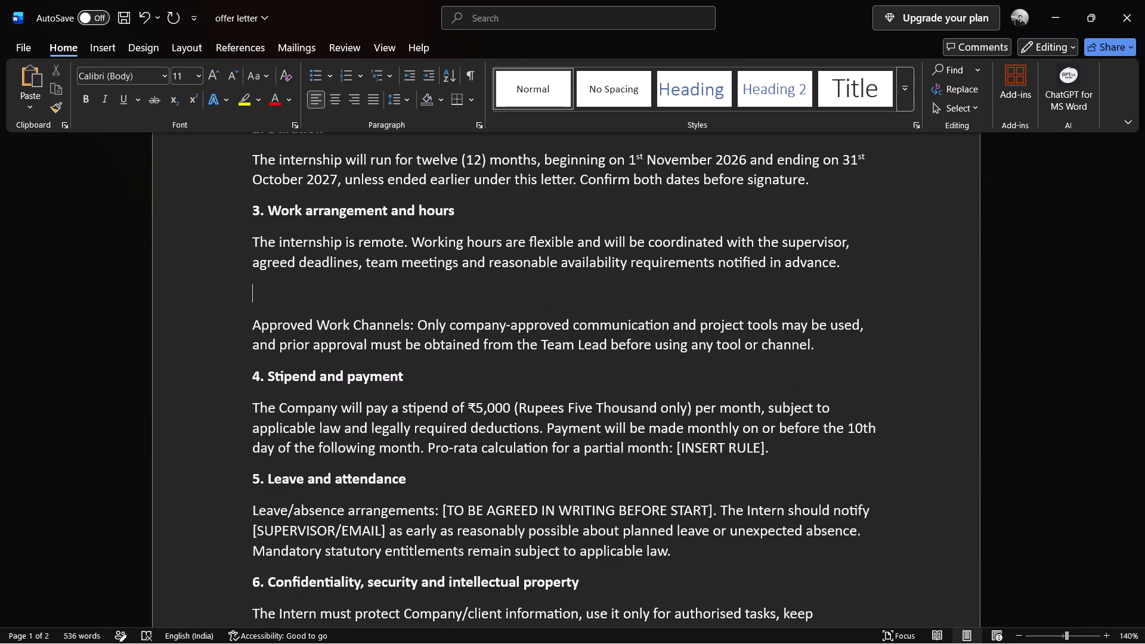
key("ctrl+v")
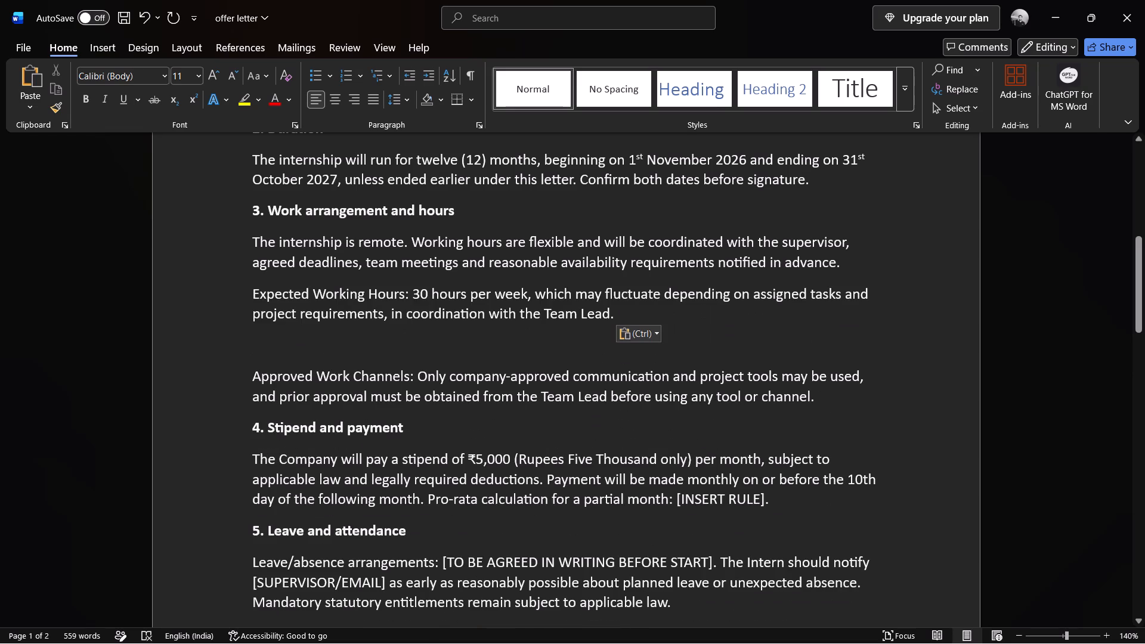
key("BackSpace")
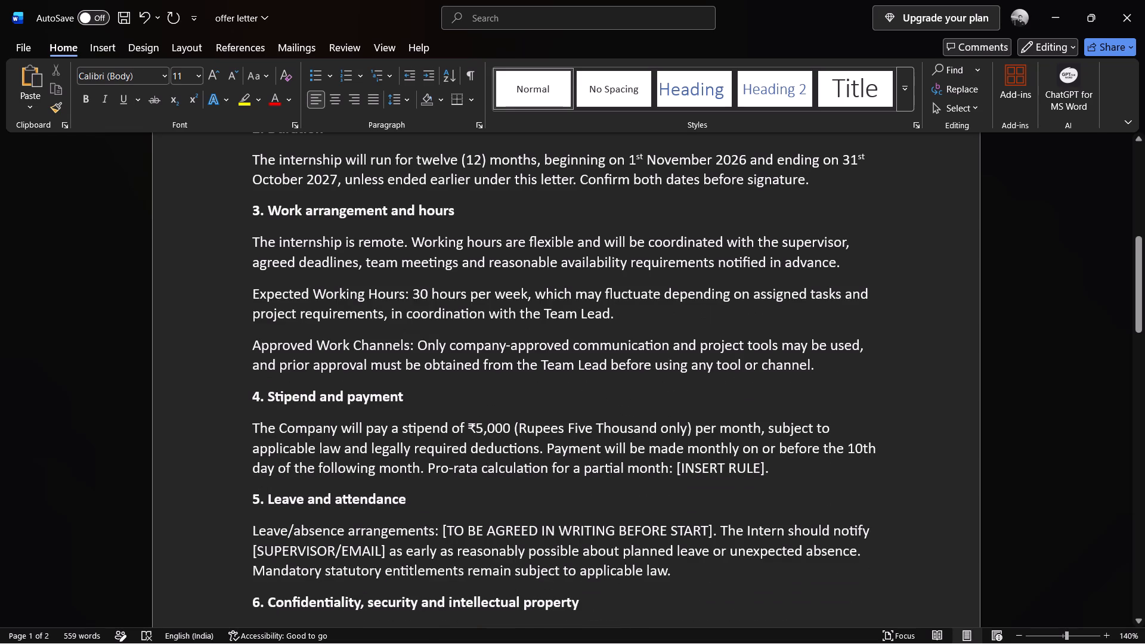
Justify the three body paragraphs of section 3, from "The internship is remote" through "any tool or channel.".
left_click_drag(253, 233, 490, 383)
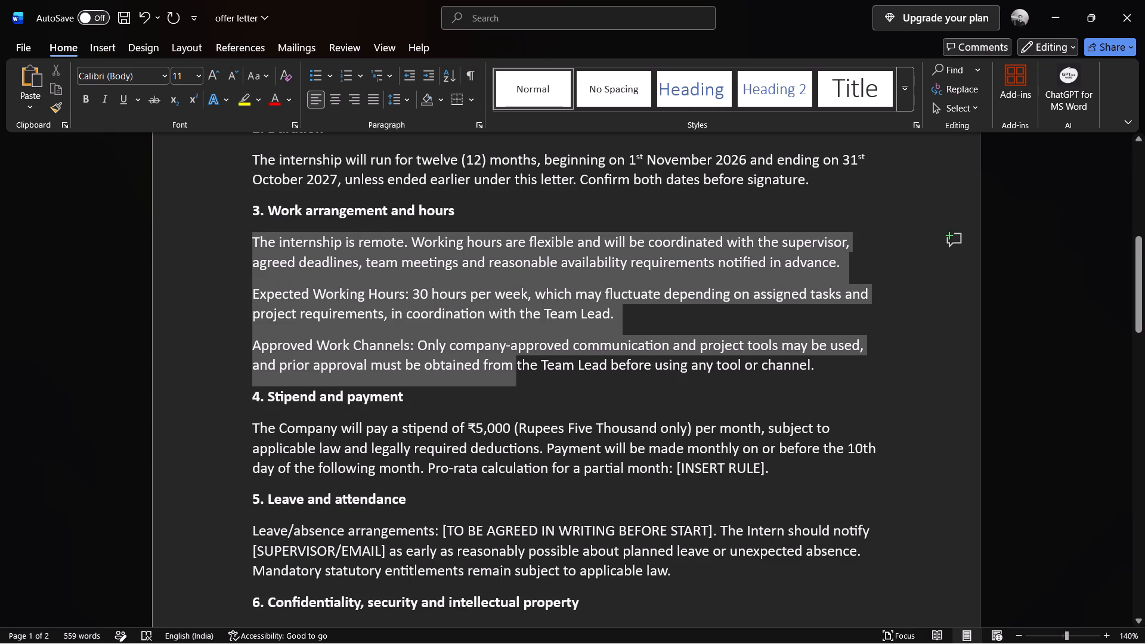
left_click_drag(490, 383, 819, 373)
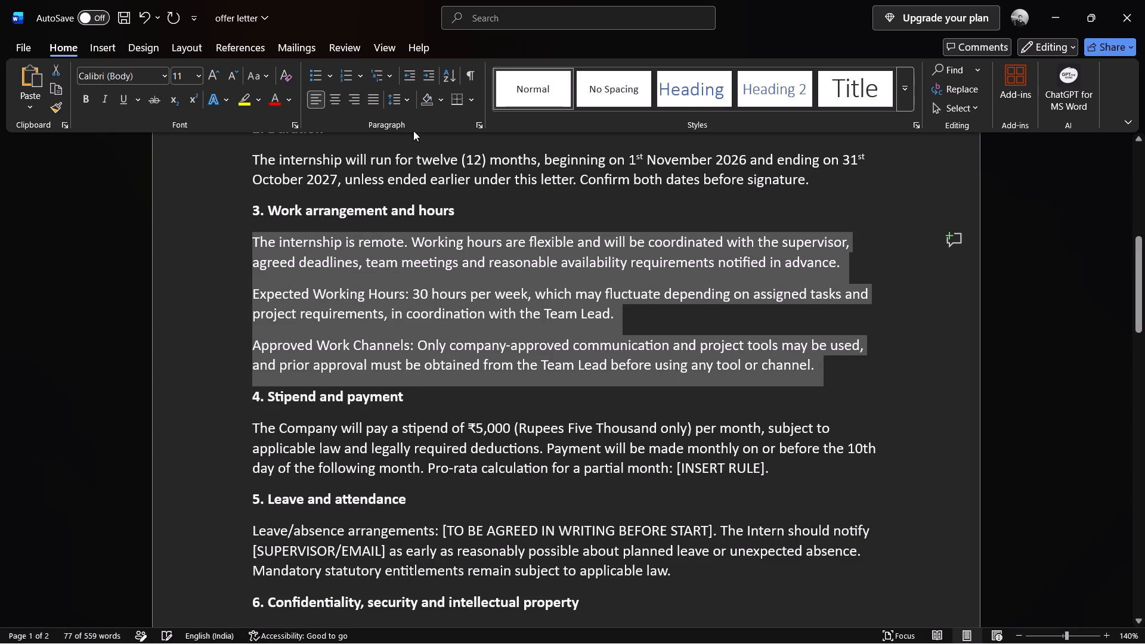
left_click(377, 97)
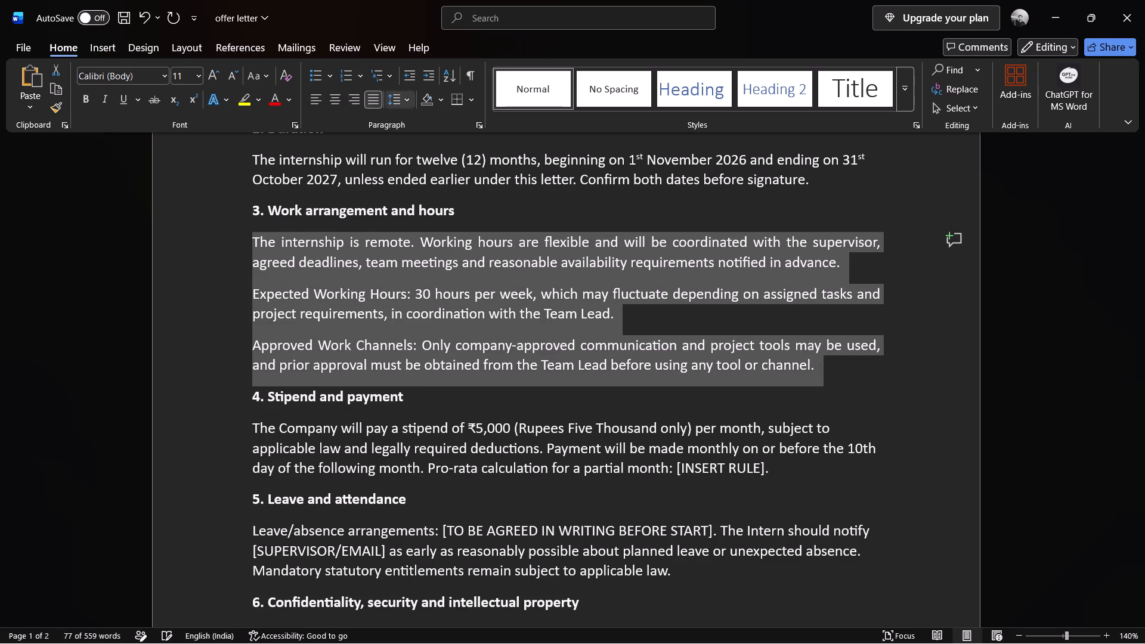
left_click(916, 294)
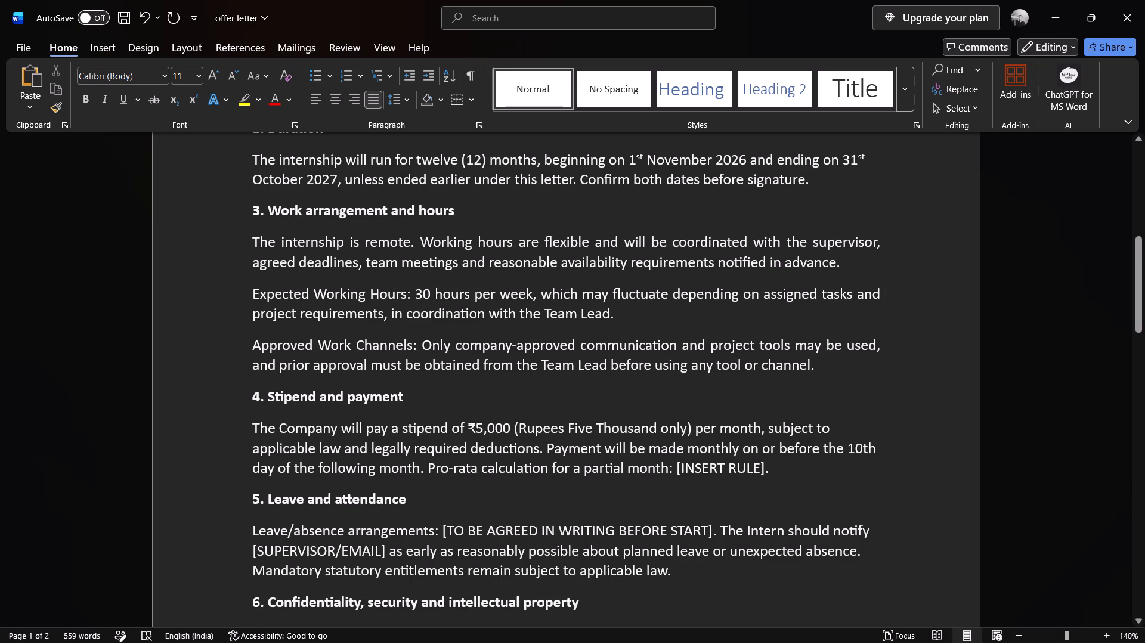
Copy the section 5 leave and attendance paragraph, from "Leave/absence arrangements" through "applicable law".
scroll(470, 259, "up", 1)
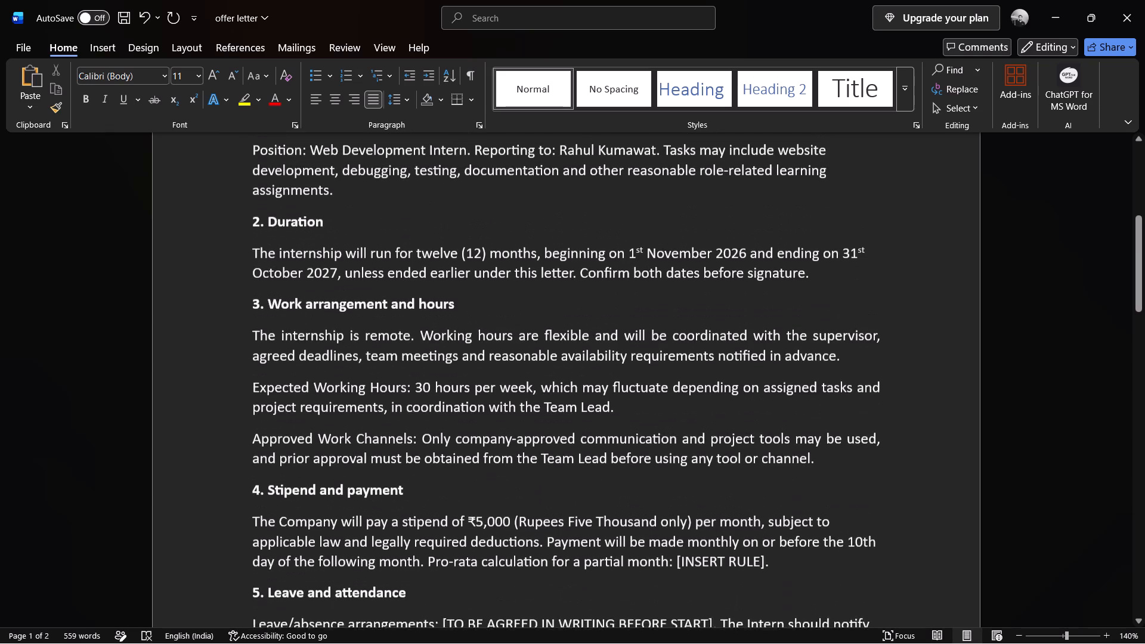
scroll(470, 259, "up", 2)
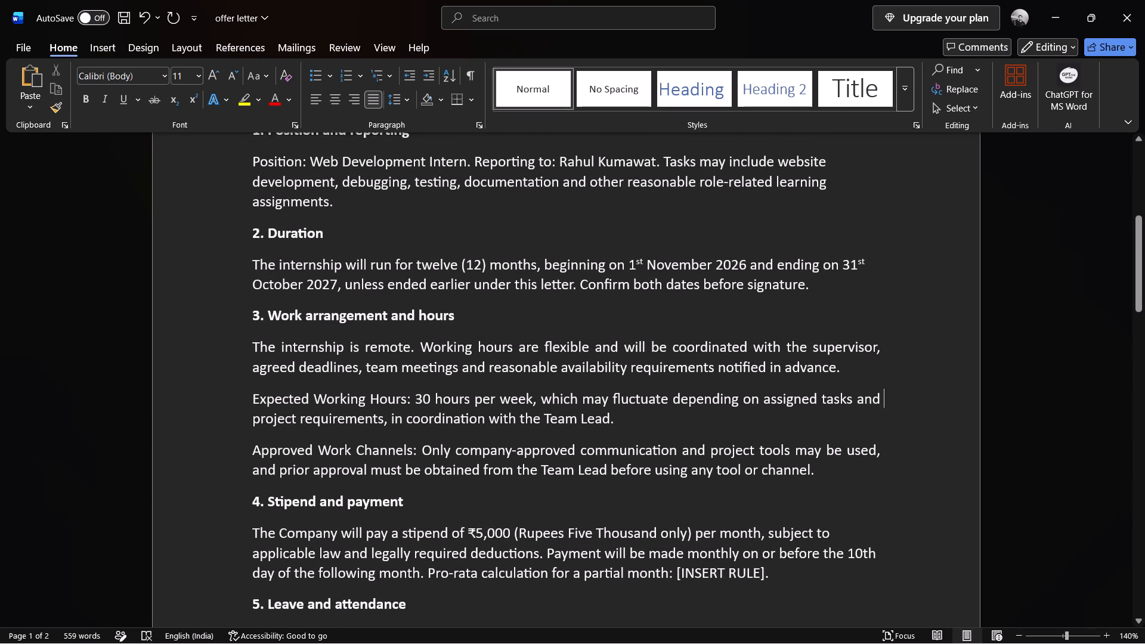
scroll(470, 259, "up", 3)
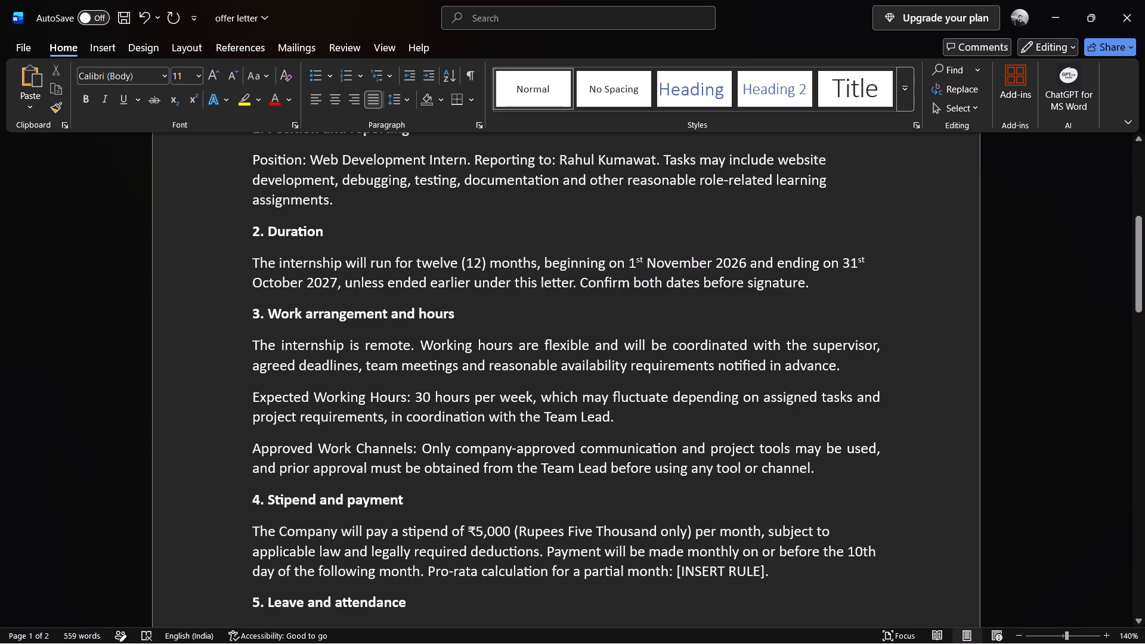
scroll(274, 250, "down", 2)
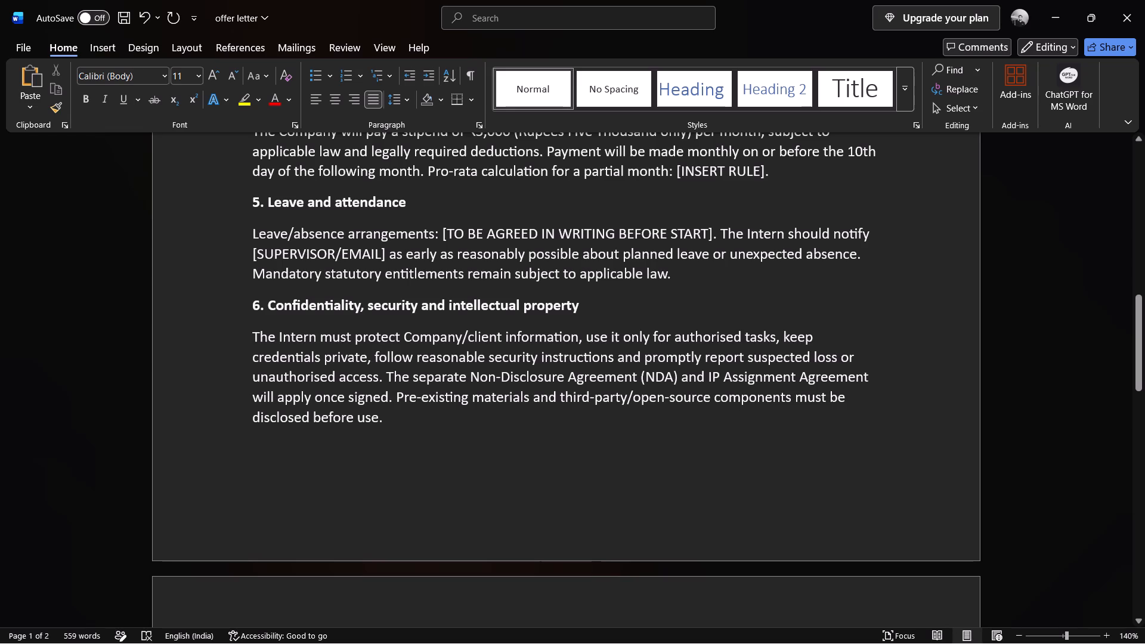
left_click_drag(254, 232, 667, 278)
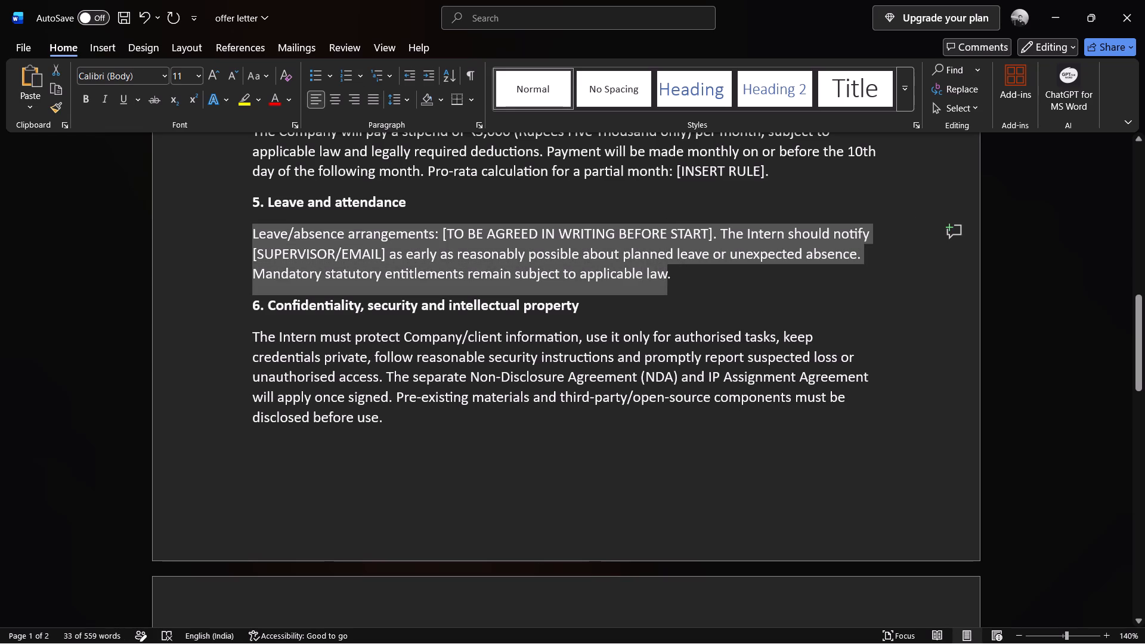
key("ctrl+c")
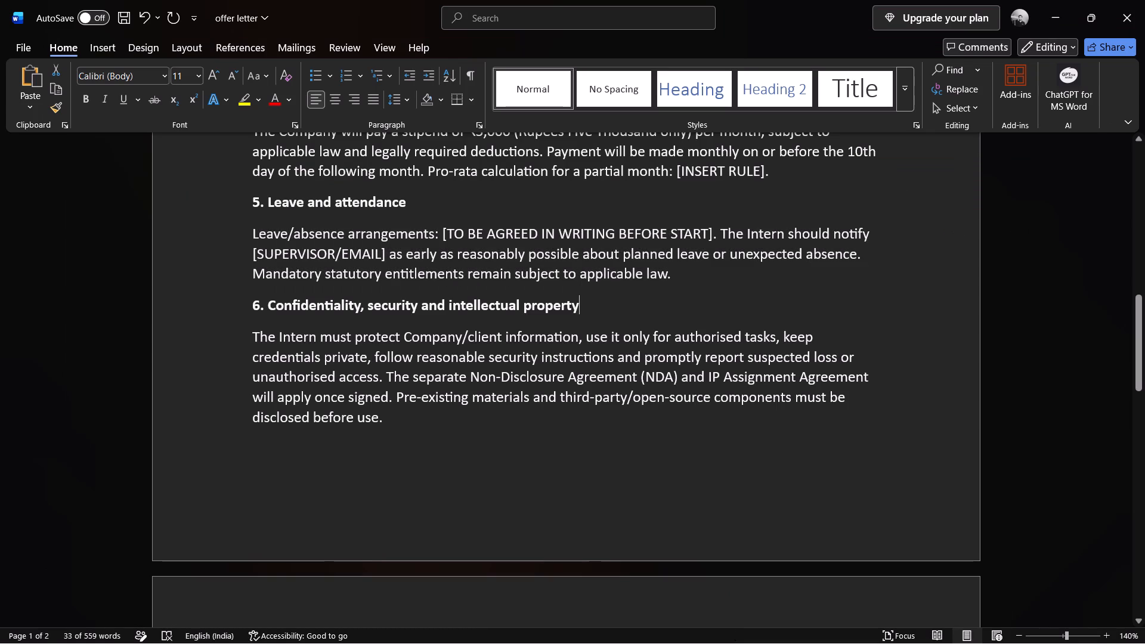
left_click(712, 231)
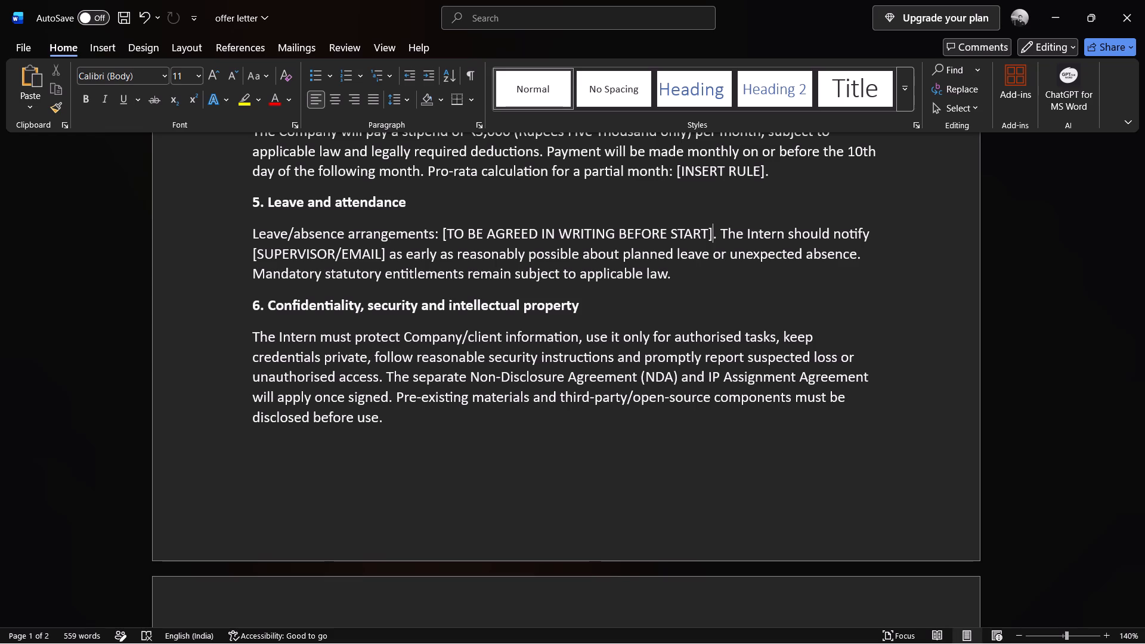
left_click(385, 249)
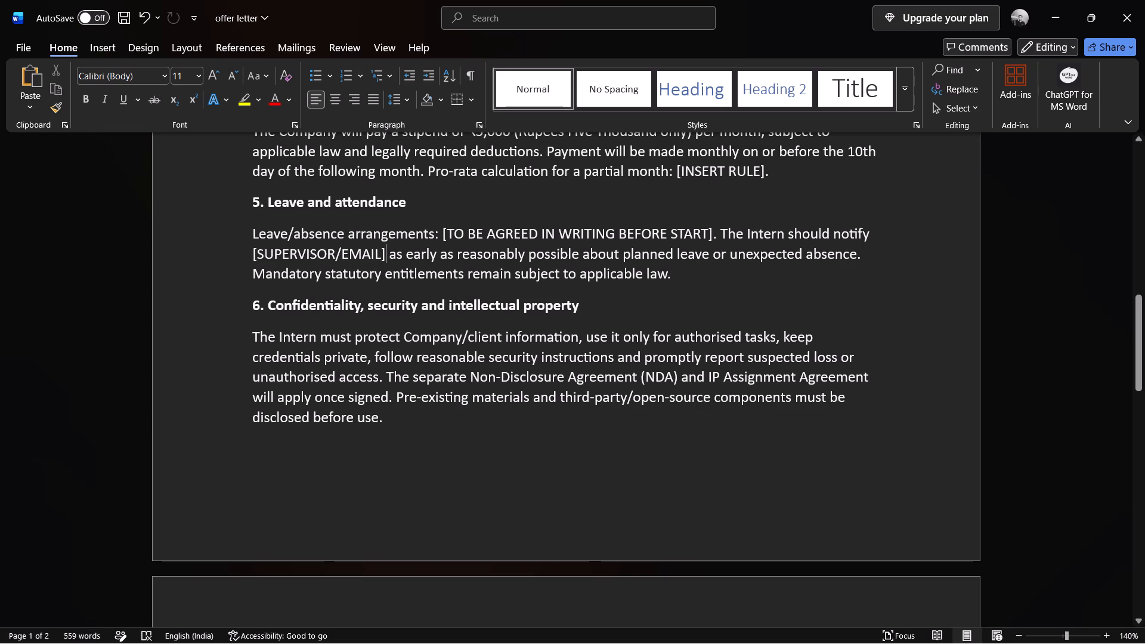
key("BackSpace")
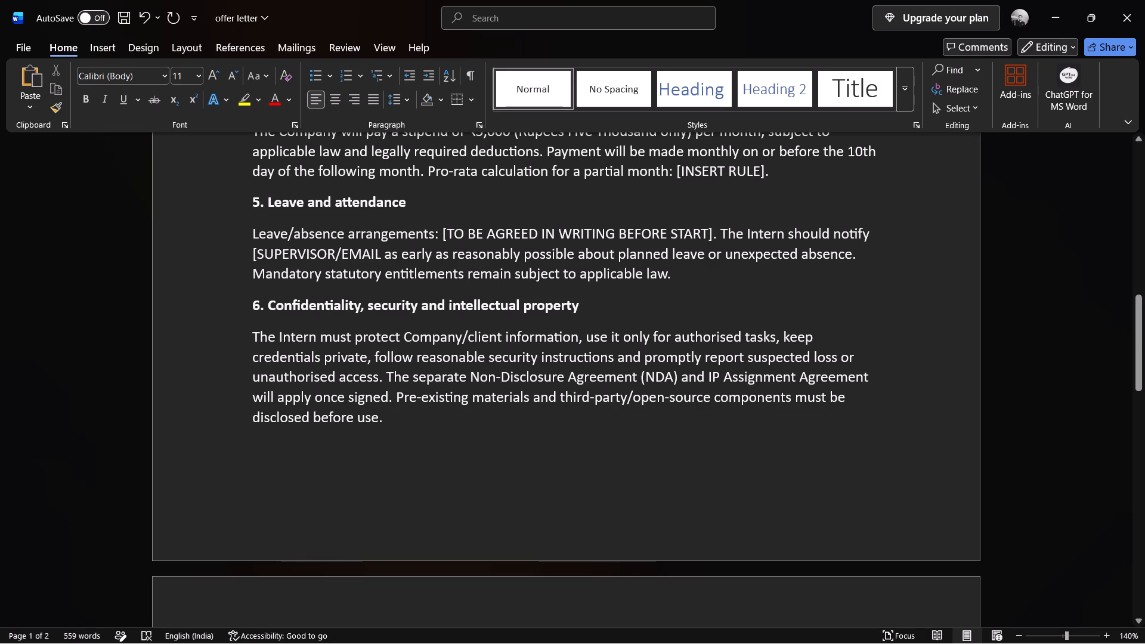
left_click(259, 254)
key("BackSpace")
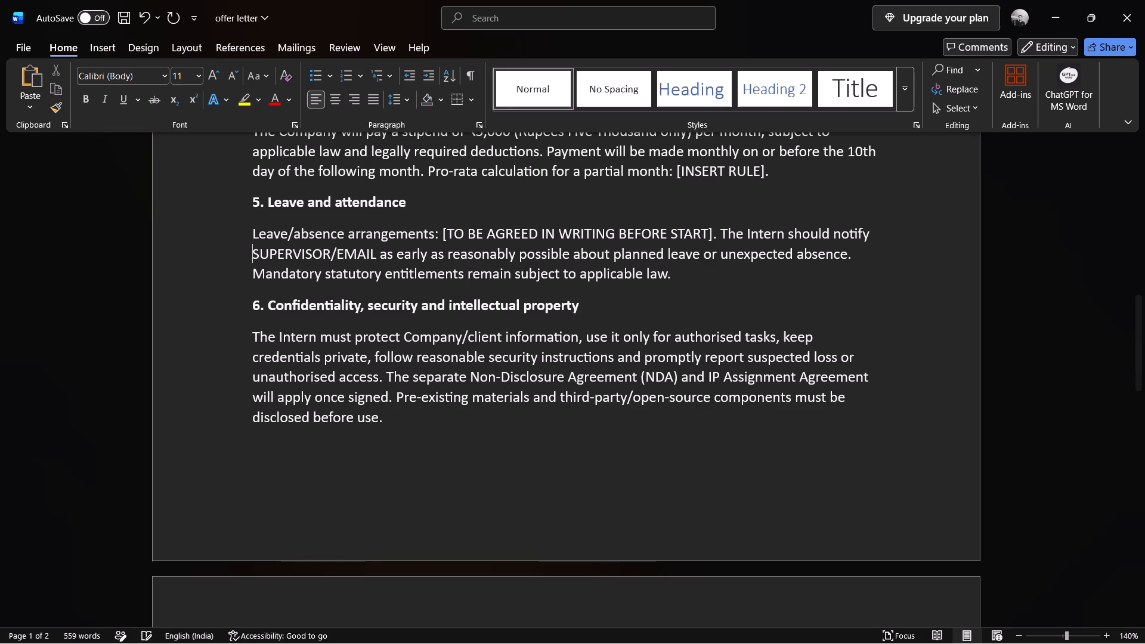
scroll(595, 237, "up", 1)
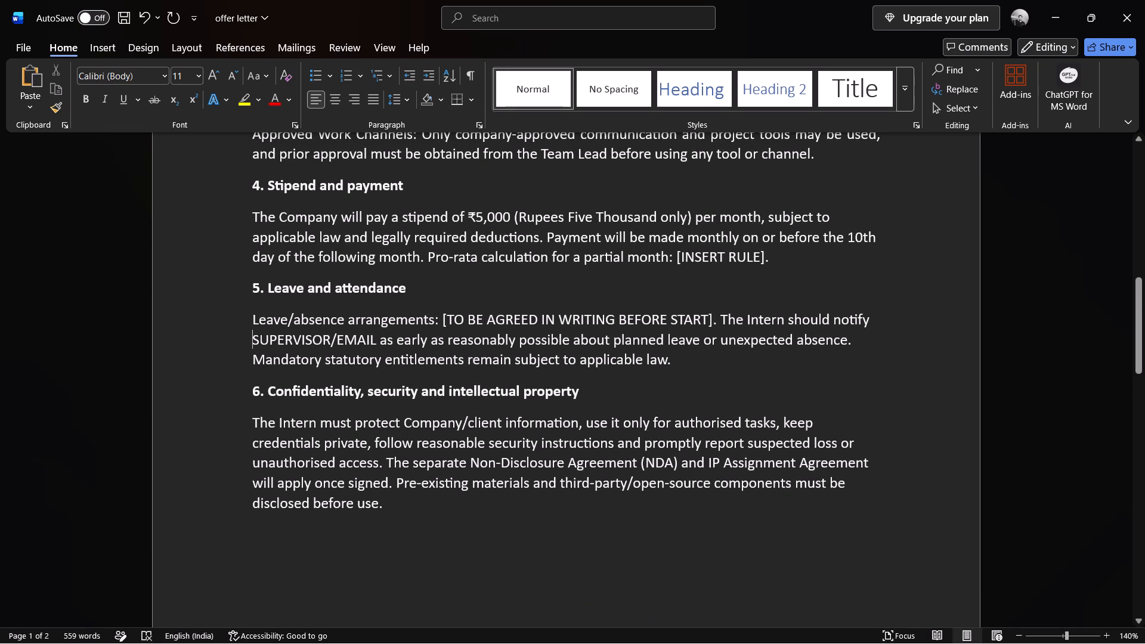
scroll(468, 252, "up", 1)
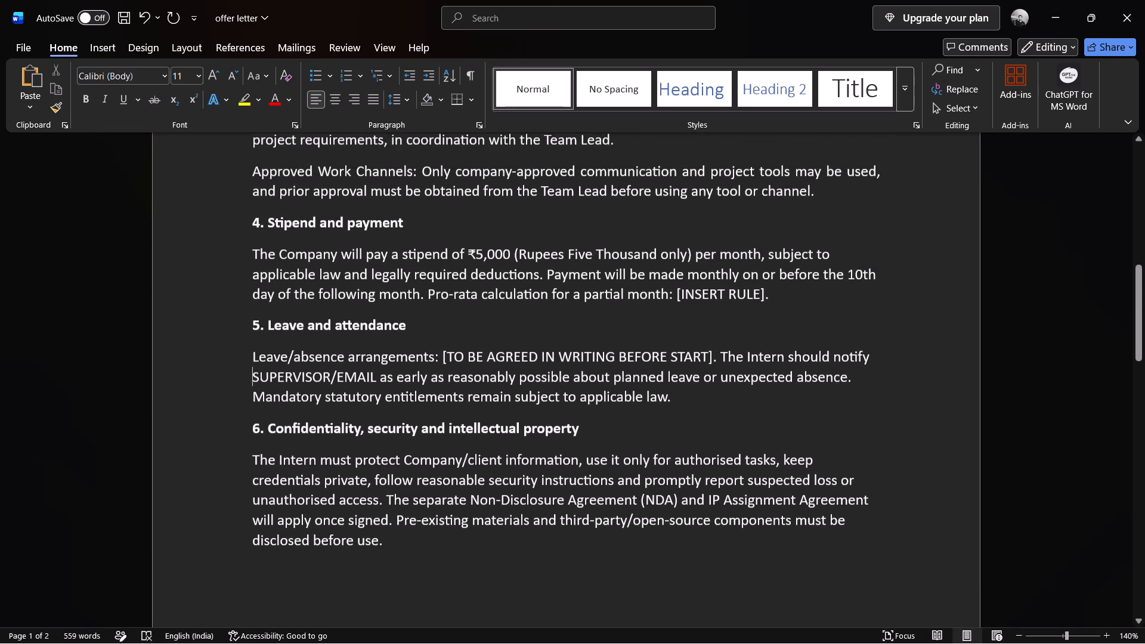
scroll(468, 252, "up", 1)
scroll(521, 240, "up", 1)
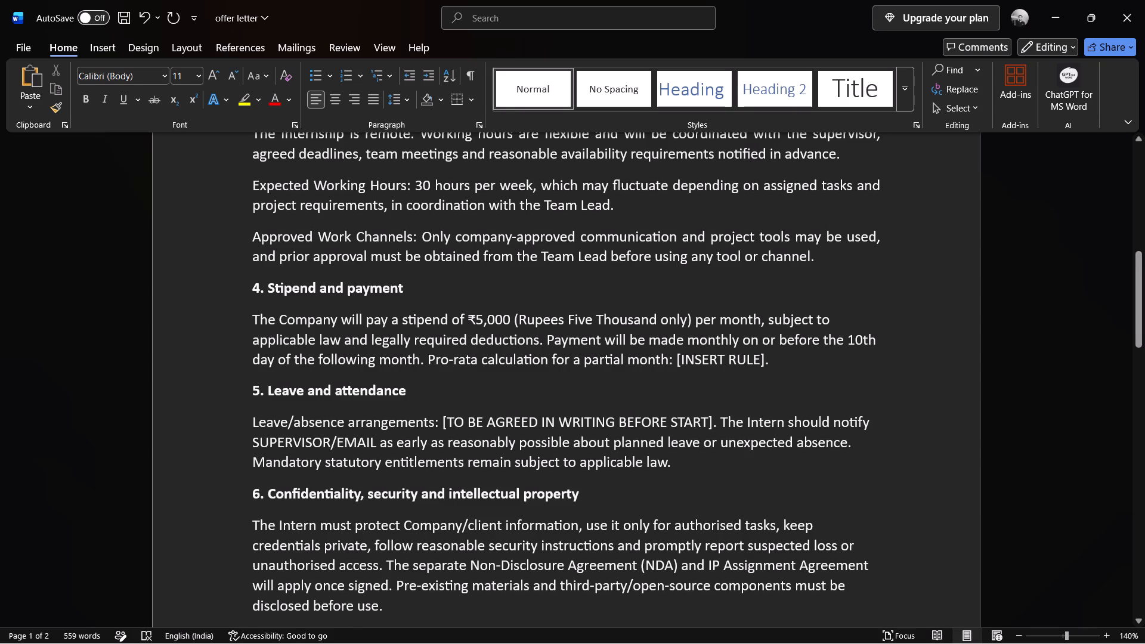
Make "30 hours per week" bold in the Expected Working Hours paragraph of section 3.
scroll(521, 240, "up", 1)
left_click_drag(414, 241, 427, 243)
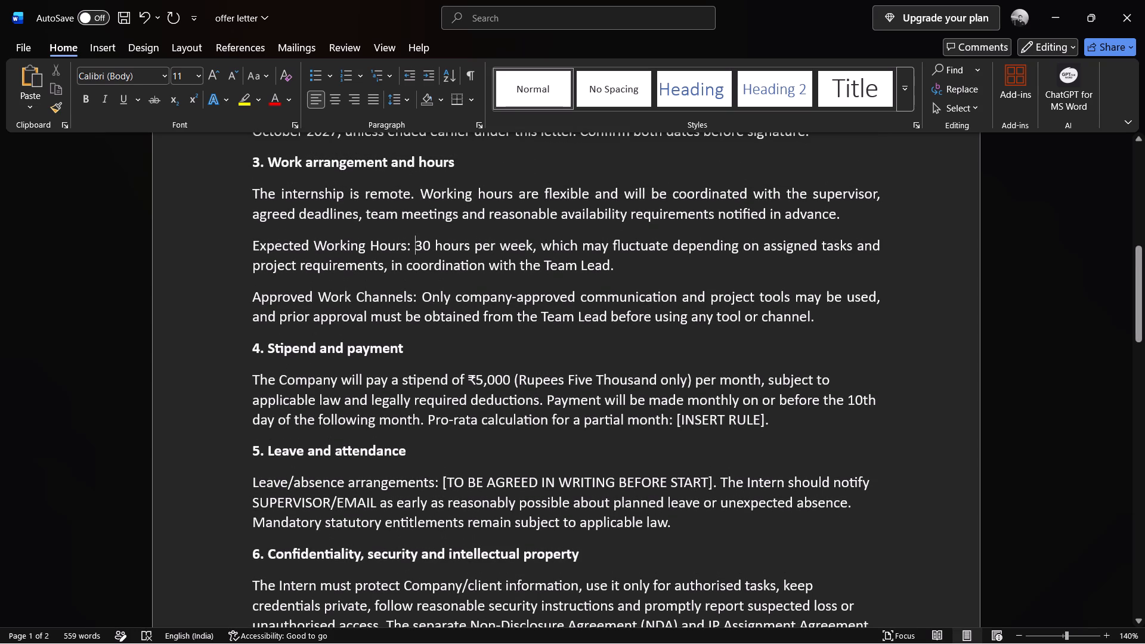
left_click_drag(427, 243, 524, 240)
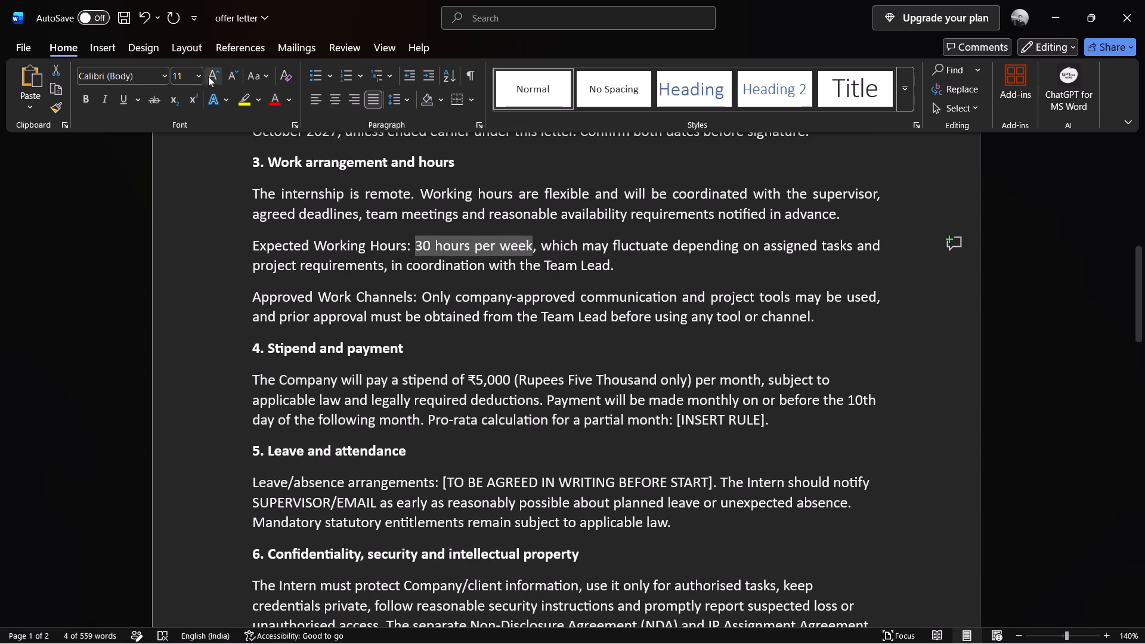
left_click(86, 98)
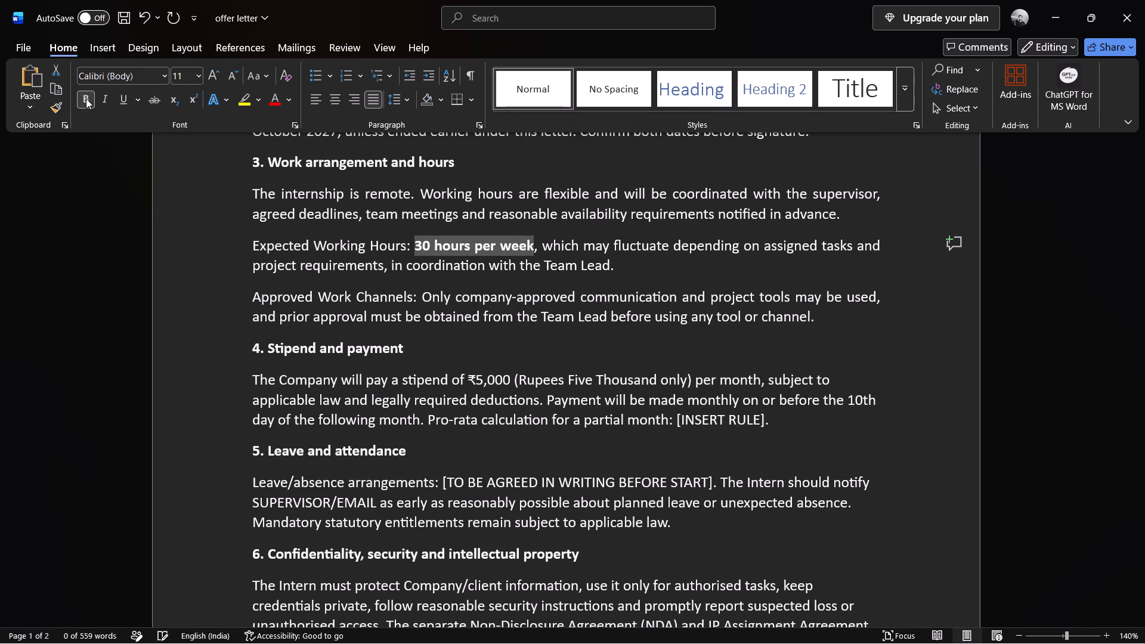
left_click(213, 245)
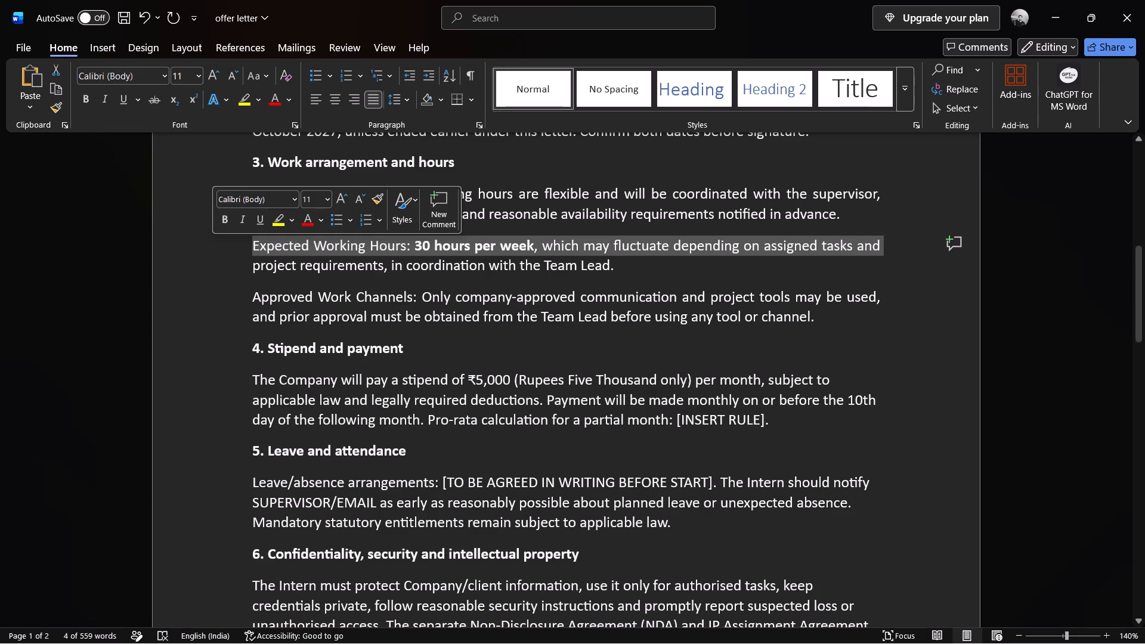
left_click(650, 270)
Review the offer letter from the opening paragraph through the termination section, checking its wording and formatting.
scroll(453, 232, "up", 1)
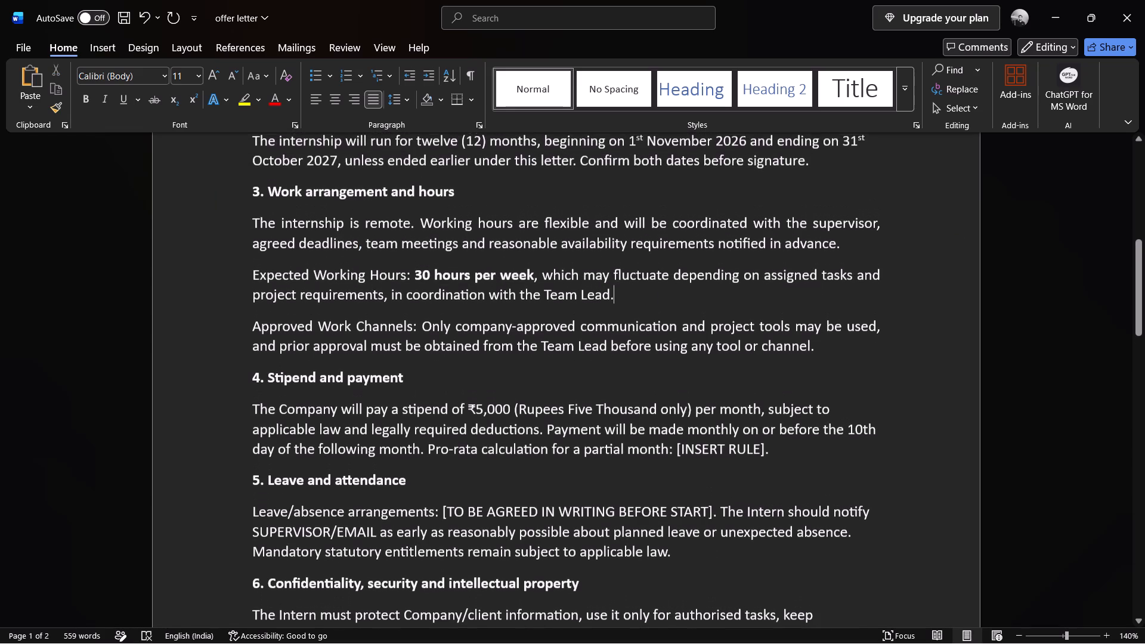
scroll(453, 232, "up", 1)
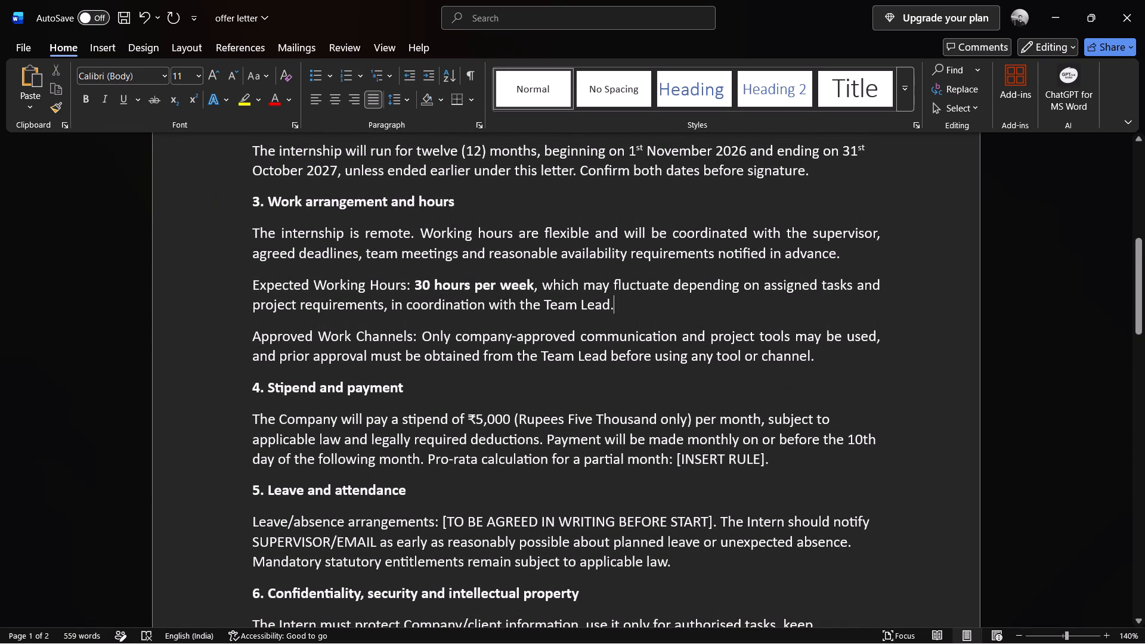
left_click_drag(249, 231, 385, 228)
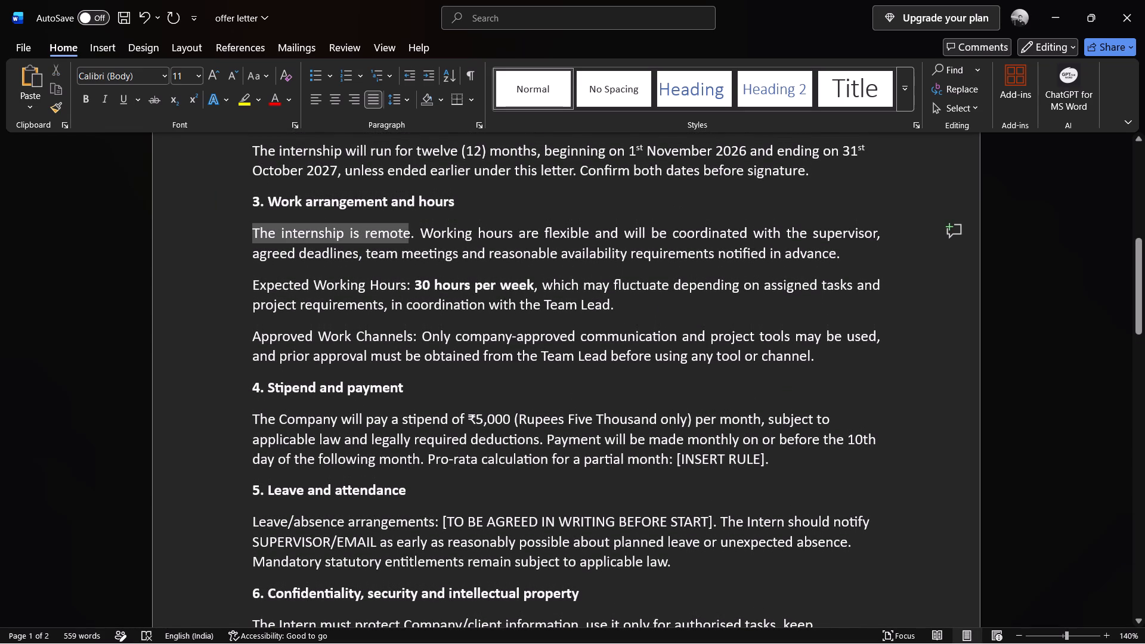
left_click_drag(385, 228, 393, 229)
left_click(455, 280)
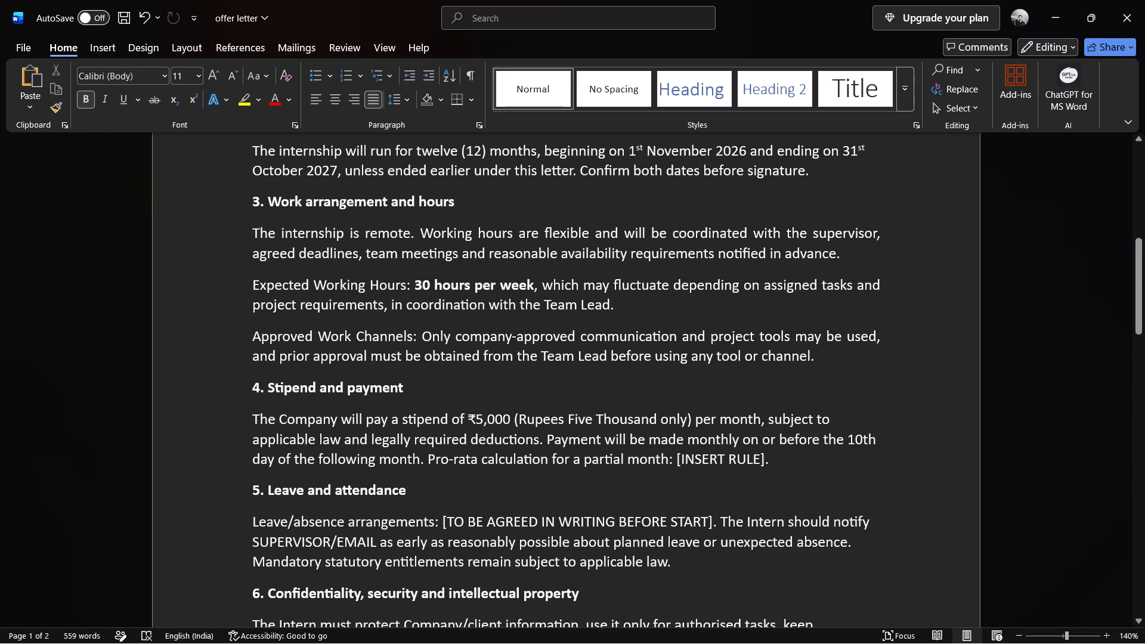
scroll(594, 236, "up", 1)
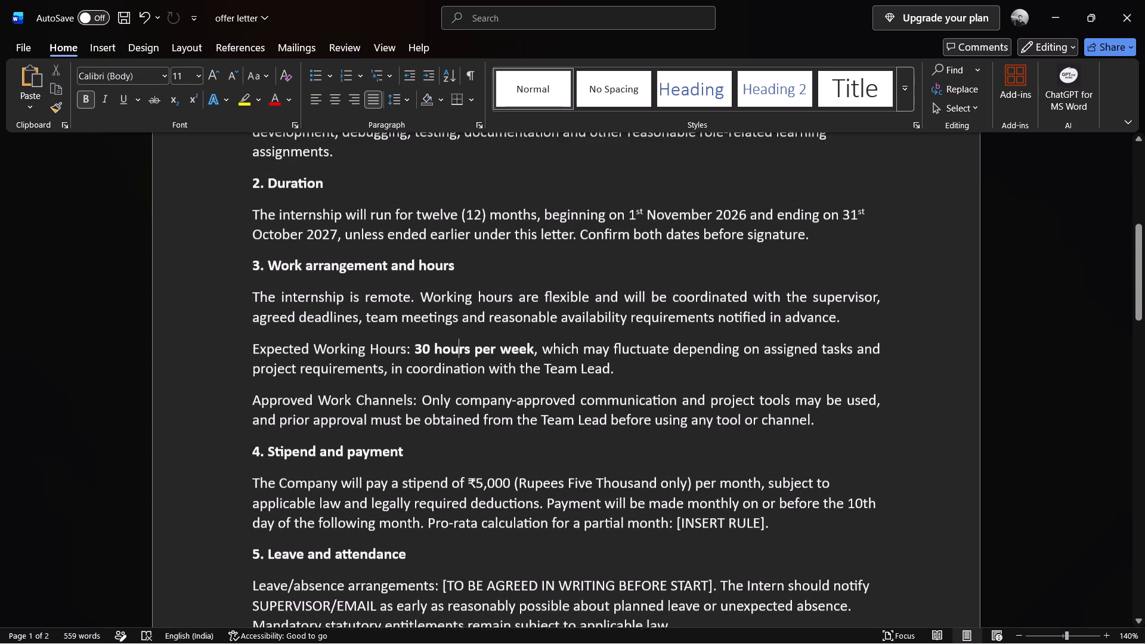
scroll(594, 236, "up", 1)
scroll(450, 255, "up", 1)
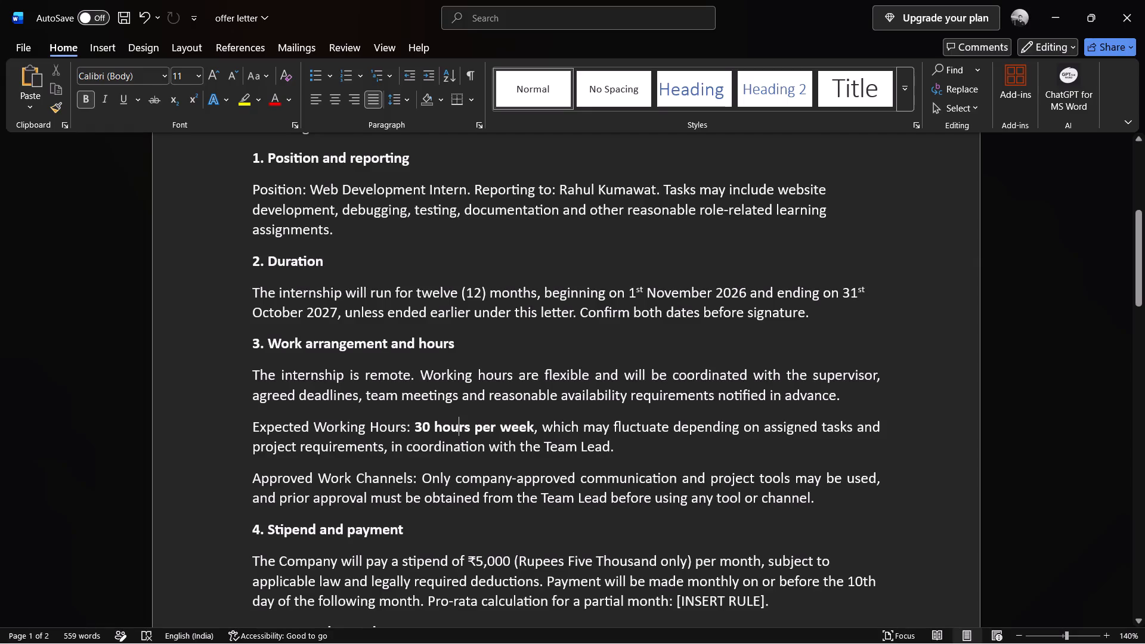
scroll(398, 286, "up", 1)
scroll(398, 286, "down", 1)
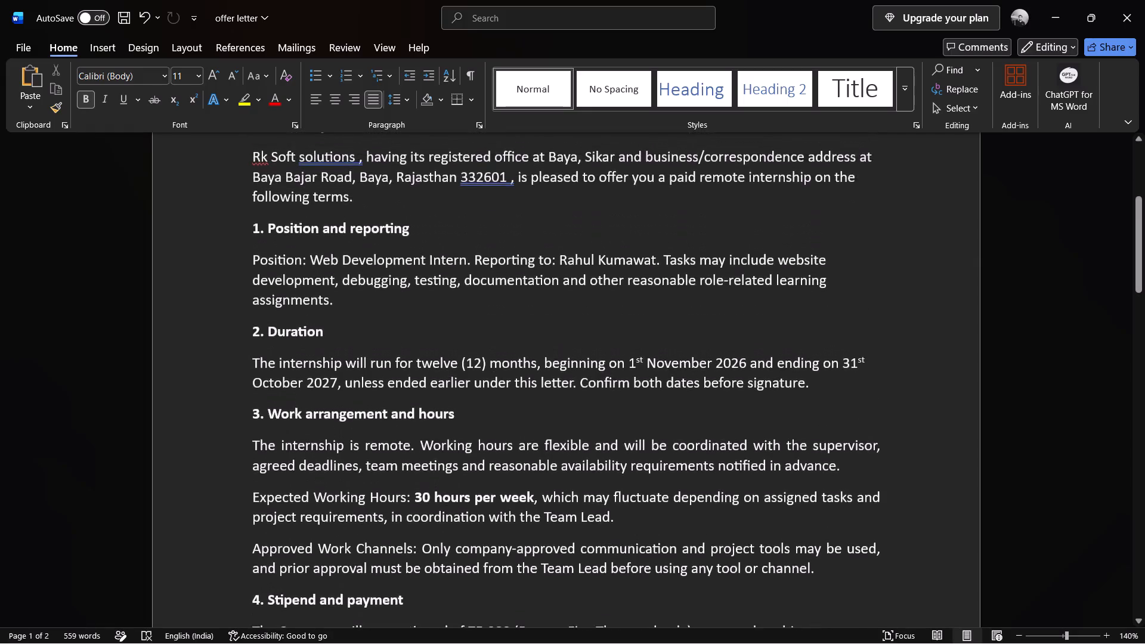
scroll(398, 286, "down", 2)
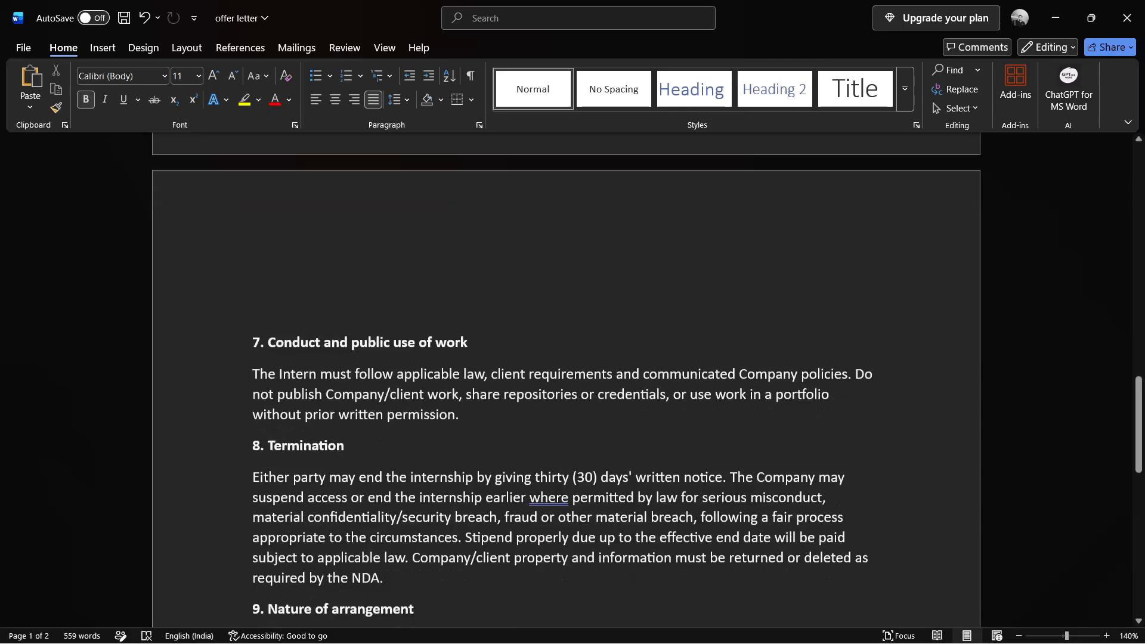
scroll(398, 286, "up", 2)
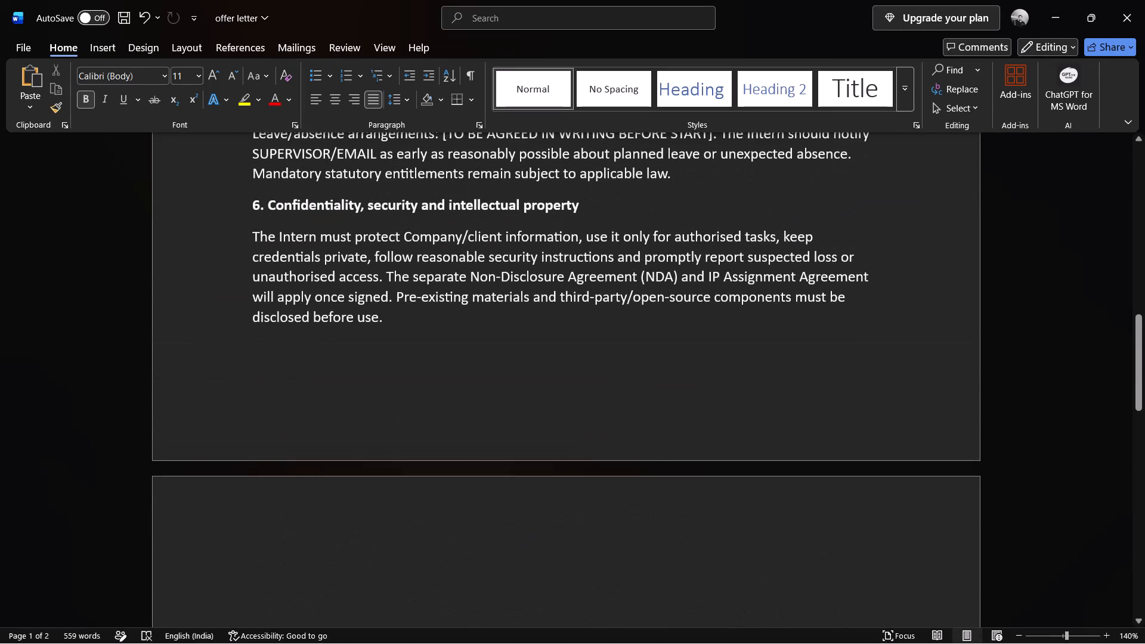
Delete the placeholder "[TO BE AGREED IN WRITING BEFORE START]." from the leave/absence arrangements in section 5.
scroll(398, 286, "up", 1)
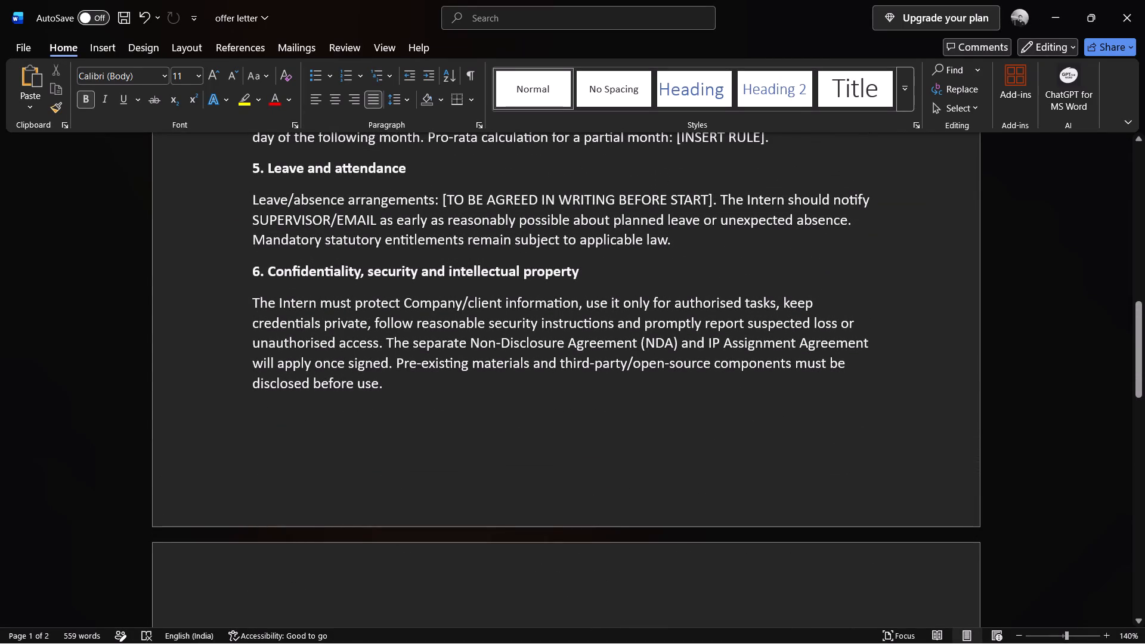
left_click(722, 200)
key("BackSpace")
key("BackSpace")
key("BackSpace")
key("BackSpace")
key("BackSpace")
key("BackSpace")
key("BackSpace")
key("BackSpace")
key("BackSpace")
key("BackSpace")
key("BackSpace")
key("BackSpace")
key("BackSpace")
key("BackSpace")
key("BackSpace")
key("BackSpace")
key("BackSpace")
key("BackSpace")
key("BackSpace")
key("BackSpace")
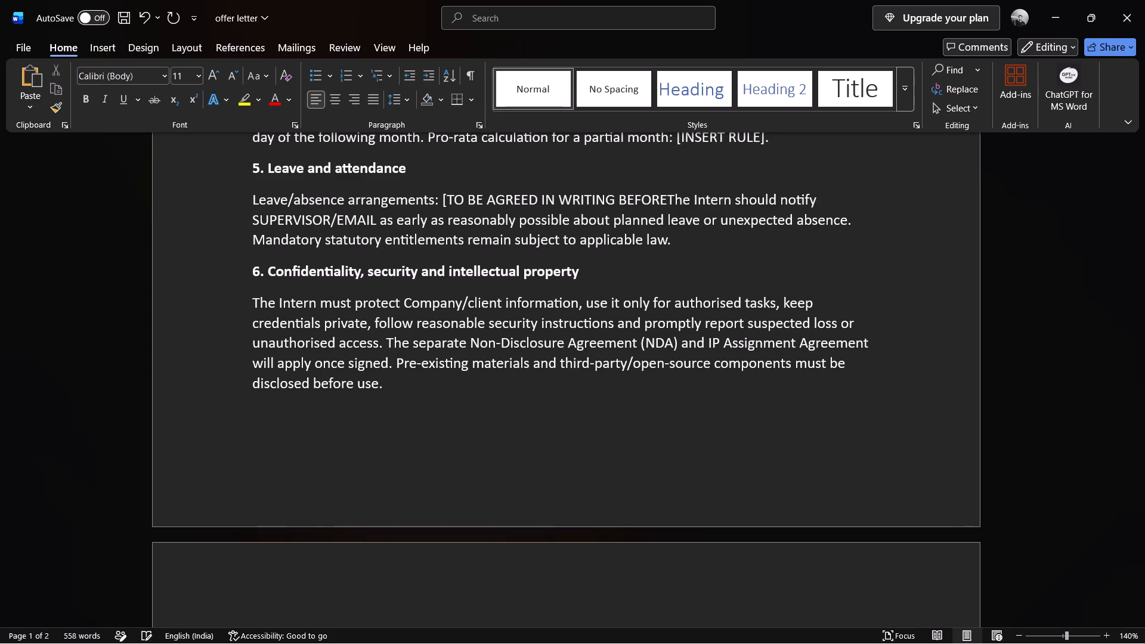
key("BackSpace")
key("BackSpace")
key("BackSpace")
key("BackSpace")
key("BackSpace")
key("BackSpace")
key("BackSpace")
key("BackSpace")
key("BackSpace")
key("BackSpace")
key("BackSpace")
key("BackSpace")
key("BackSpace")
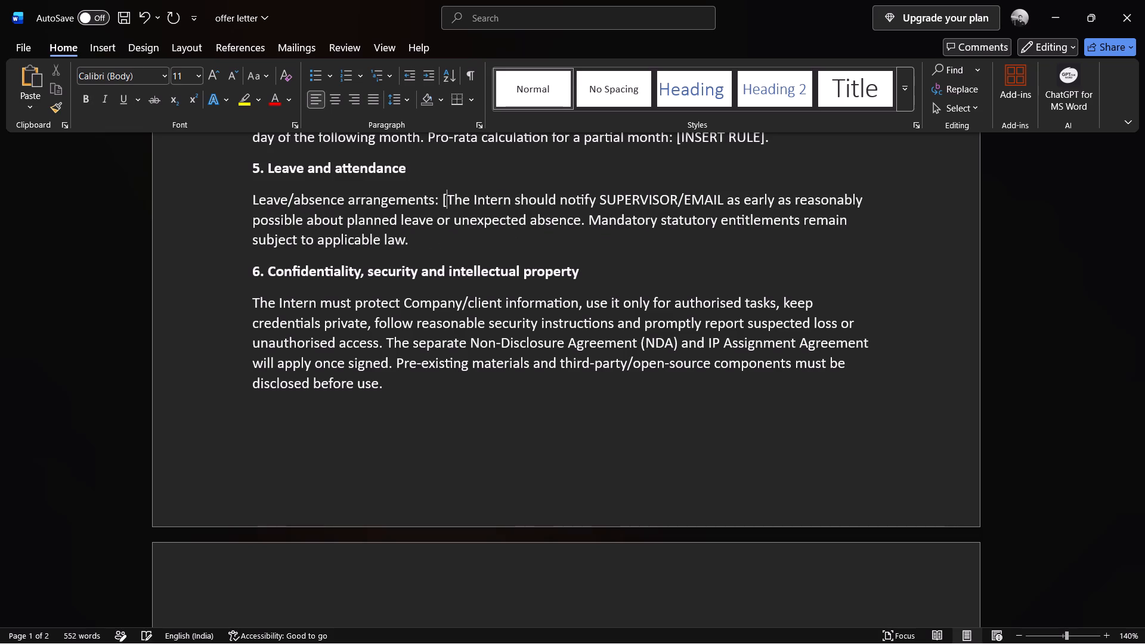
key("BackSpace")
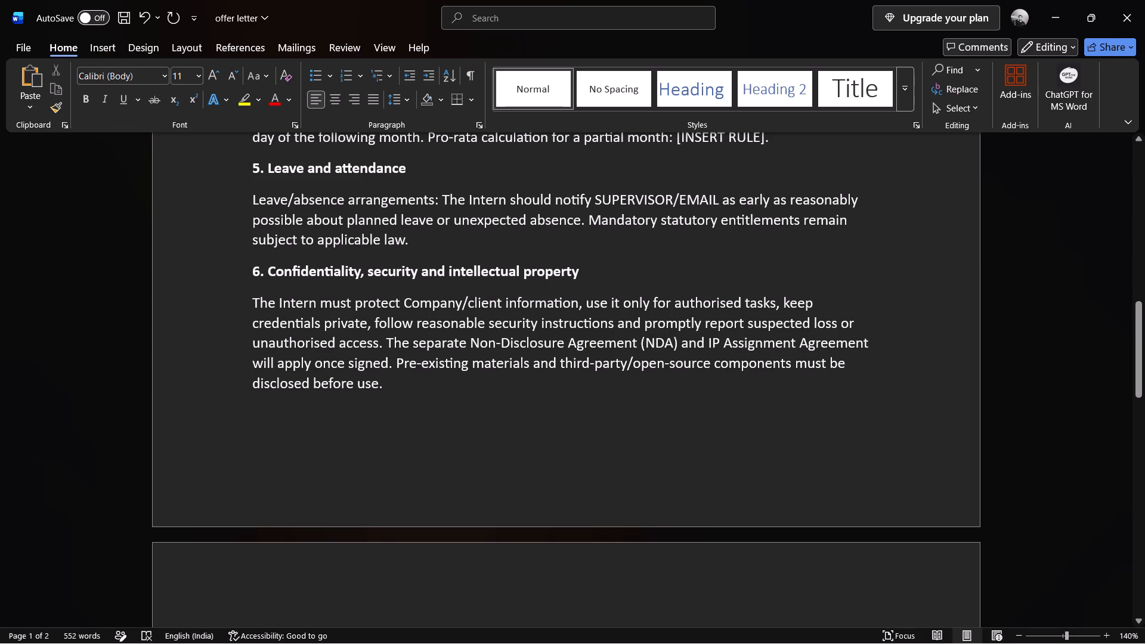
Replace "EMAIL" with "Email" in the section 5 leave paragraph and insert a space after the slash before it.
left_click(720, 201)
key("BackSpace")
key("BackSpace")
key("BackSpace")
key("BackSpace")
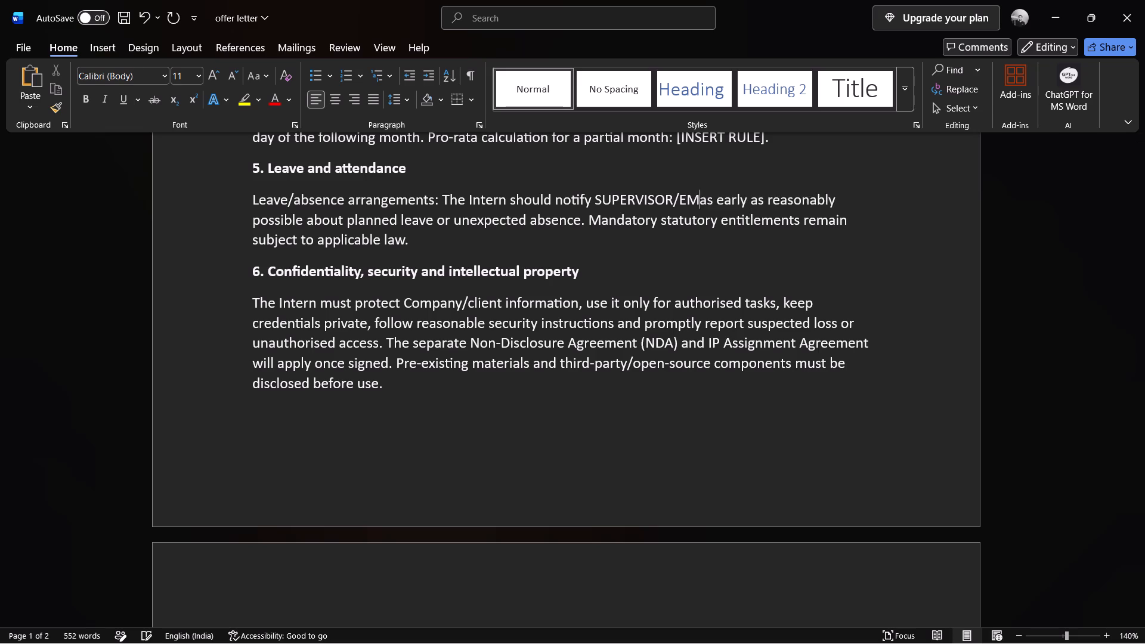
key("BackSpace")
key("BackSpace")
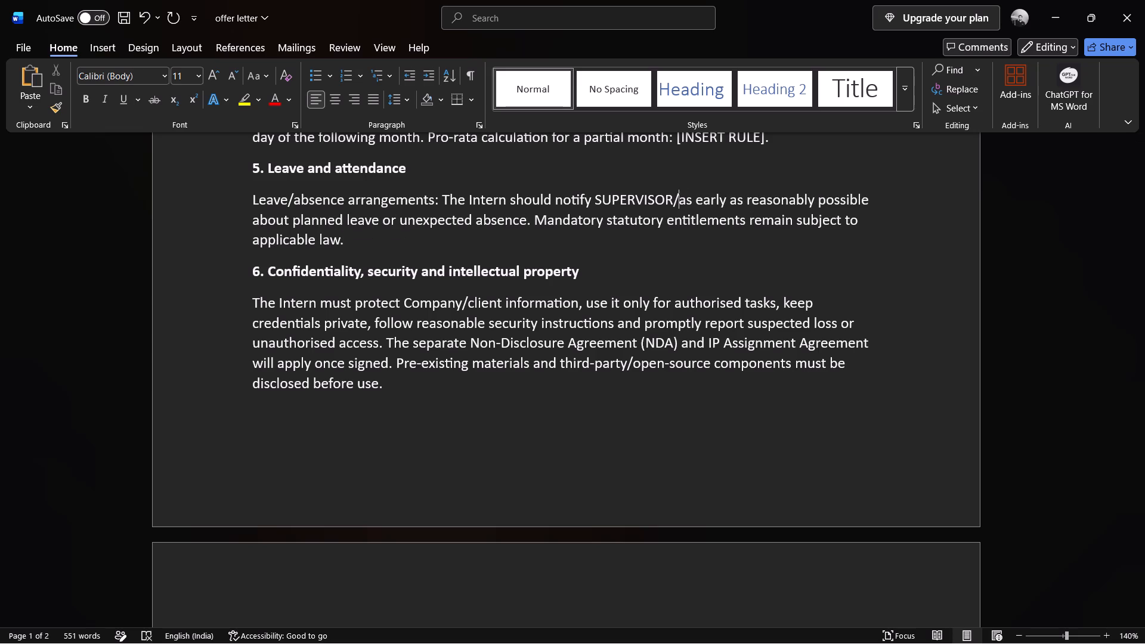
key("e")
key("BackSpace")
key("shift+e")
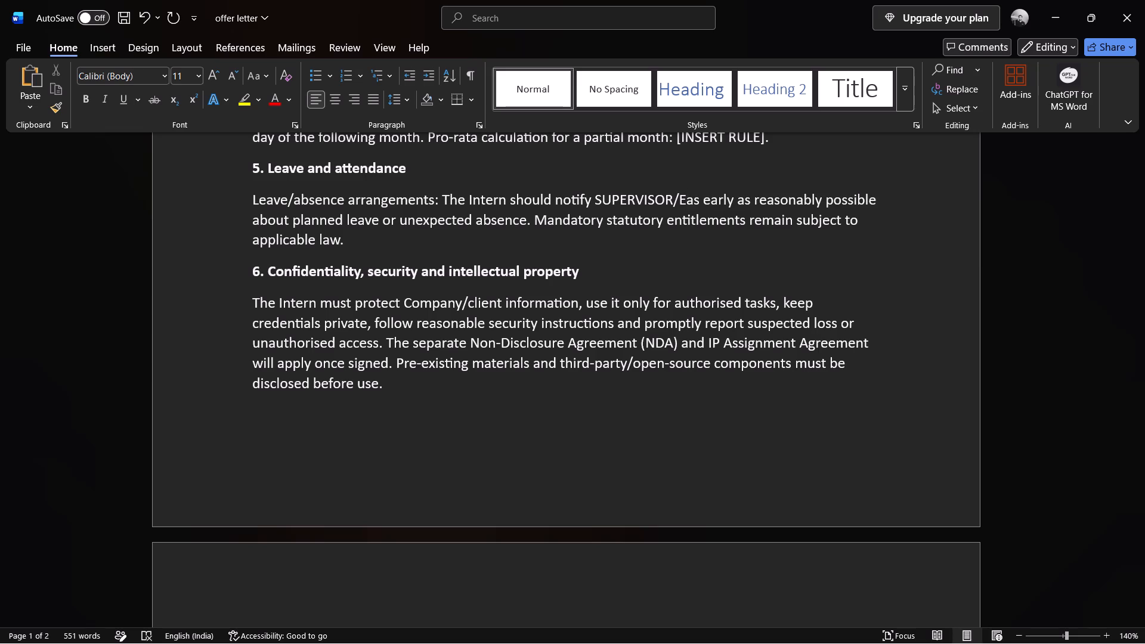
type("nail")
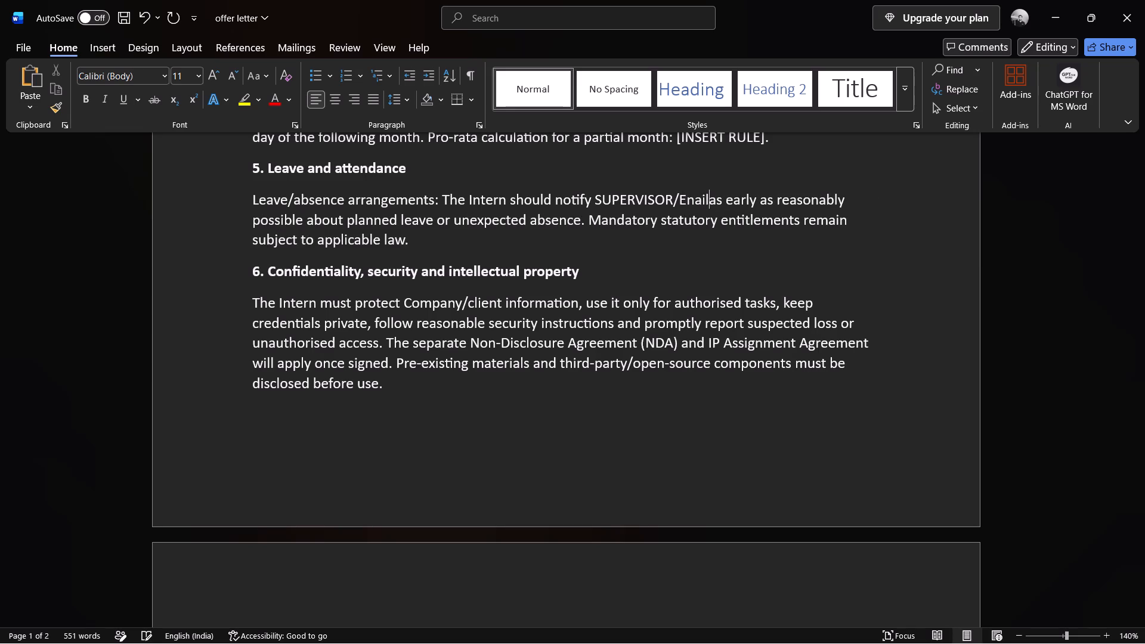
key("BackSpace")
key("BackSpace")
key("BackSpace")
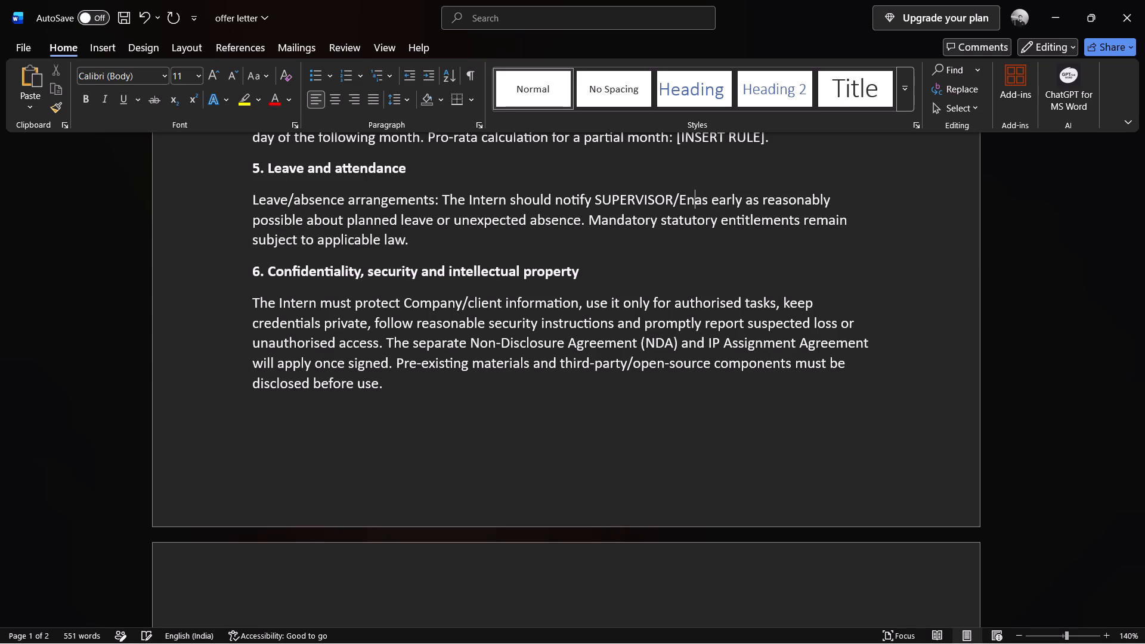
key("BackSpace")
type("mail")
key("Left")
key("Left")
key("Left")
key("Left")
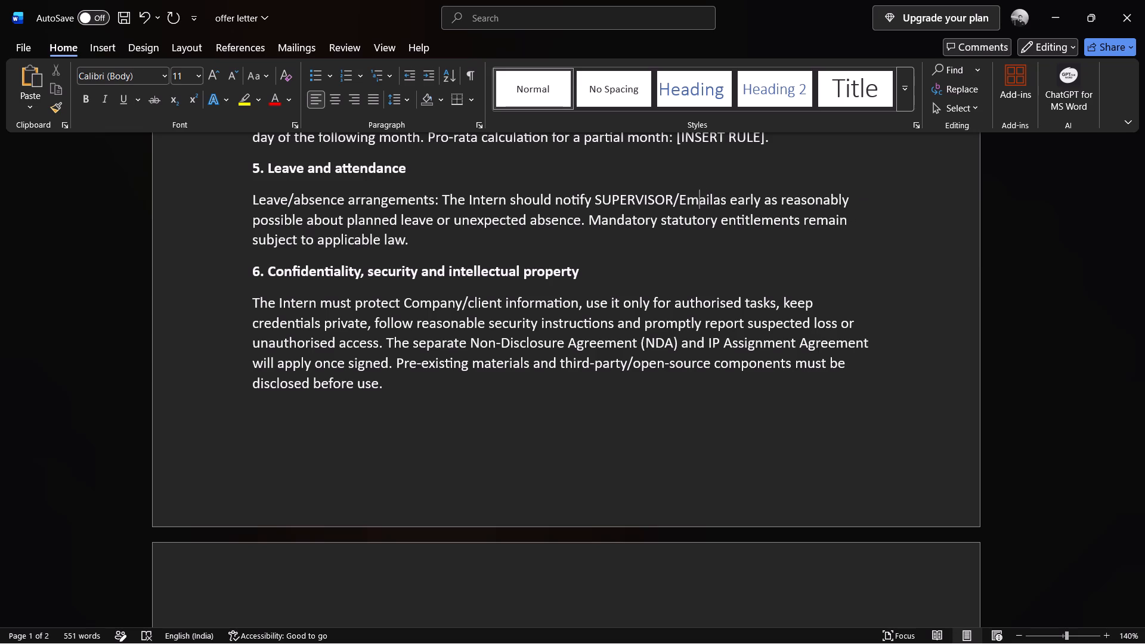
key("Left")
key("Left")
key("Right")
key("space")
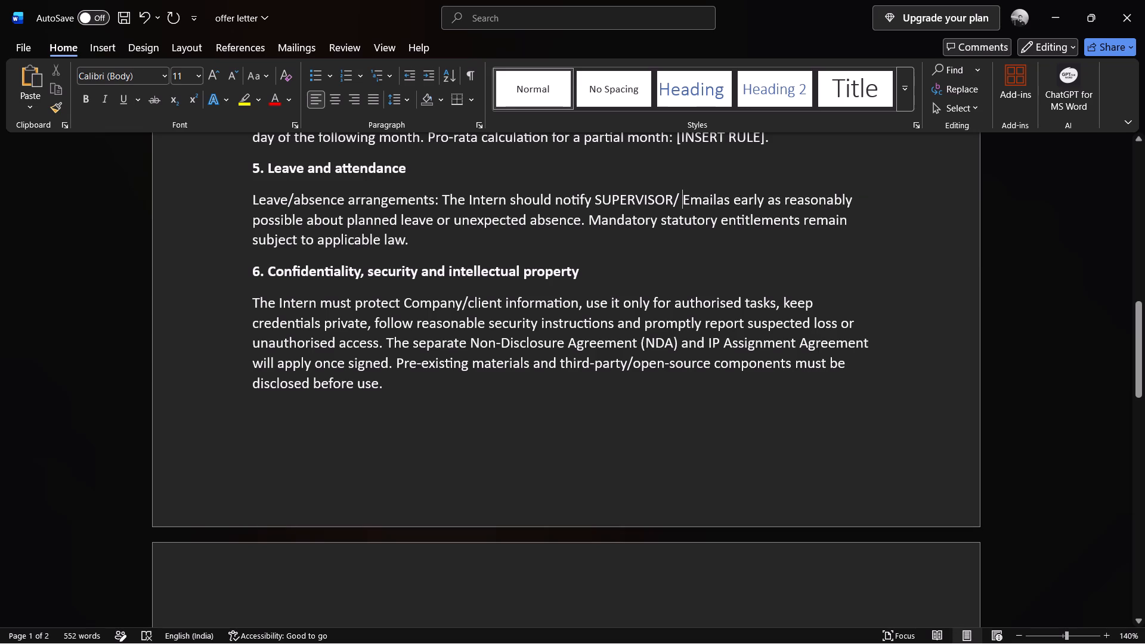
Change "SUPERVISOR" to "Supervisor" in the leave/absence arrangements paragraph of section 5.
left_click_drag(670, 199, 592, 193)
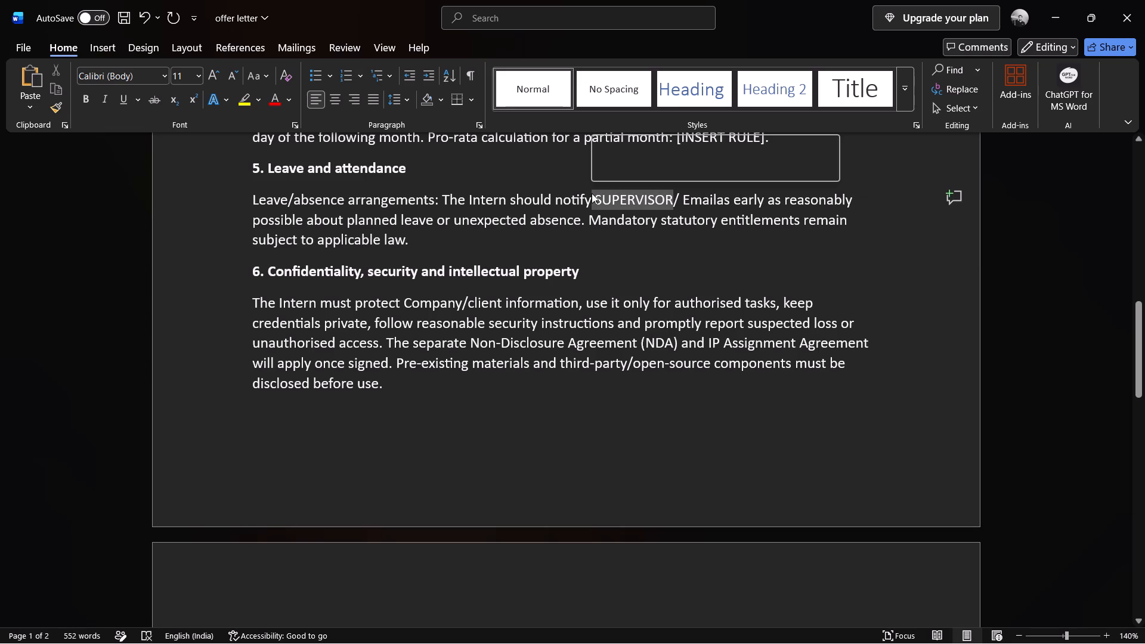
left_click(661, 197)
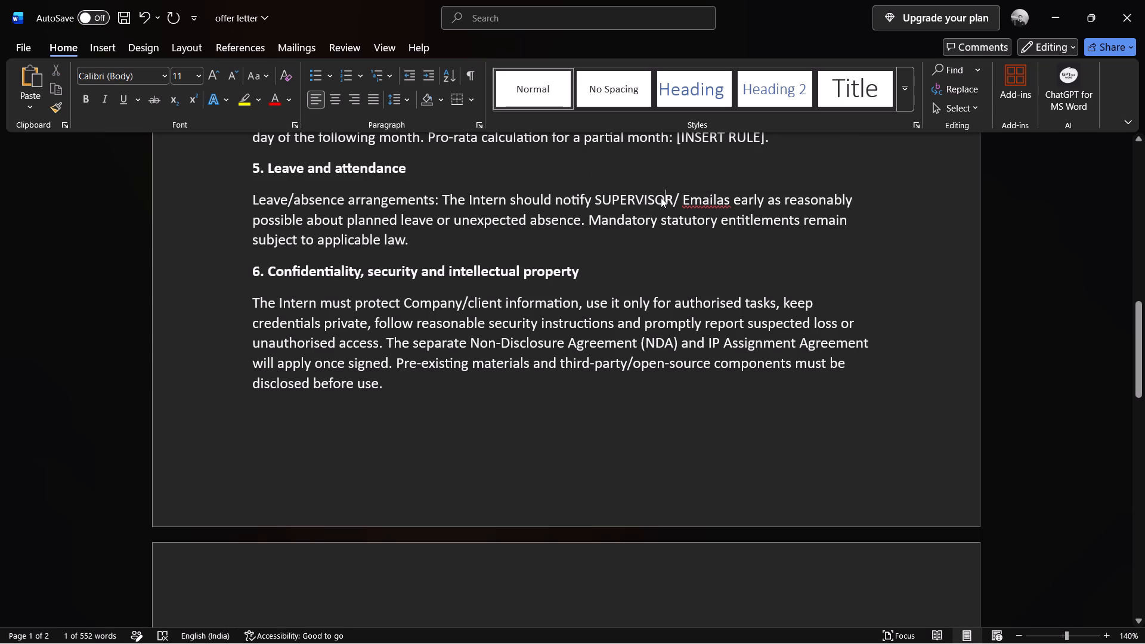
left_click(673, 194)
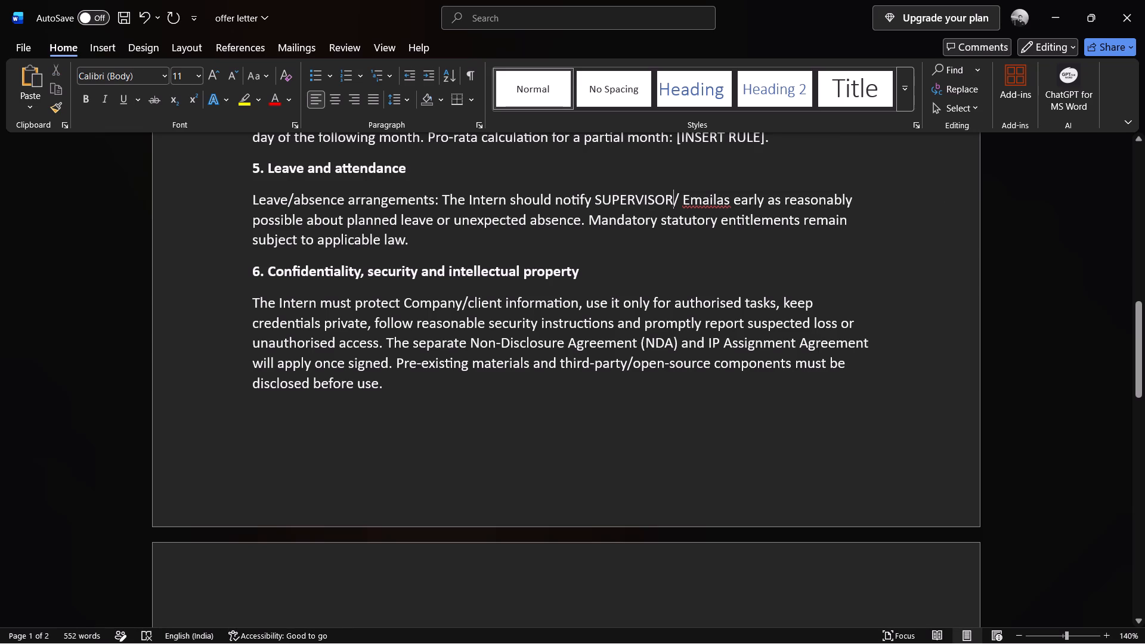
key("BackSpace")
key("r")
key("Left")
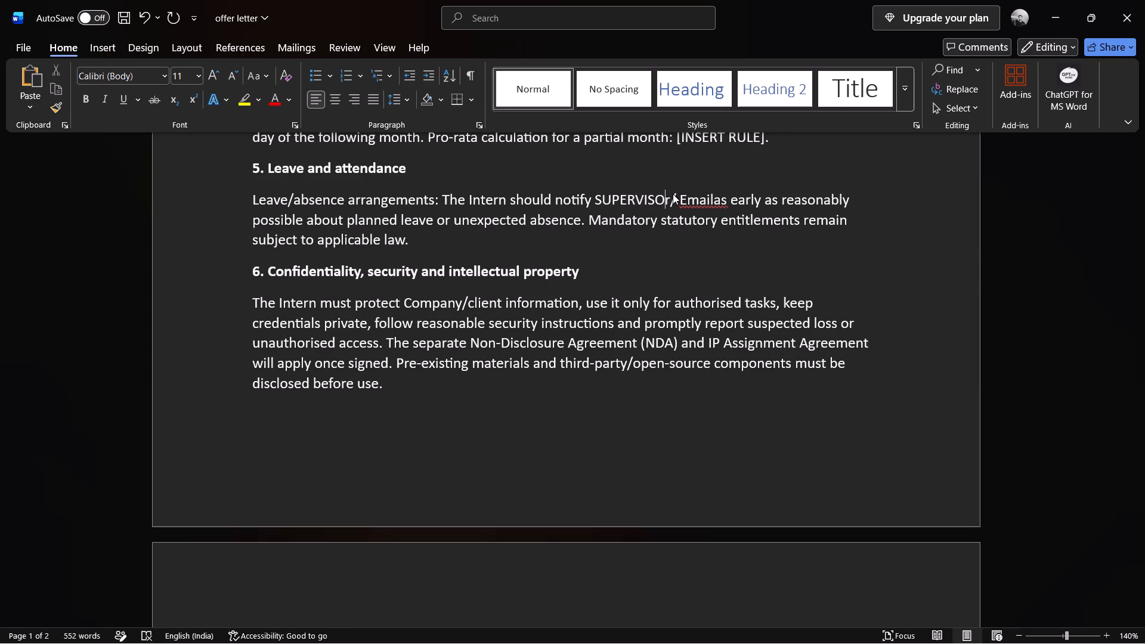
key("Left")
key("Left")
key("Left")
key("Left")
key("Left")
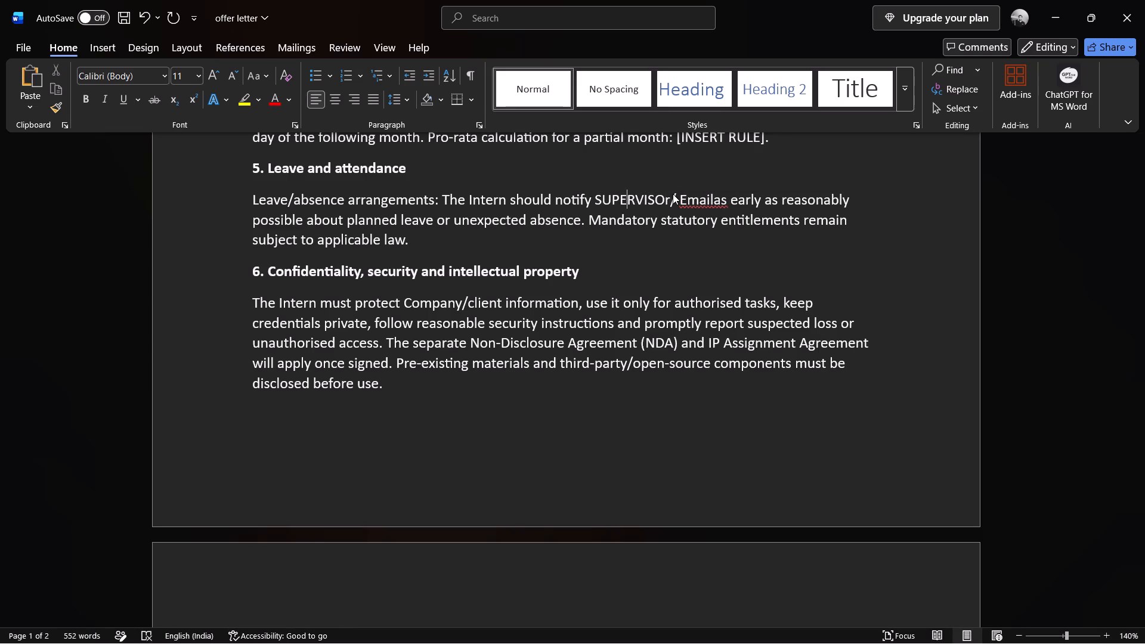
key("Left")
key("Left")
key("Right")
key("Left")
key("BackSpace")
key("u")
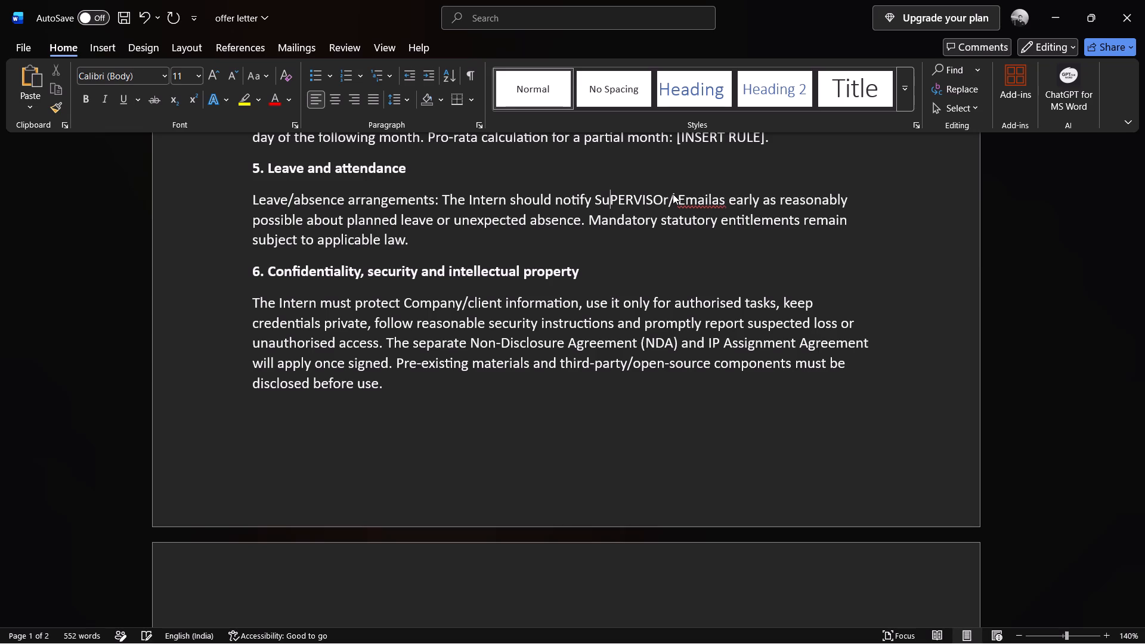
key("Right")
key("BackSpace")
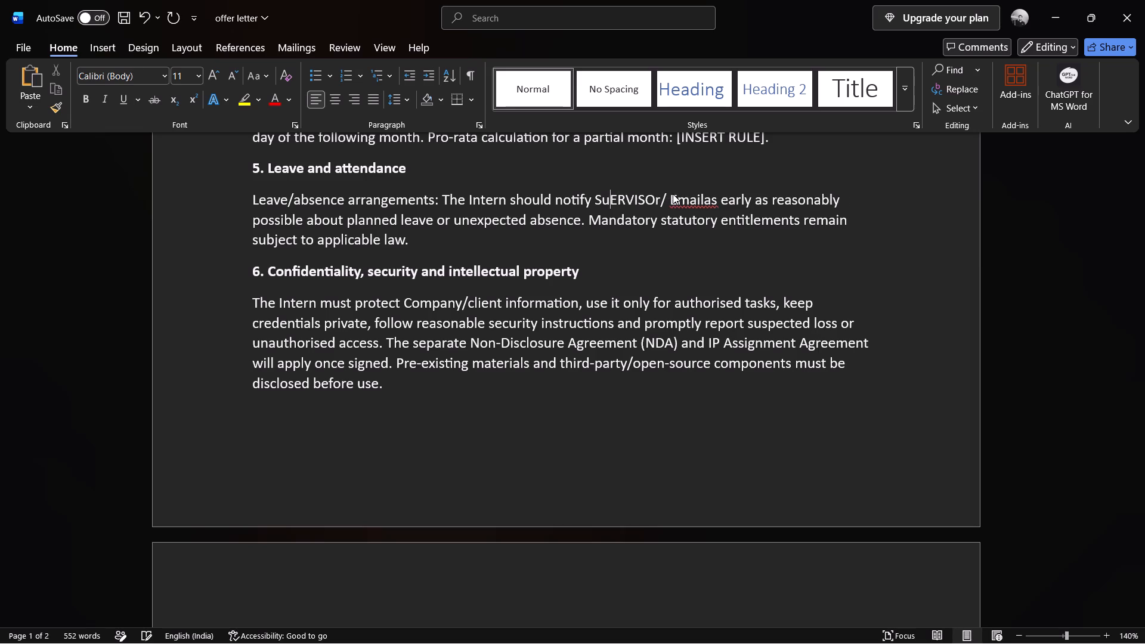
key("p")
key("Down")
key("Up")
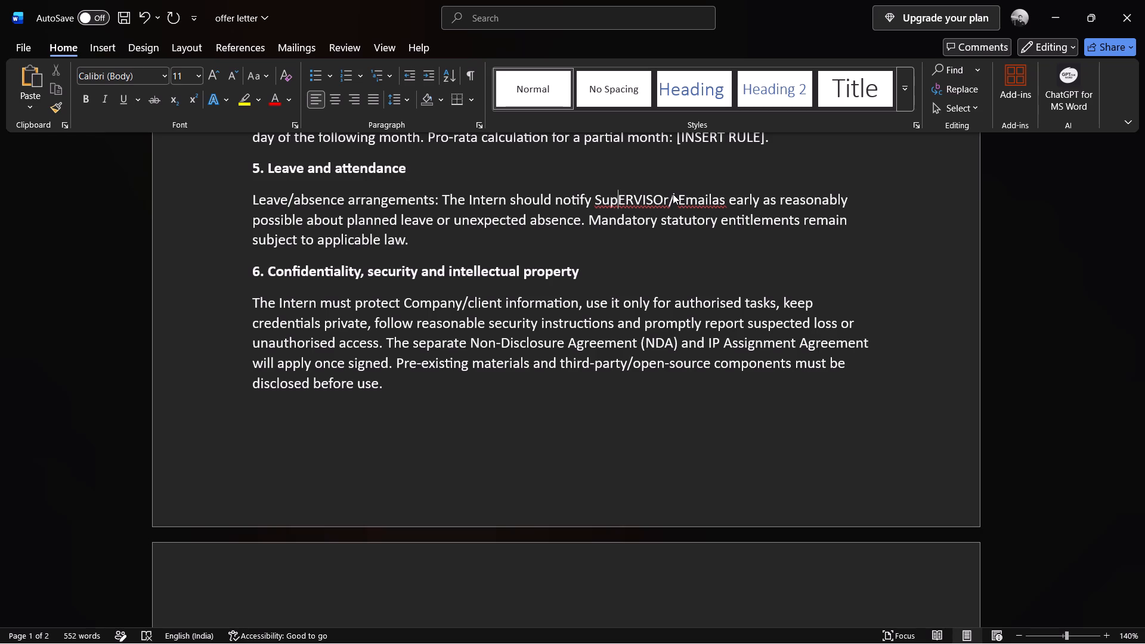
key("Right")
key("BackSpace")
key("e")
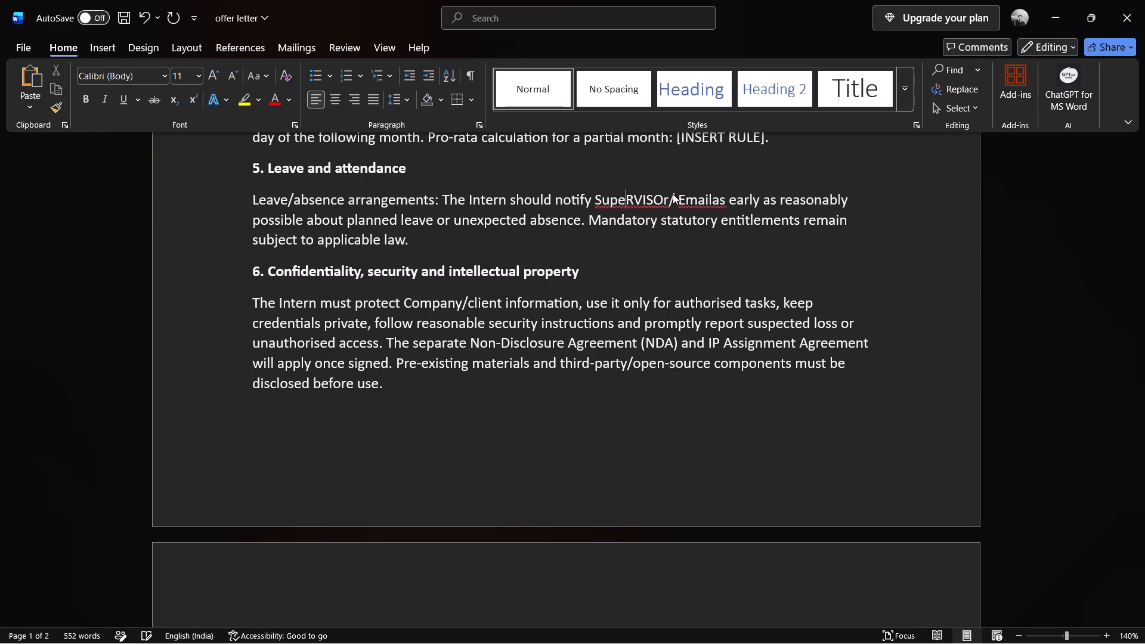
key("Right")
key("BackSpace")
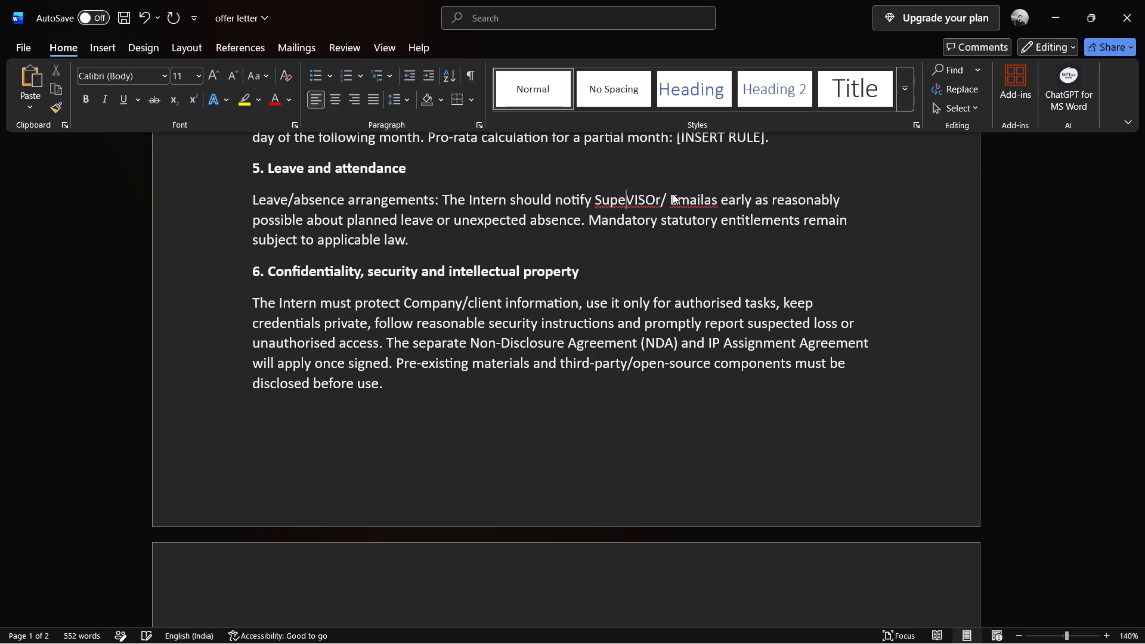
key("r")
key("Right")
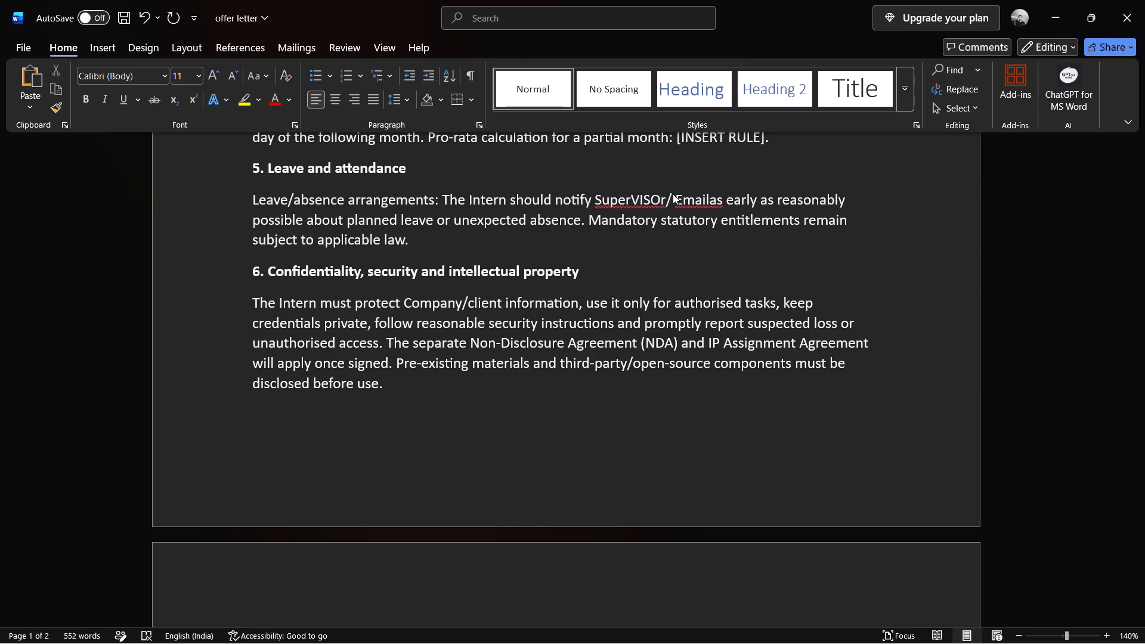
key("BackSpace")
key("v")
key("Right")
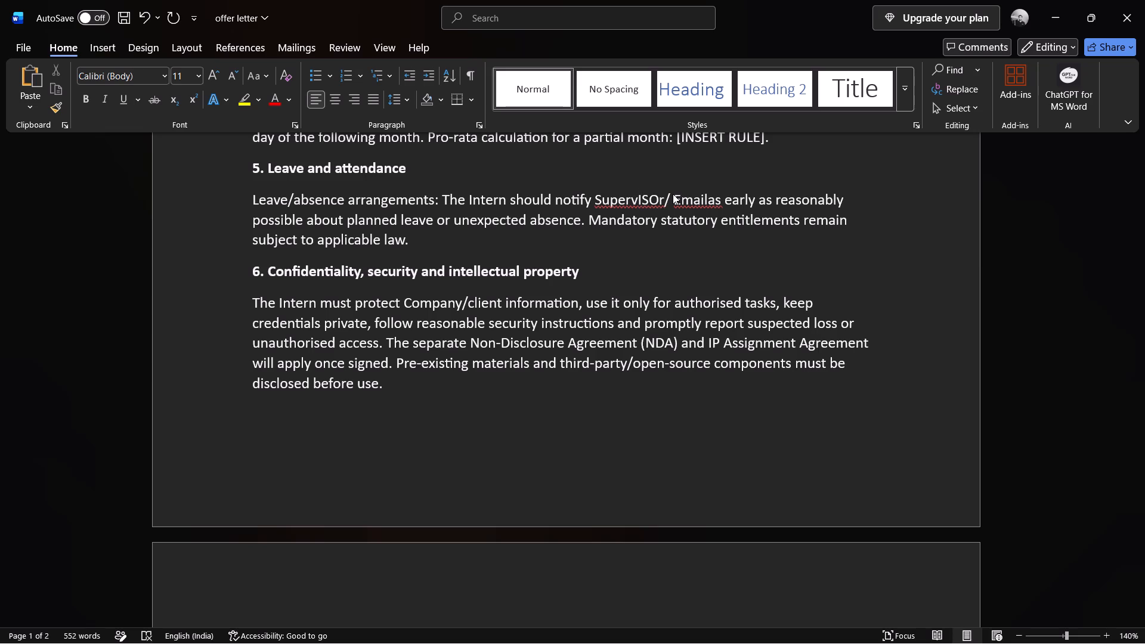
key("BackSpace")
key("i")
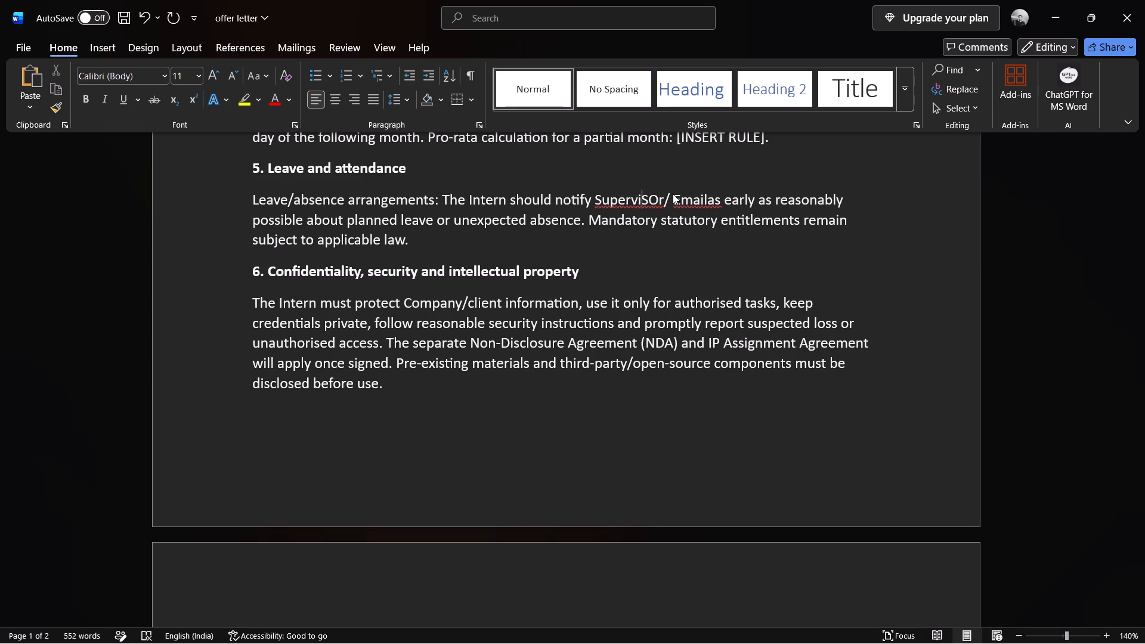
key("Right")
key("BackSpace")
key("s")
key("Right")
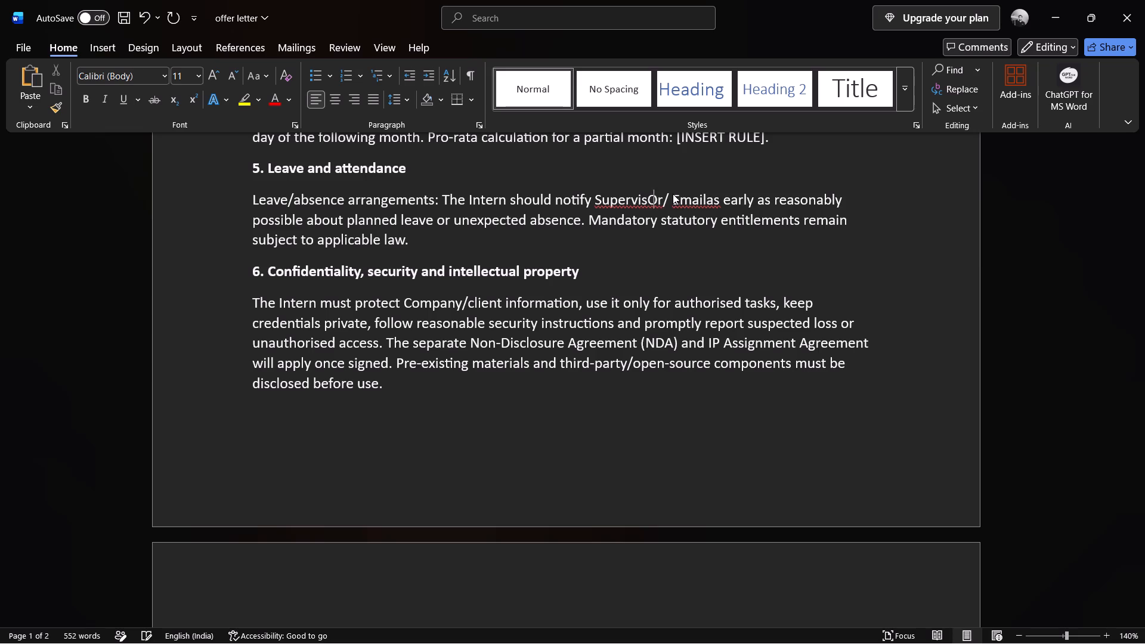
key("BackSpace")
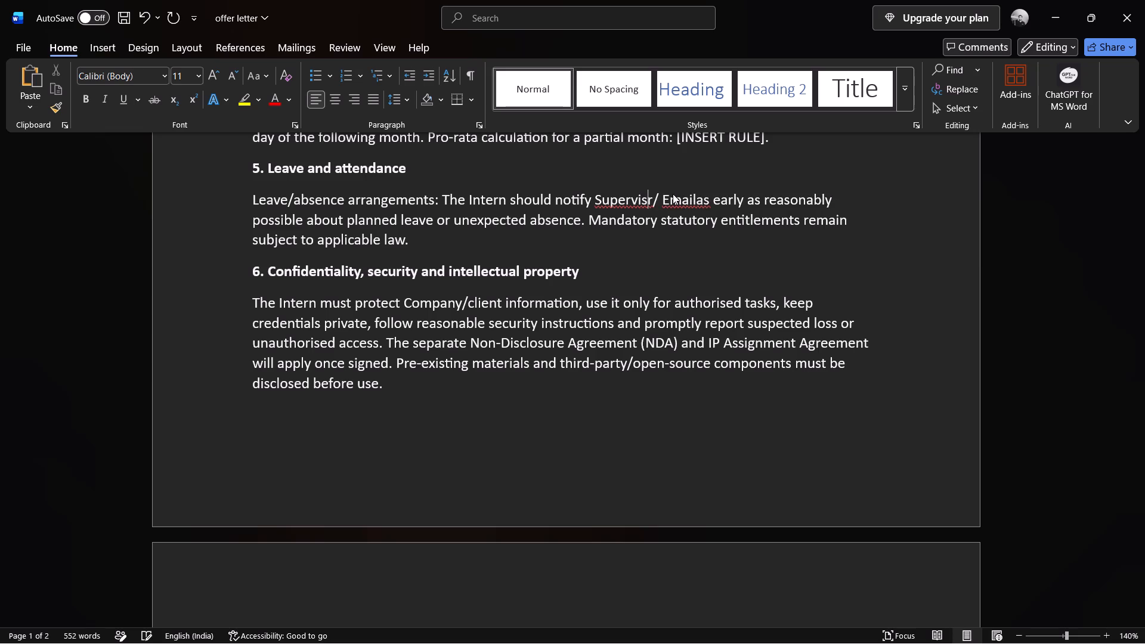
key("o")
key("Right")
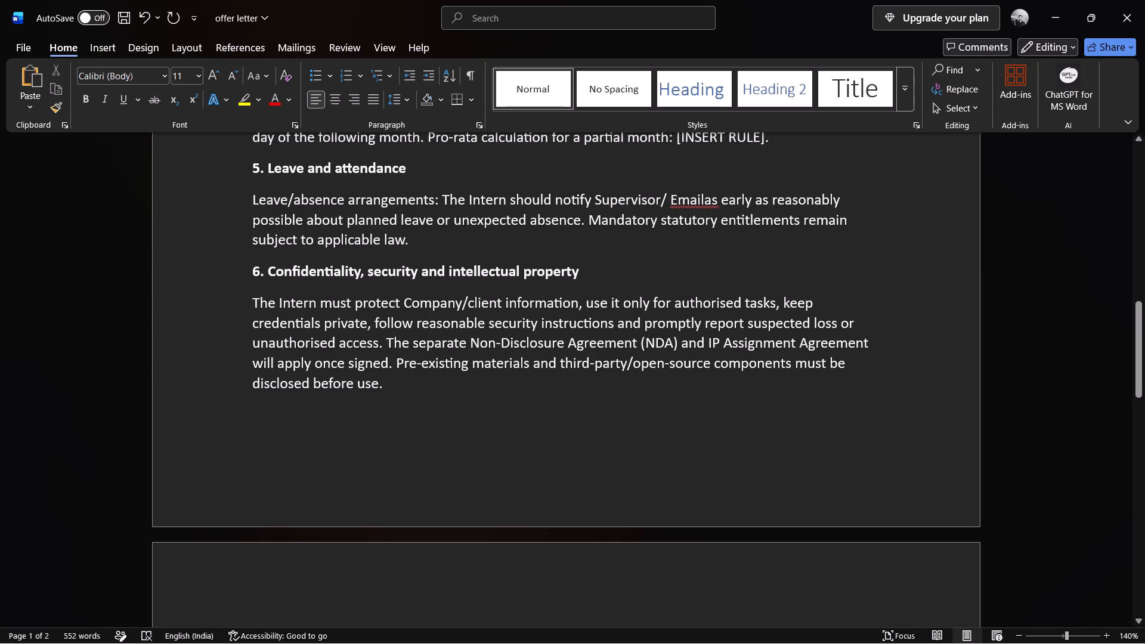
Insert the missing space between "Email" and "as" in the section 5 leave paragraph.
left_click(702, 197)
key("Down")
key("Up")
key("Right")
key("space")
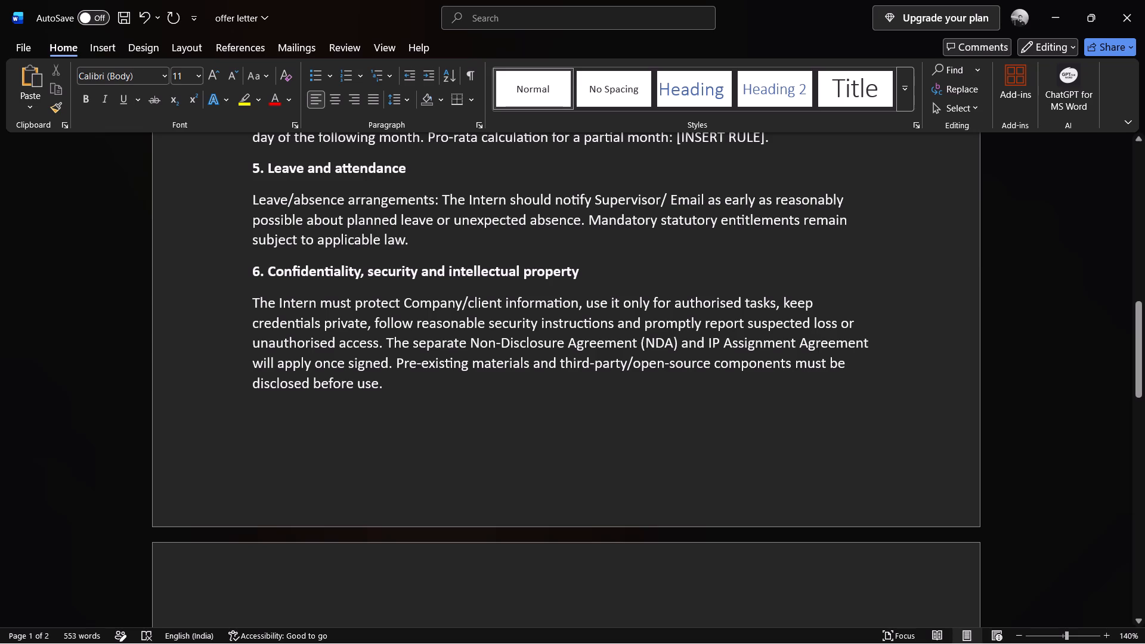
left_click(654, 259)
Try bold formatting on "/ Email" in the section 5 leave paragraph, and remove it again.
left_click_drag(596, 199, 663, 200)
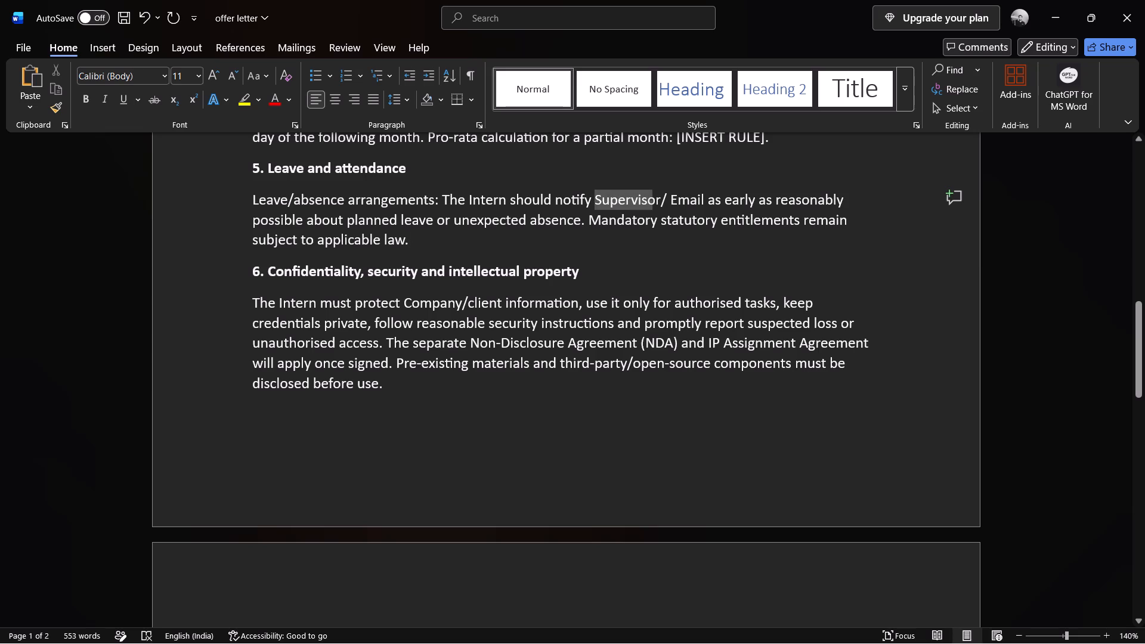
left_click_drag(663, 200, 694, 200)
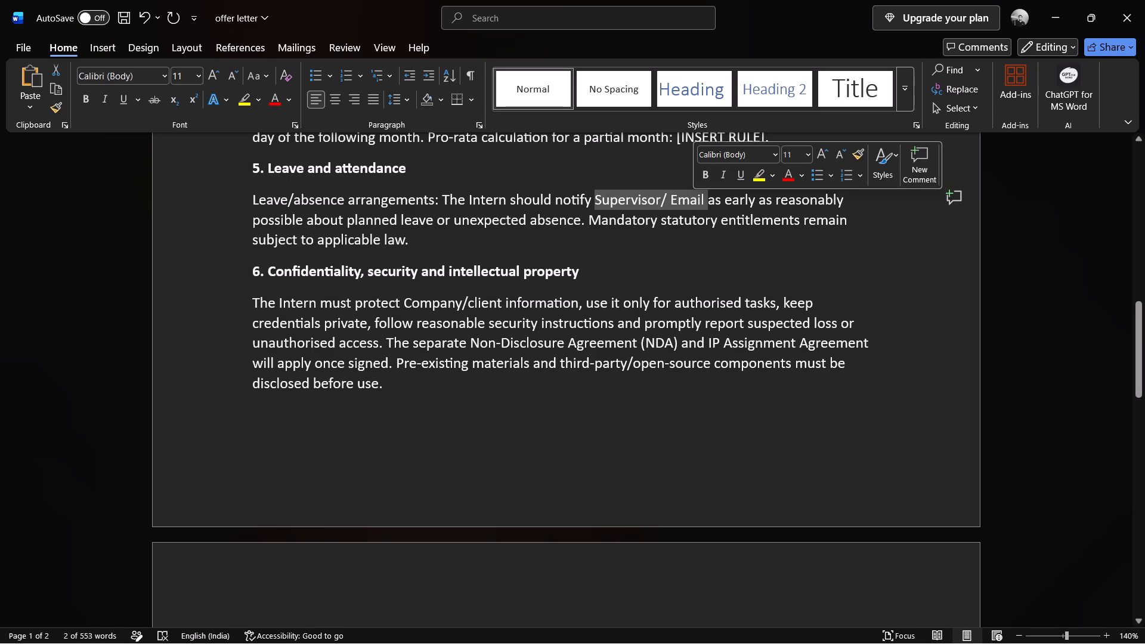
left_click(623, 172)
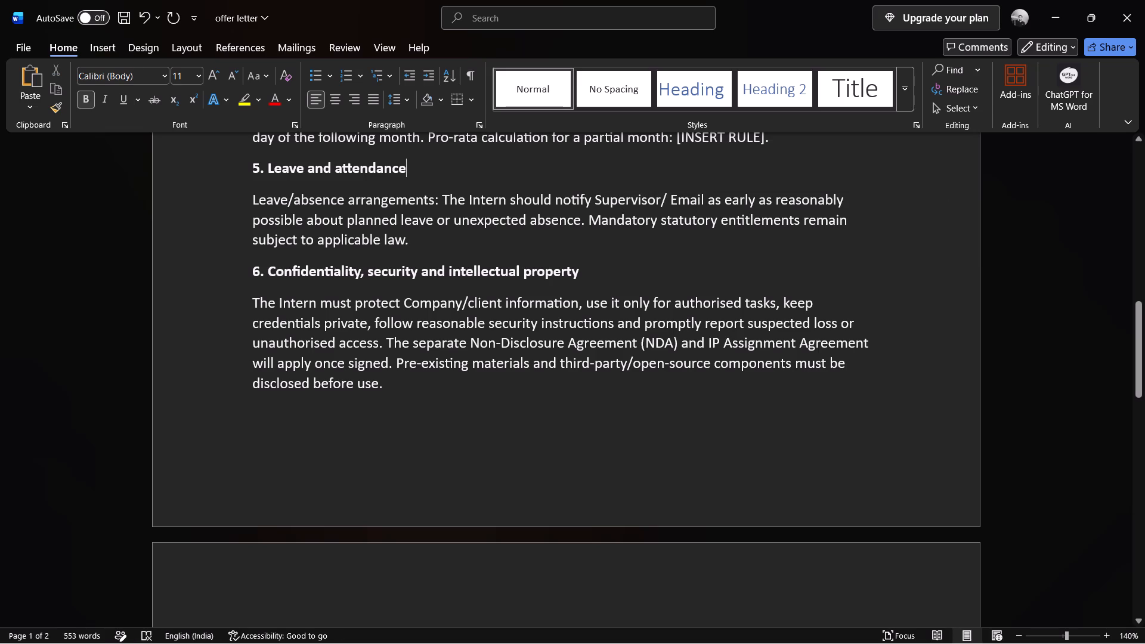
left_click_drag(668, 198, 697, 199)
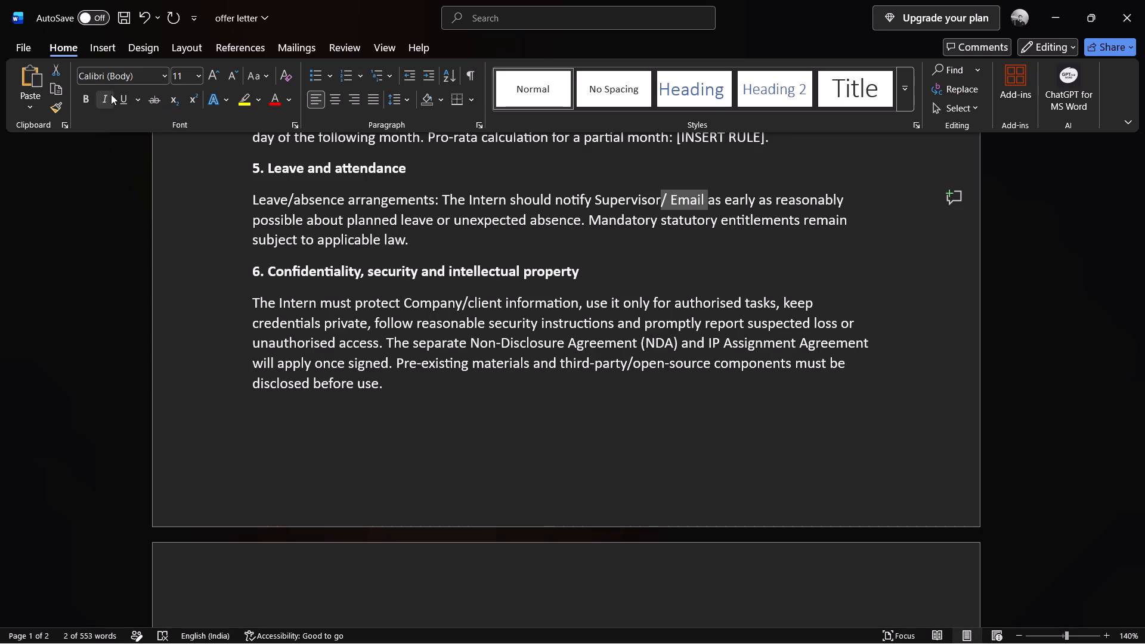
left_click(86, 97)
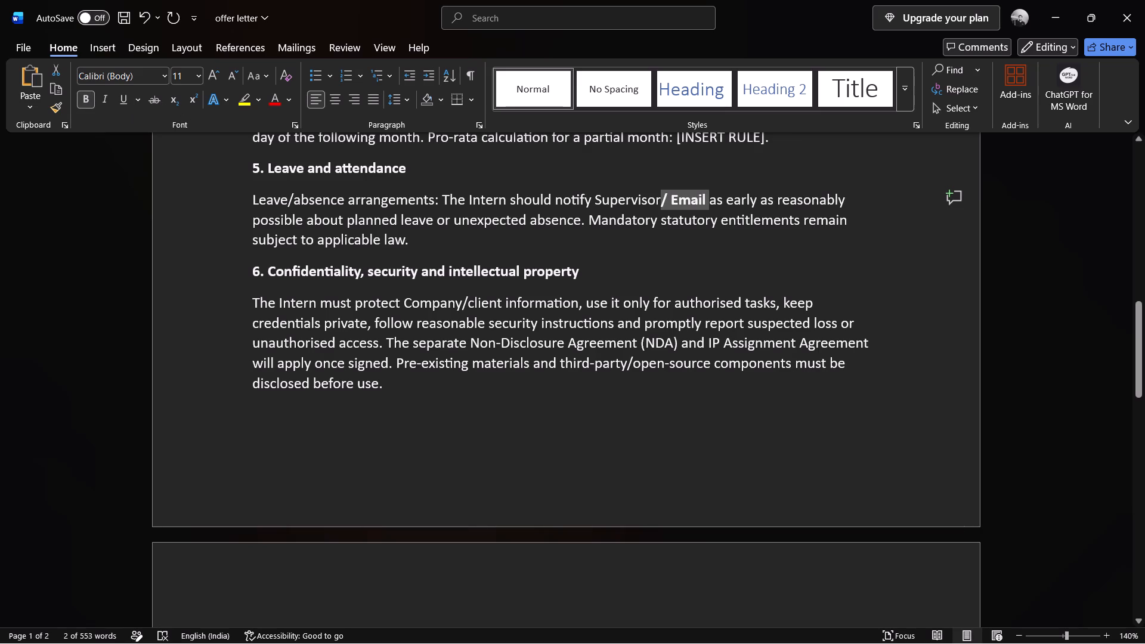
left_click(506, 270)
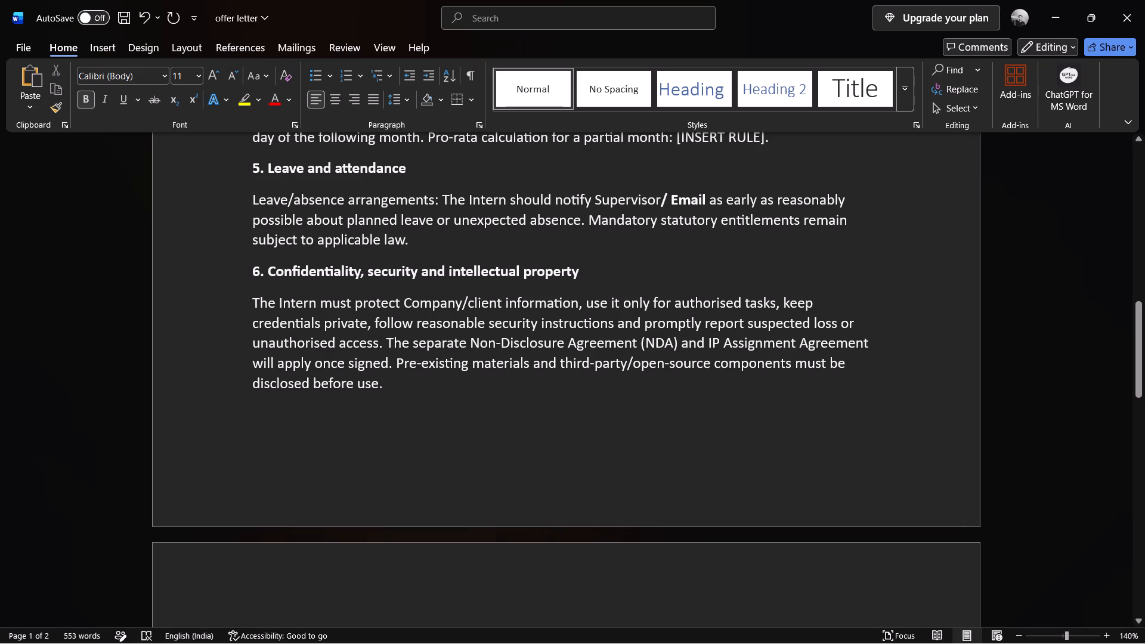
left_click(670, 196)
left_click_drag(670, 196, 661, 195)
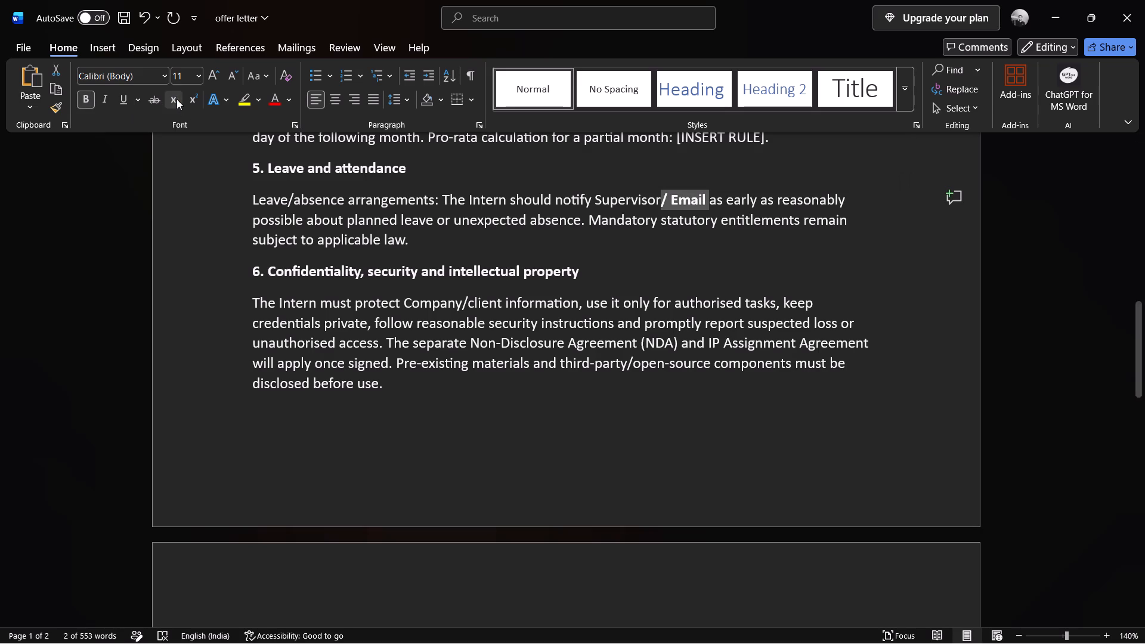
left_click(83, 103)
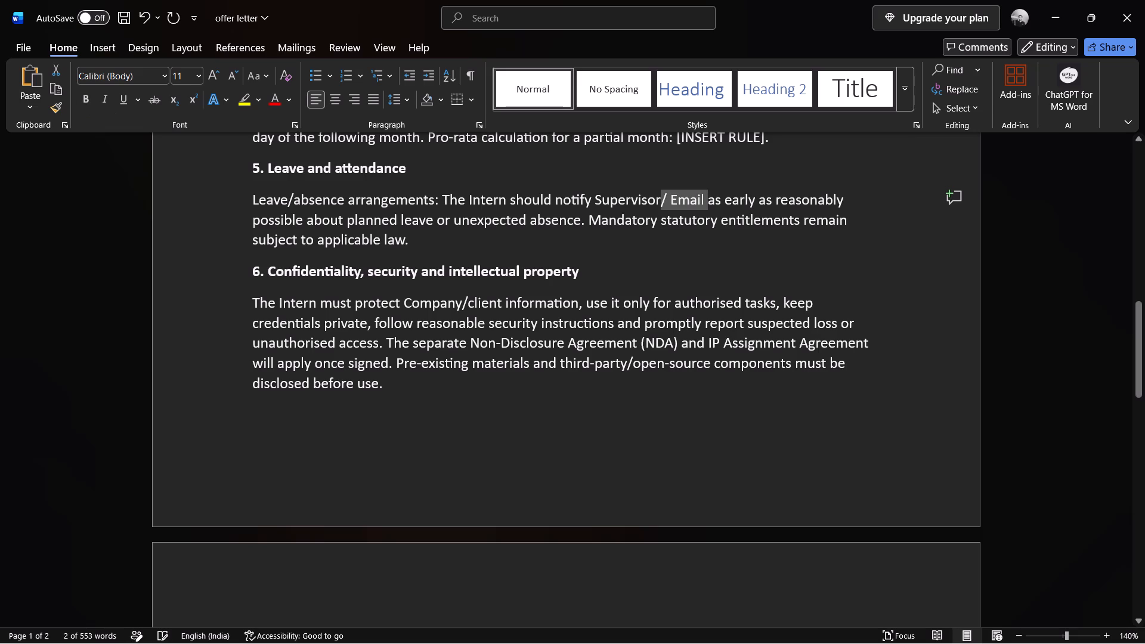
scroll(278, 256, "down", 1)
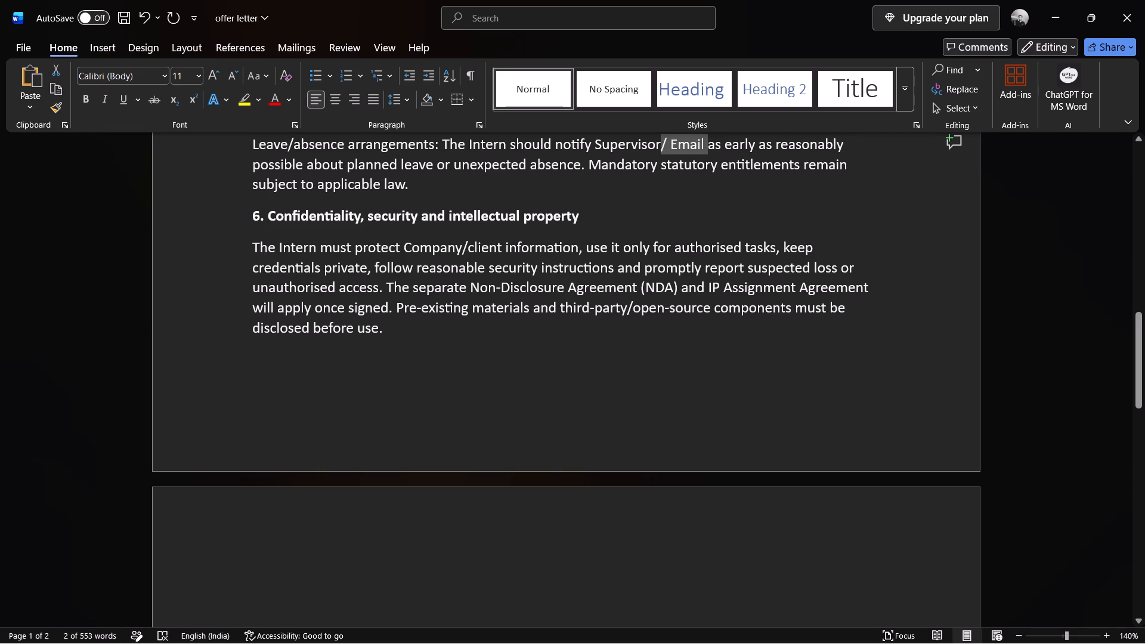
scroll(369, 305, "down", 4)
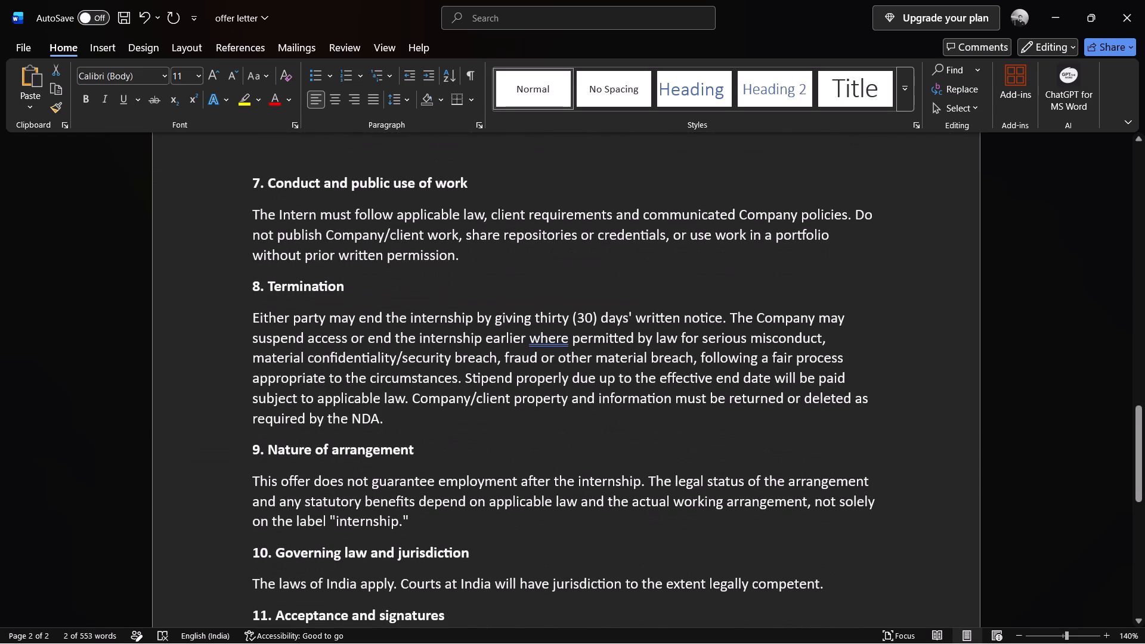
scroll(369, 305, "down", 1)
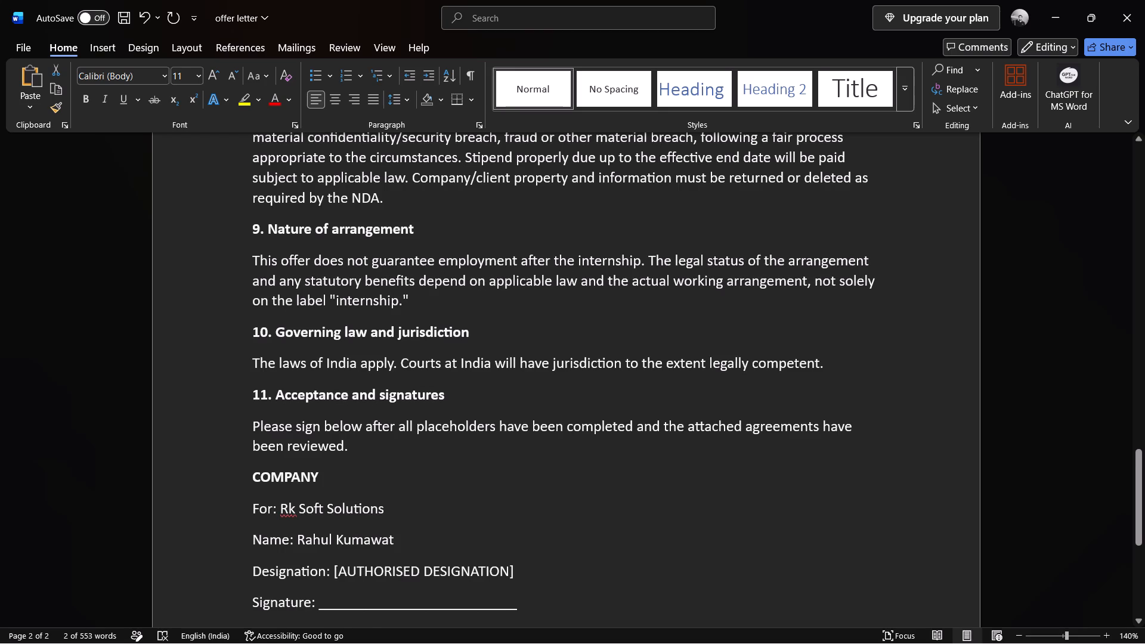
scroll(369, 305, "down", 1)
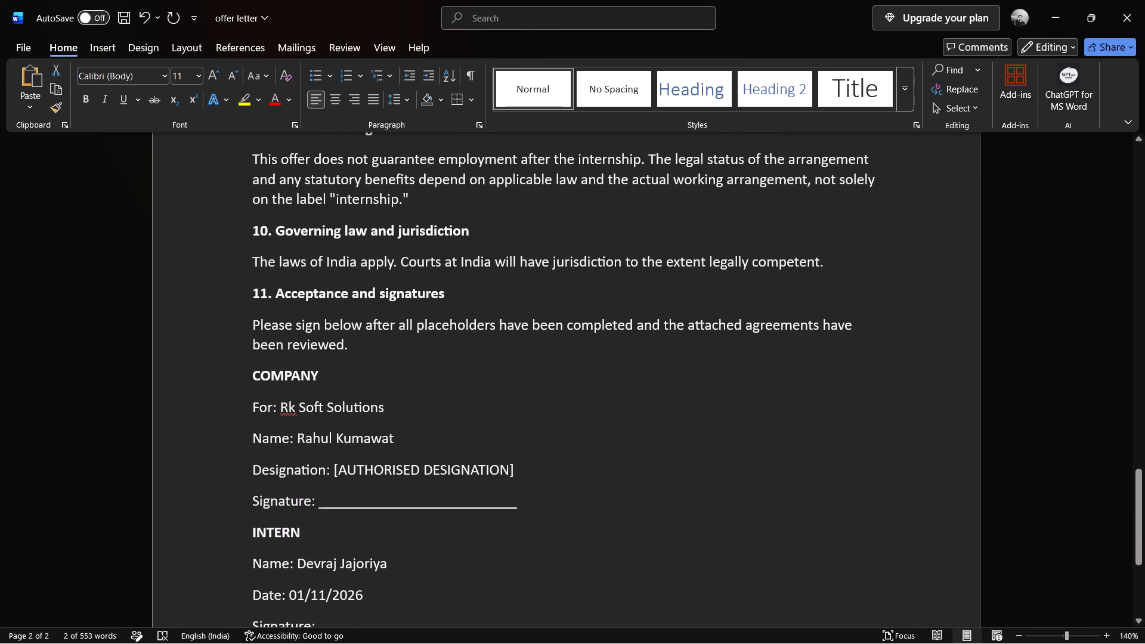
scroll(369, 305, "down", 1)
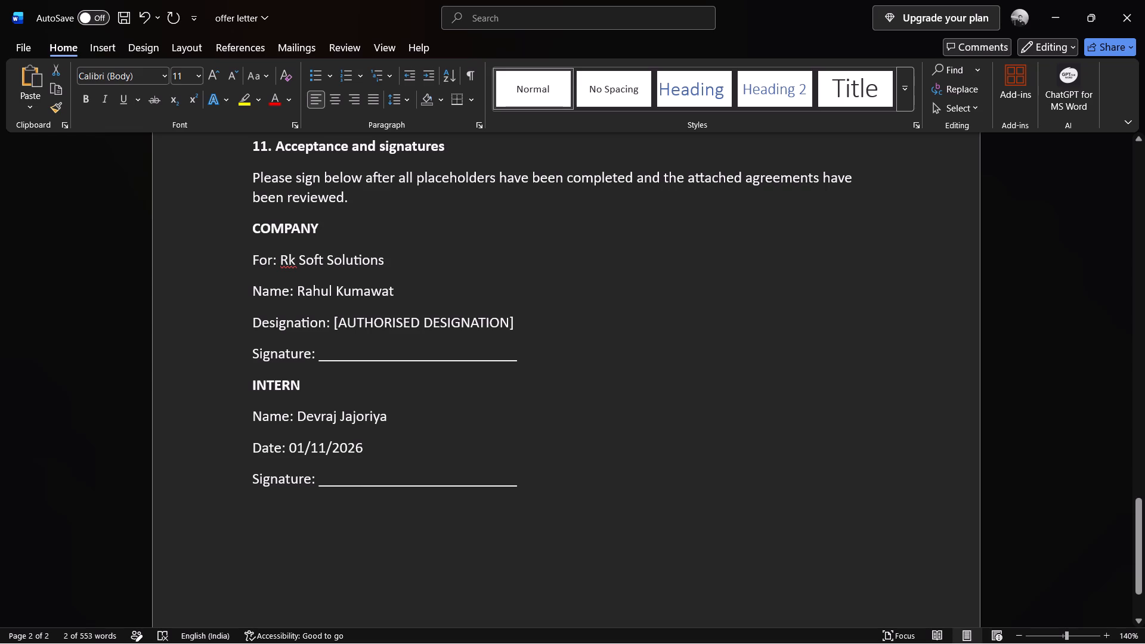
left_click_drag(324, 317, 255, 322)
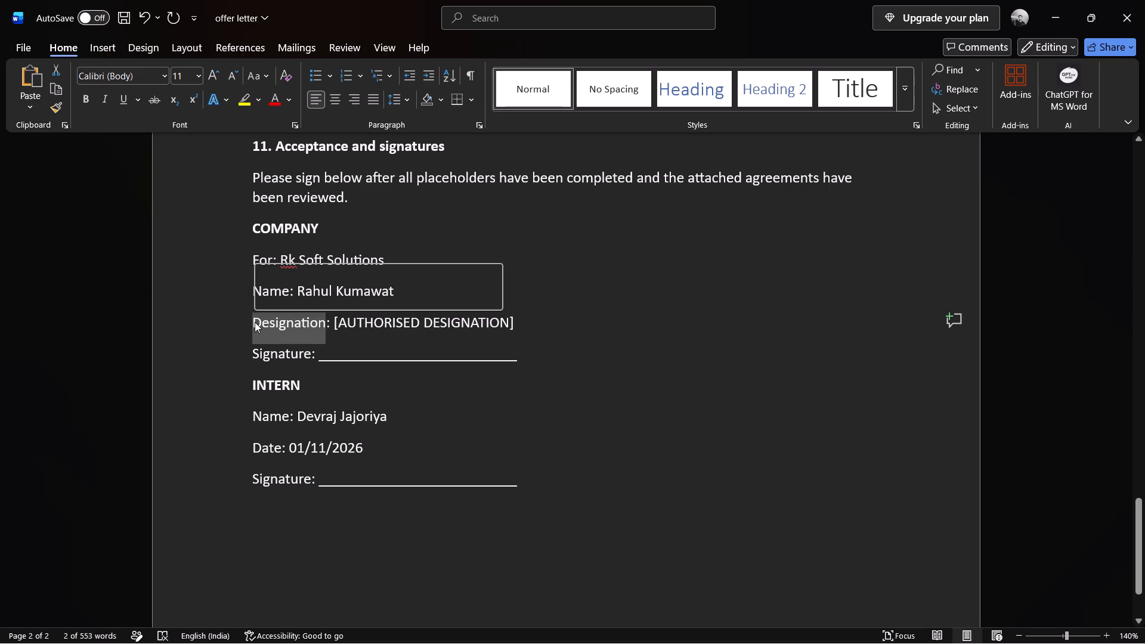
key("ctrl+c")
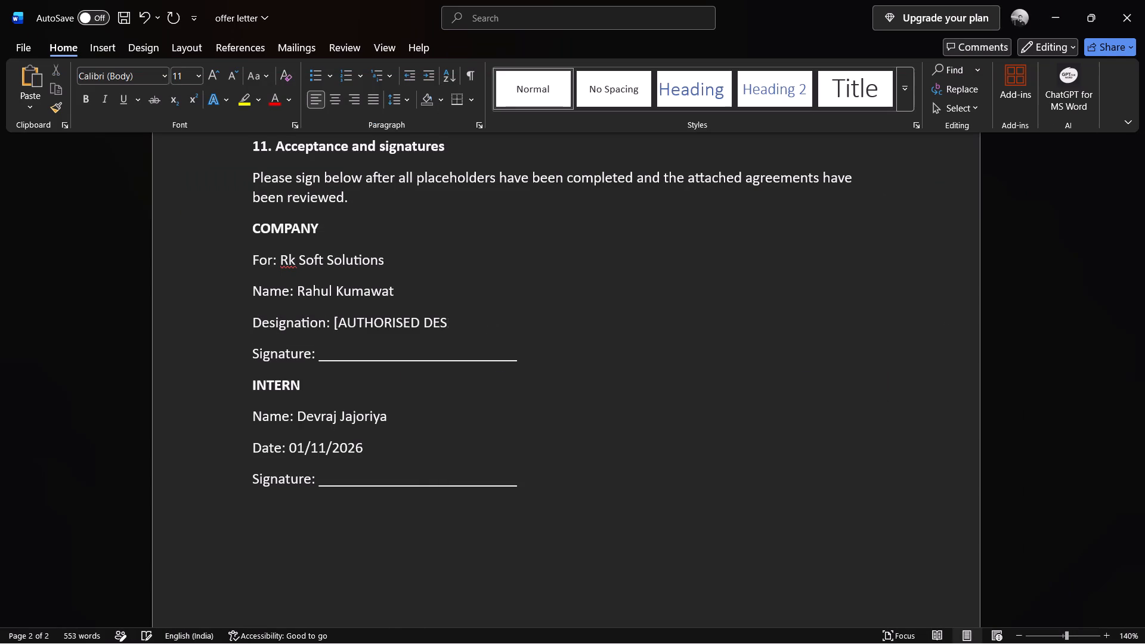
key("BackSpace")
key("BackSpace")
key("BackSpace")
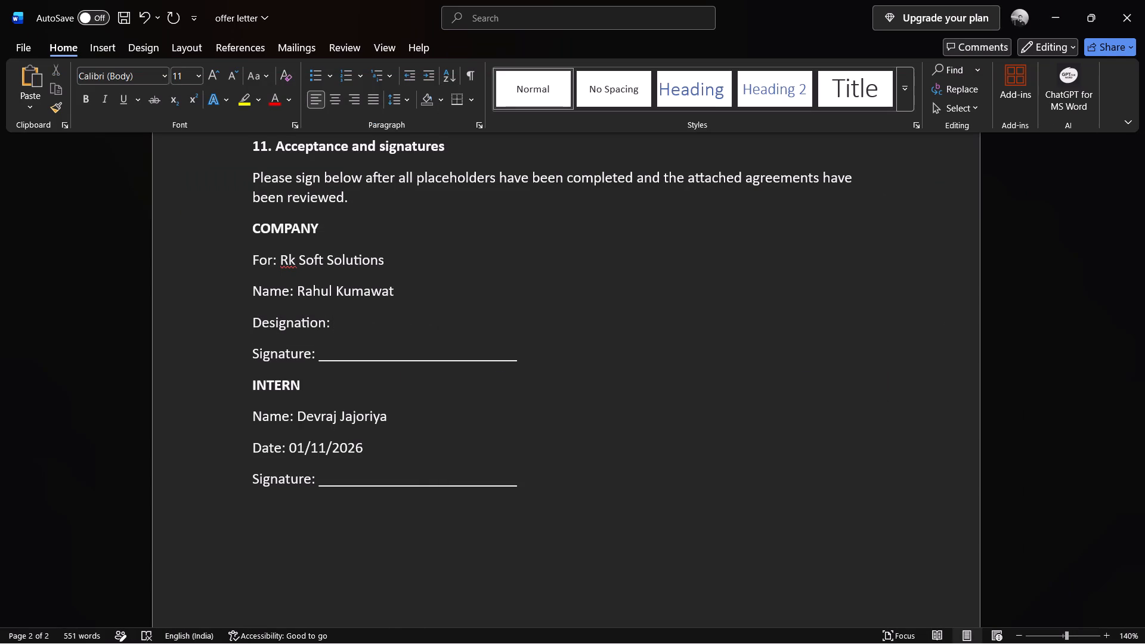
key("ctrl+v")
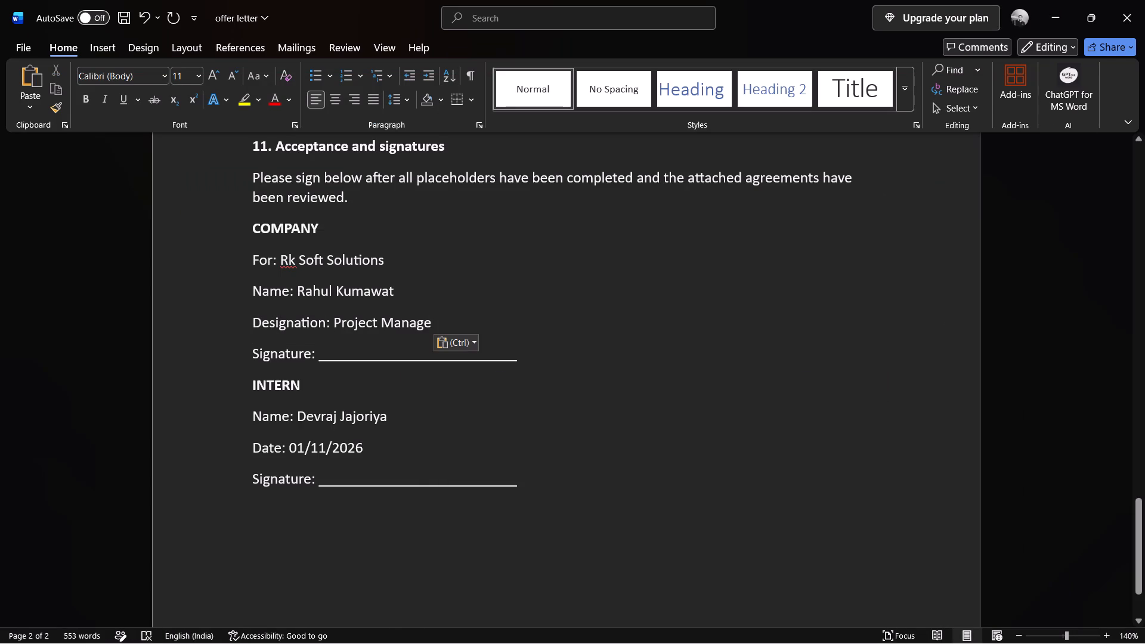
Replace the name on the Name line of the COMPANY signature block with the new signatory's full name.
left_click(392, 288)
key("BackSpace")
key("BackSpace")
key("BackSpace")
key("BackSpace")
key("BackSpace")
key("BackSpace")
key("BackSpace")
key("BackSpace")
key("BackSpace")
key("BackSpace")
key("BackSpace")
key("BackSpace")
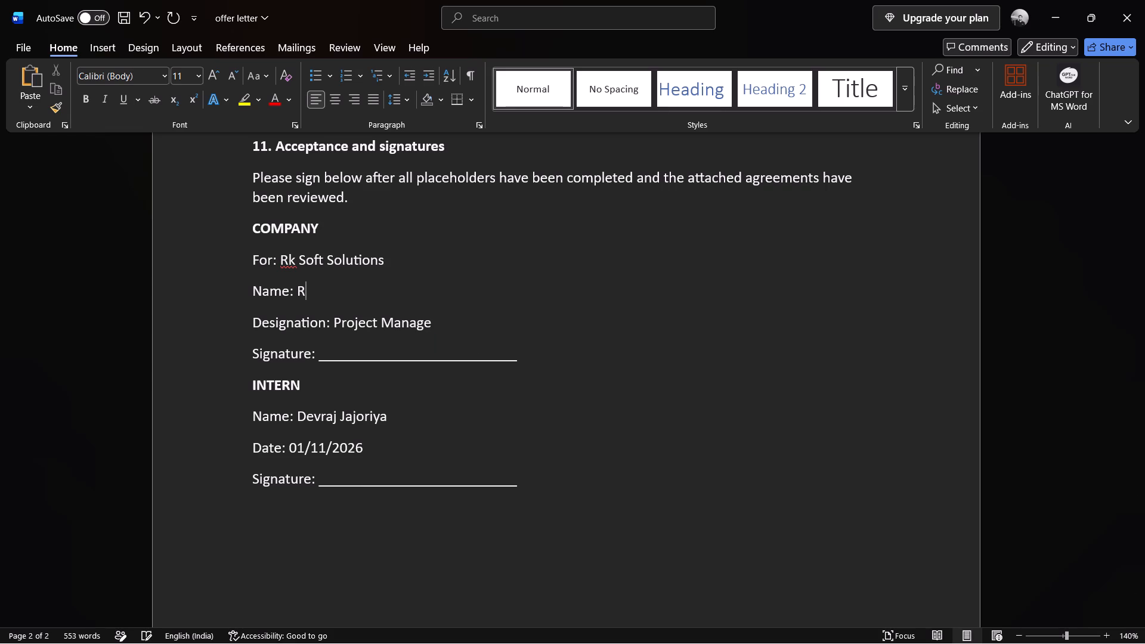
key("BackSpace")
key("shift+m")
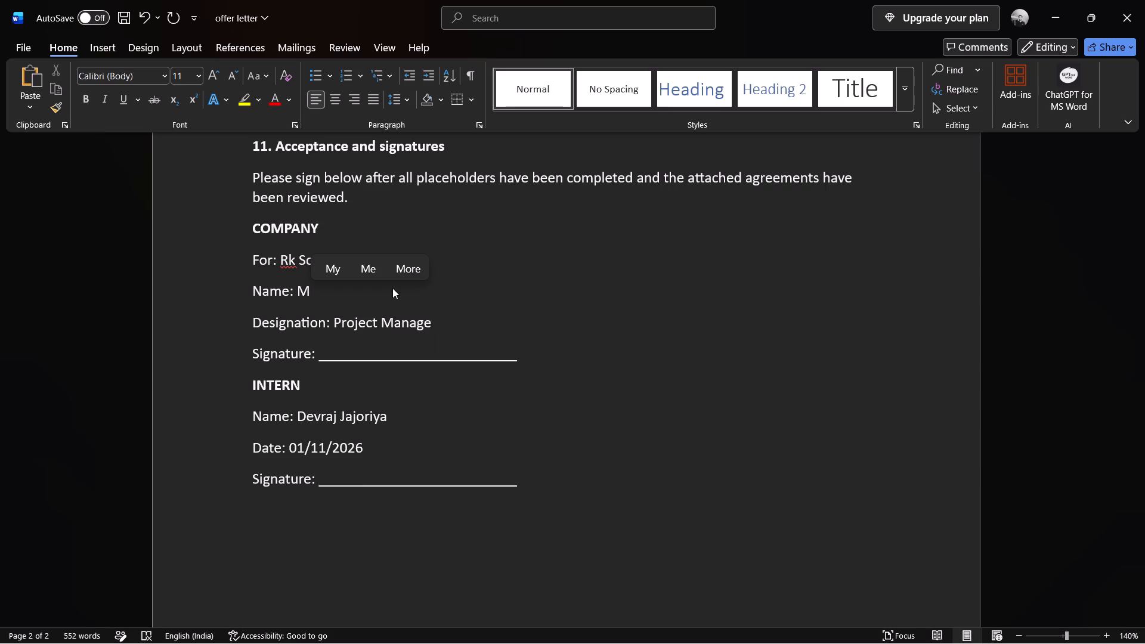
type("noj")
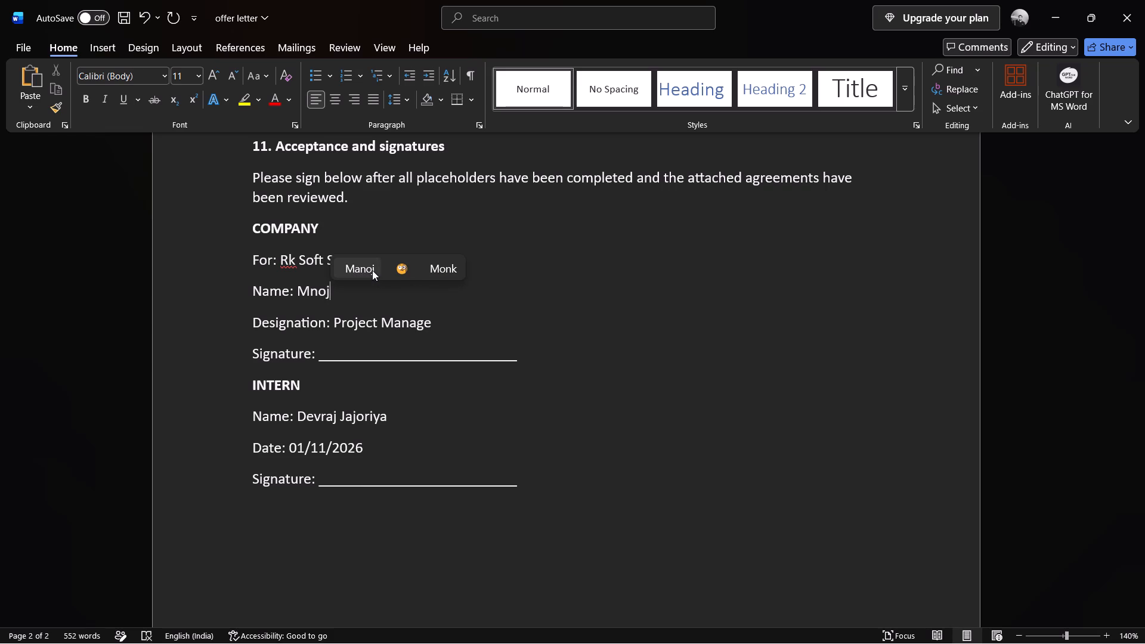
left_click(372, 270)
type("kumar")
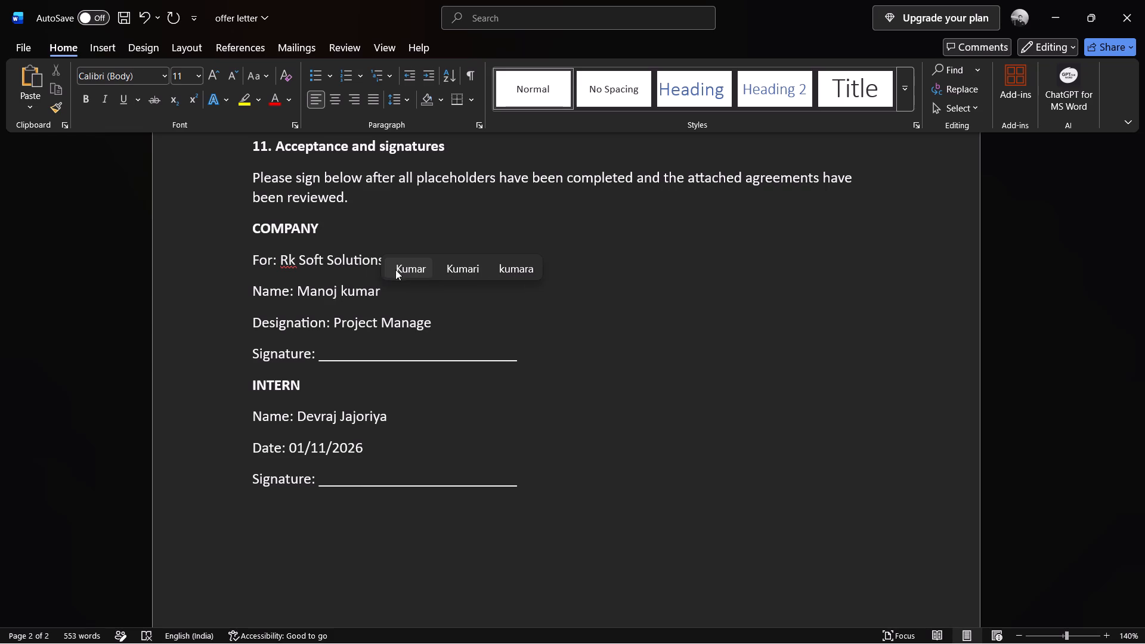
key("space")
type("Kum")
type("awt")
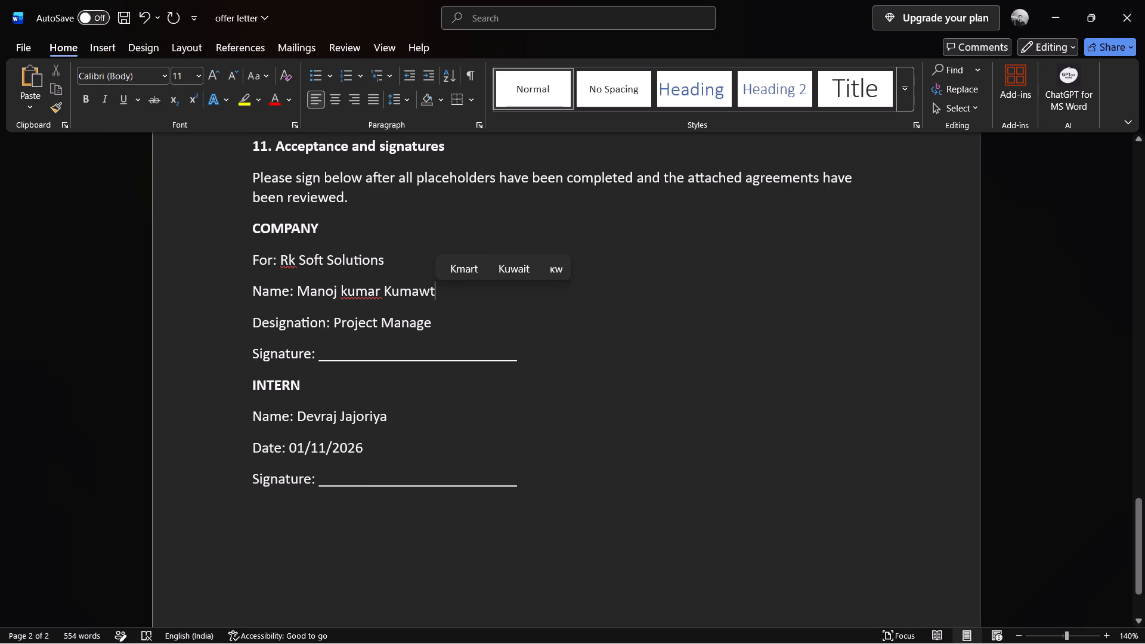
left_click(443, 302)
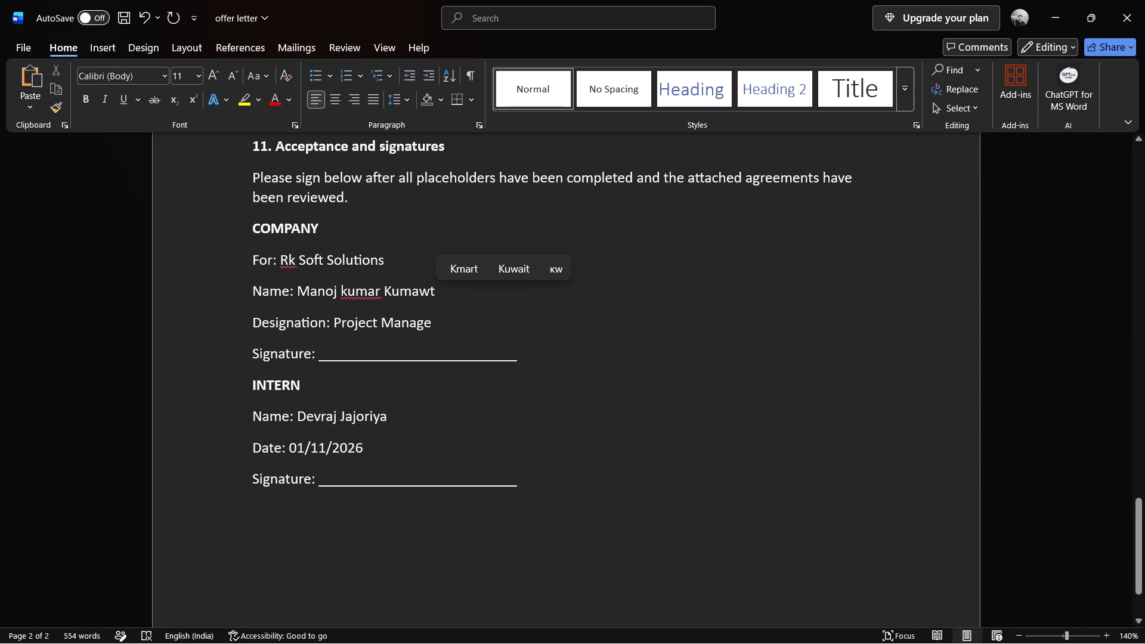
Capitalise the first letter of the company signatory's middle name in the signature block.
left_click(352, 291)
key("Left")
key("BackSpace")
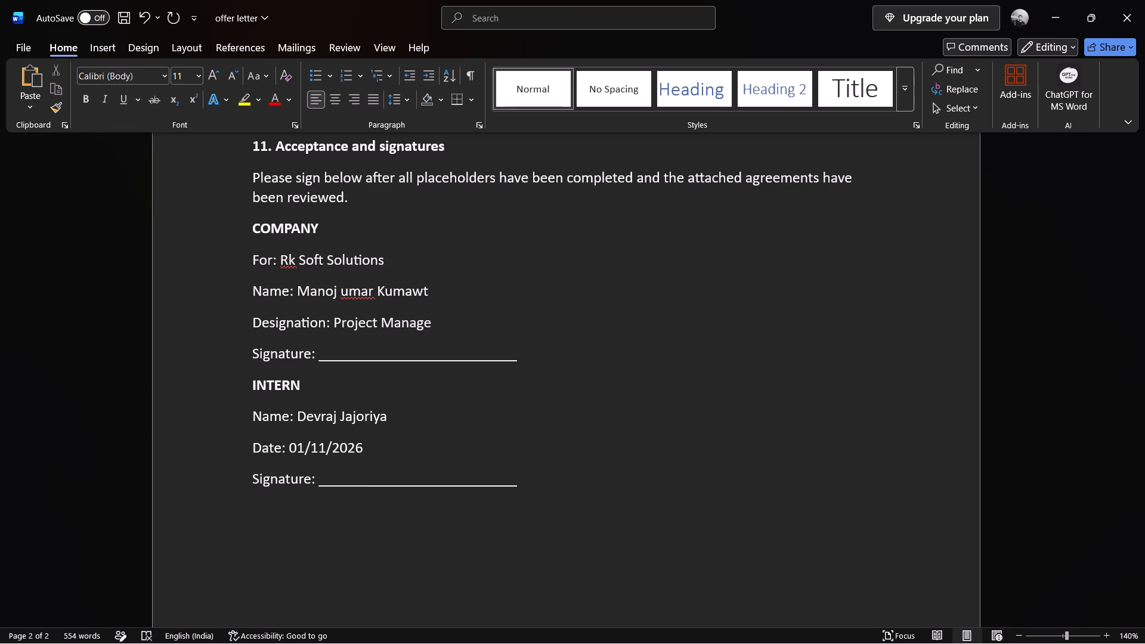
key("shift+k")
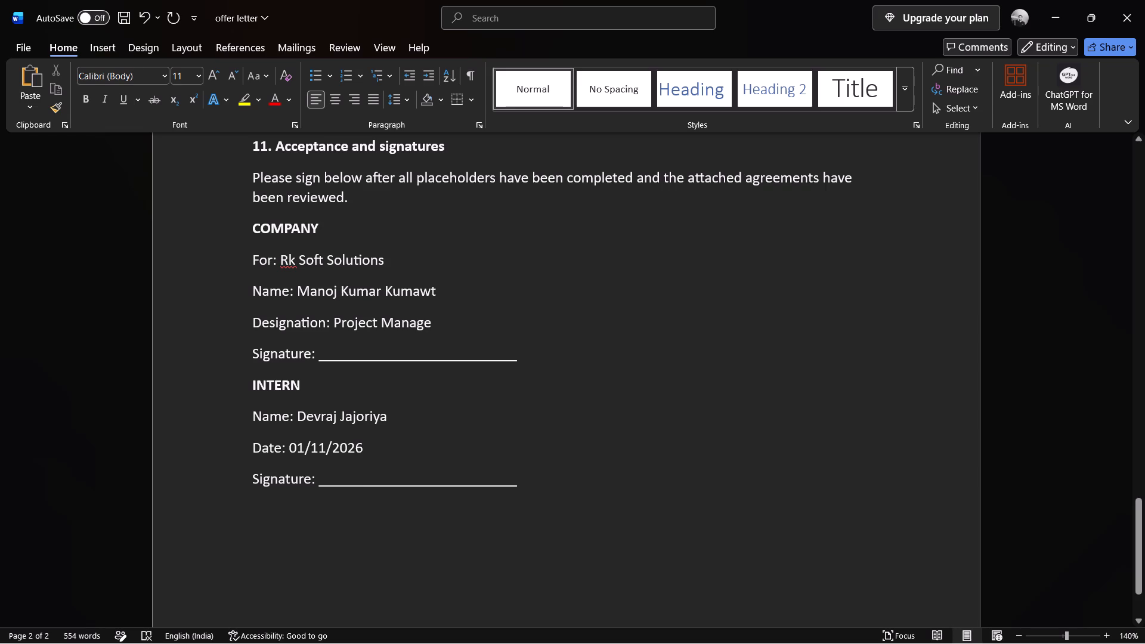
left_click(465, 294)
Review the letter from the signature blocks back up to section 1, checking the reporting, stipend and leave details for remaining placeholders.
scroll(454, 392, "up", 1)
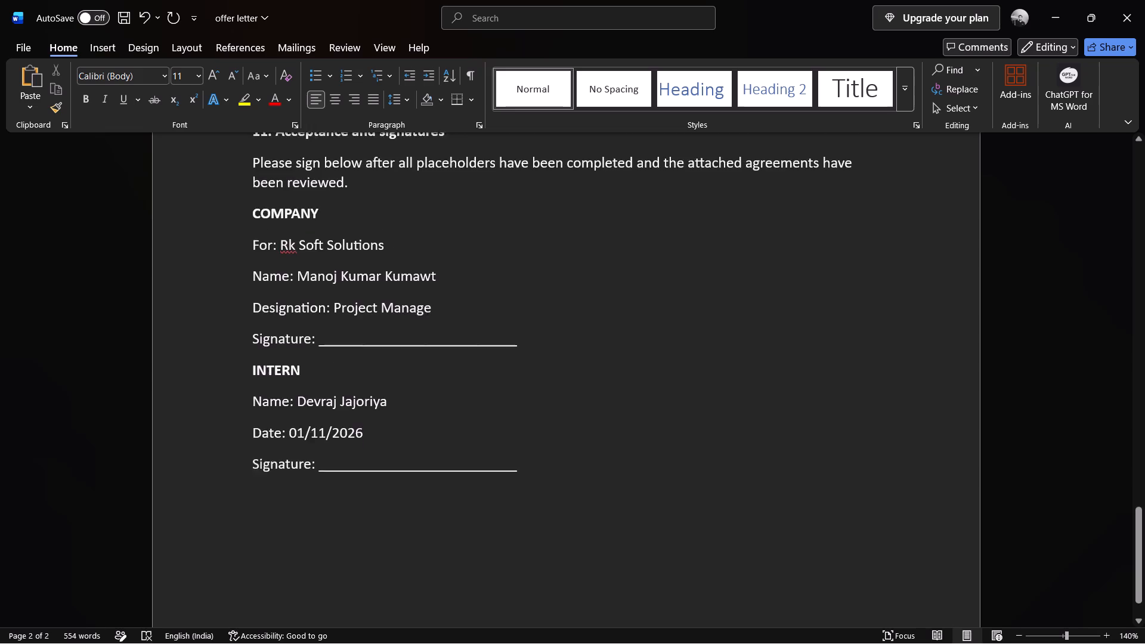
scroll(454, 392, "up", 2)
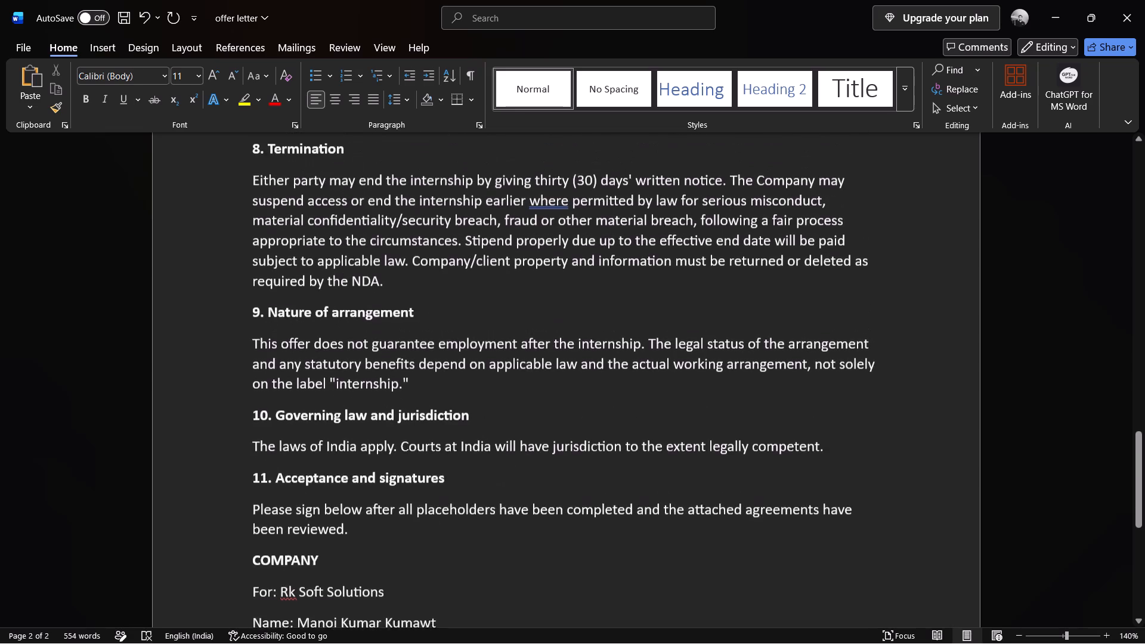
scroll(454, 392, "up", 4)
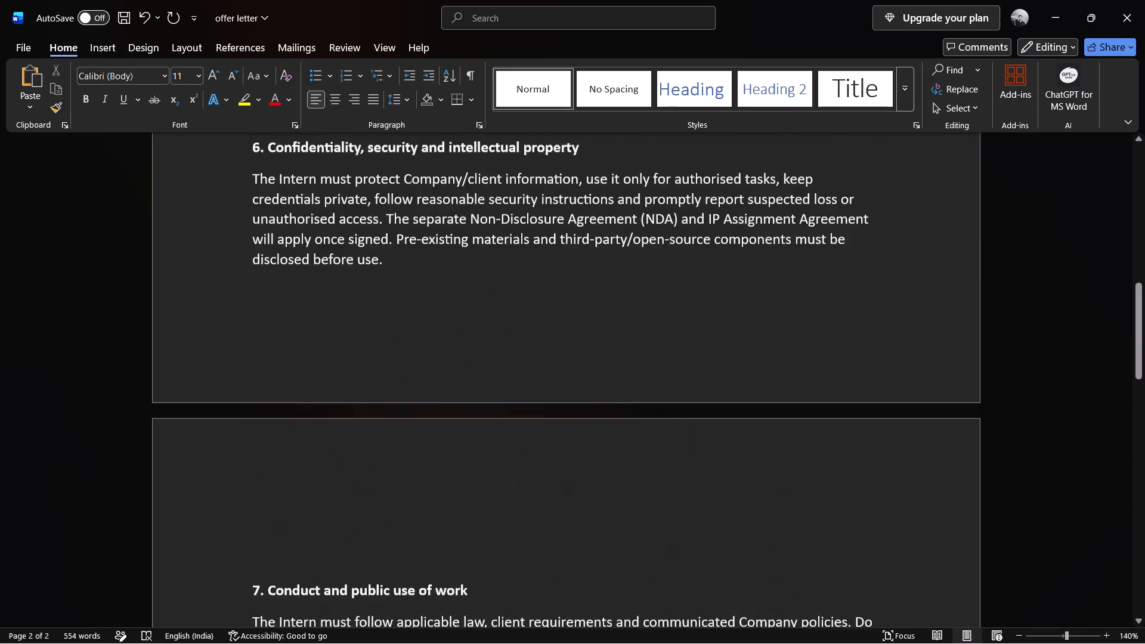
scroll(454, 392, "up", 3)
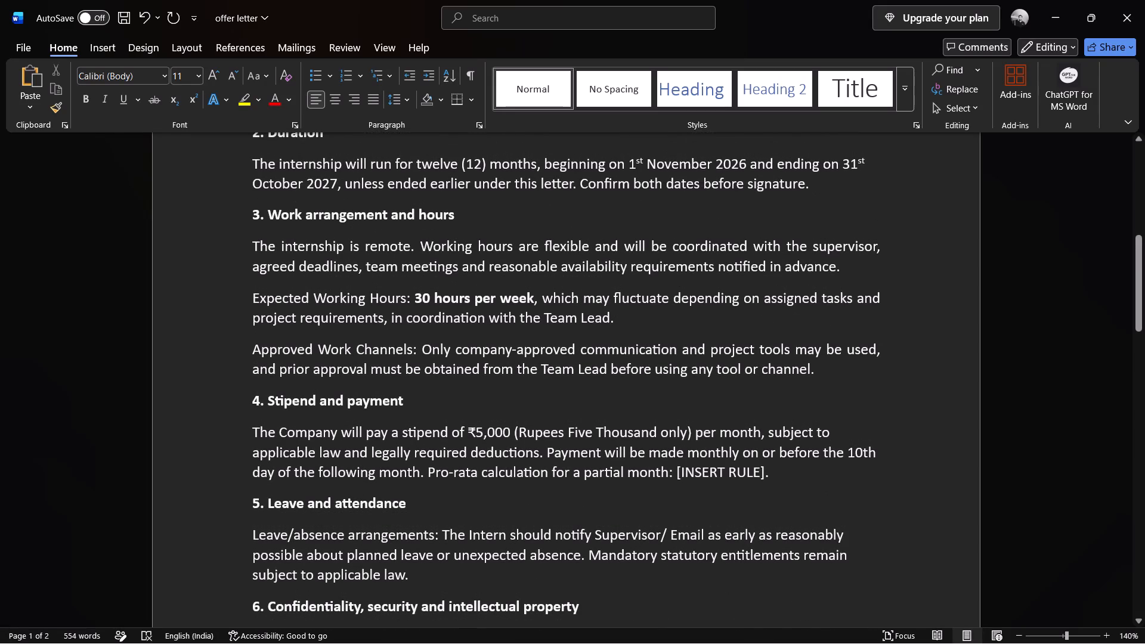
scroll(460, 473, "down", 1)
scroll(460, 473, "up", 1)
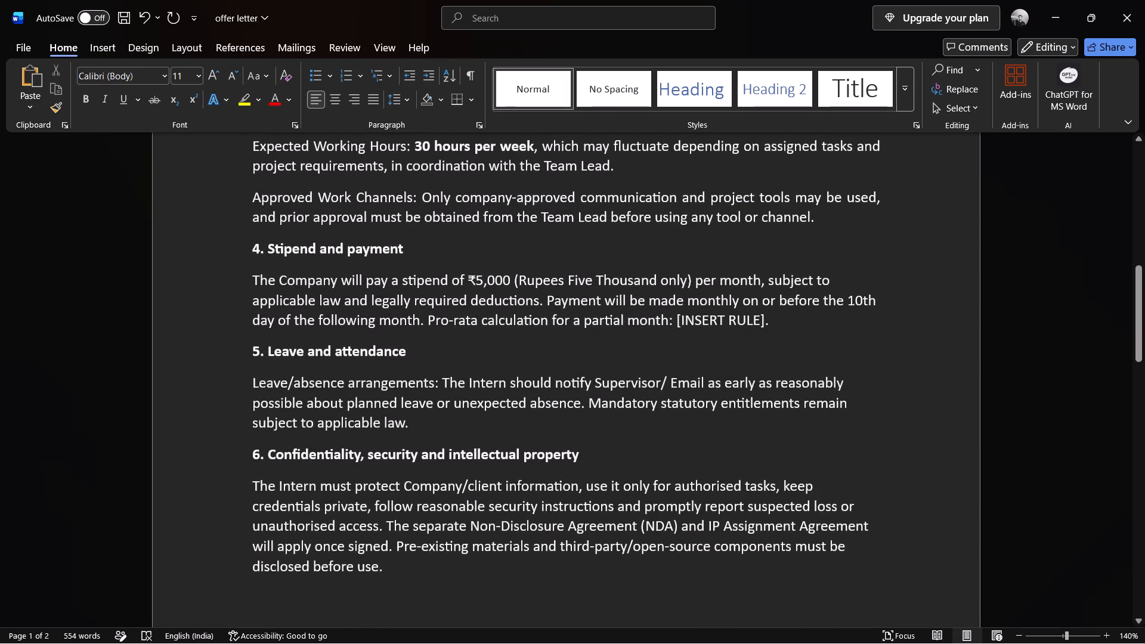
scroll(460, 473, "up", 2)
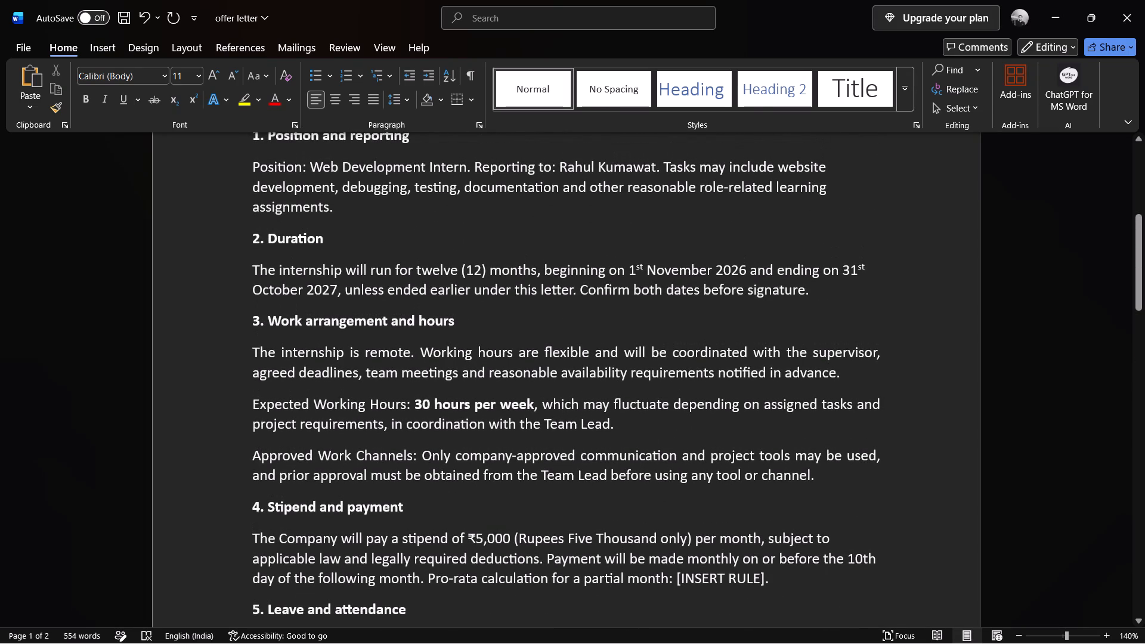
scroll(375, 436, "down", 1)
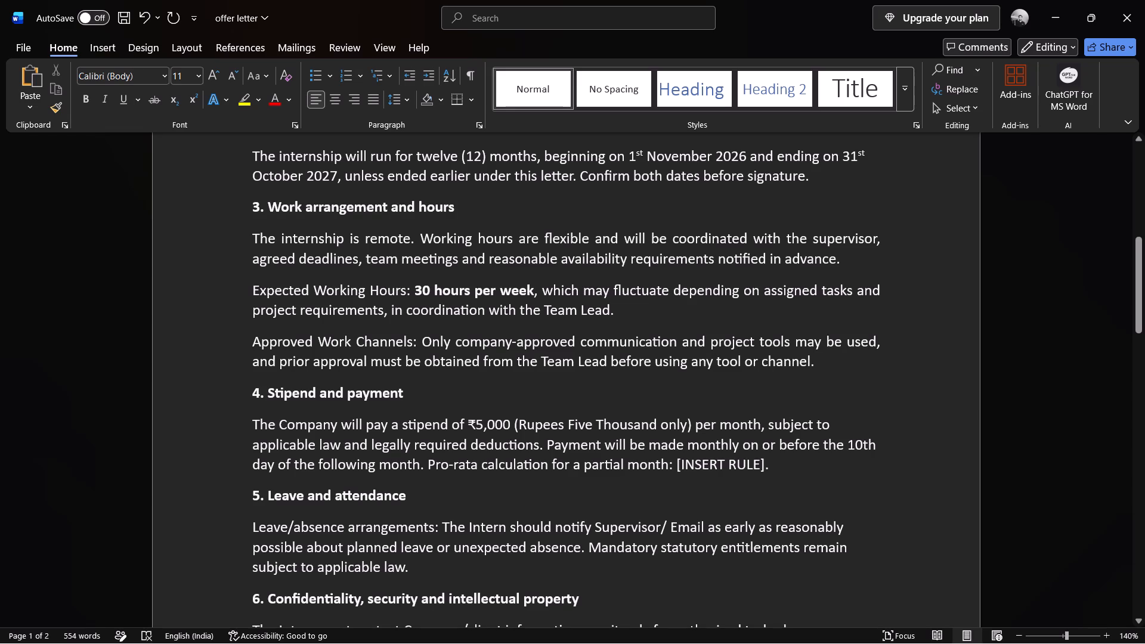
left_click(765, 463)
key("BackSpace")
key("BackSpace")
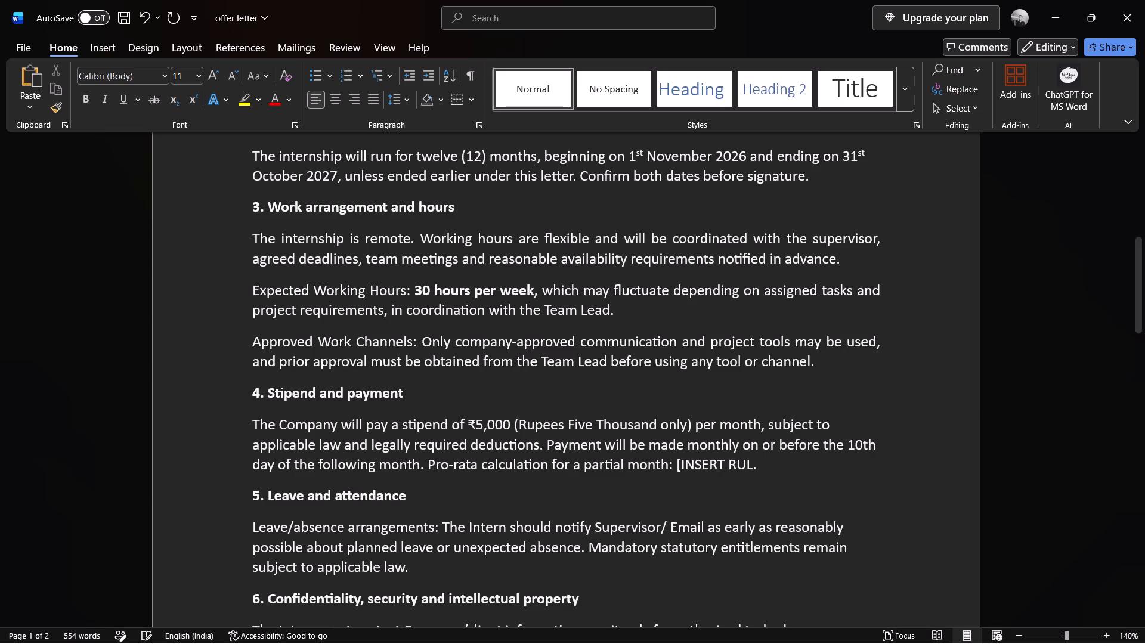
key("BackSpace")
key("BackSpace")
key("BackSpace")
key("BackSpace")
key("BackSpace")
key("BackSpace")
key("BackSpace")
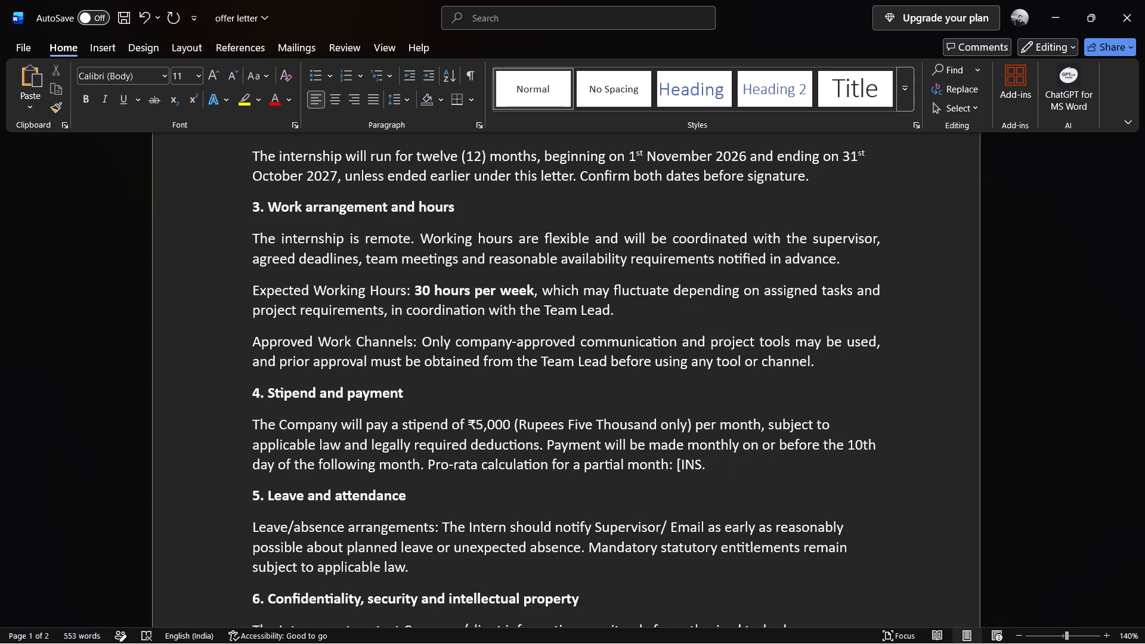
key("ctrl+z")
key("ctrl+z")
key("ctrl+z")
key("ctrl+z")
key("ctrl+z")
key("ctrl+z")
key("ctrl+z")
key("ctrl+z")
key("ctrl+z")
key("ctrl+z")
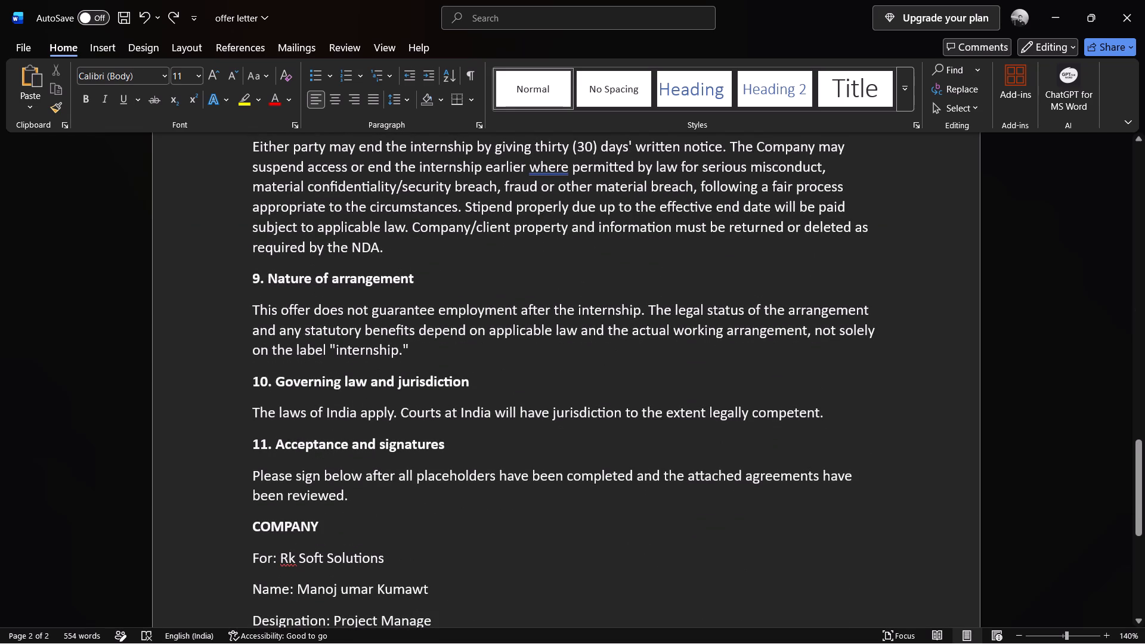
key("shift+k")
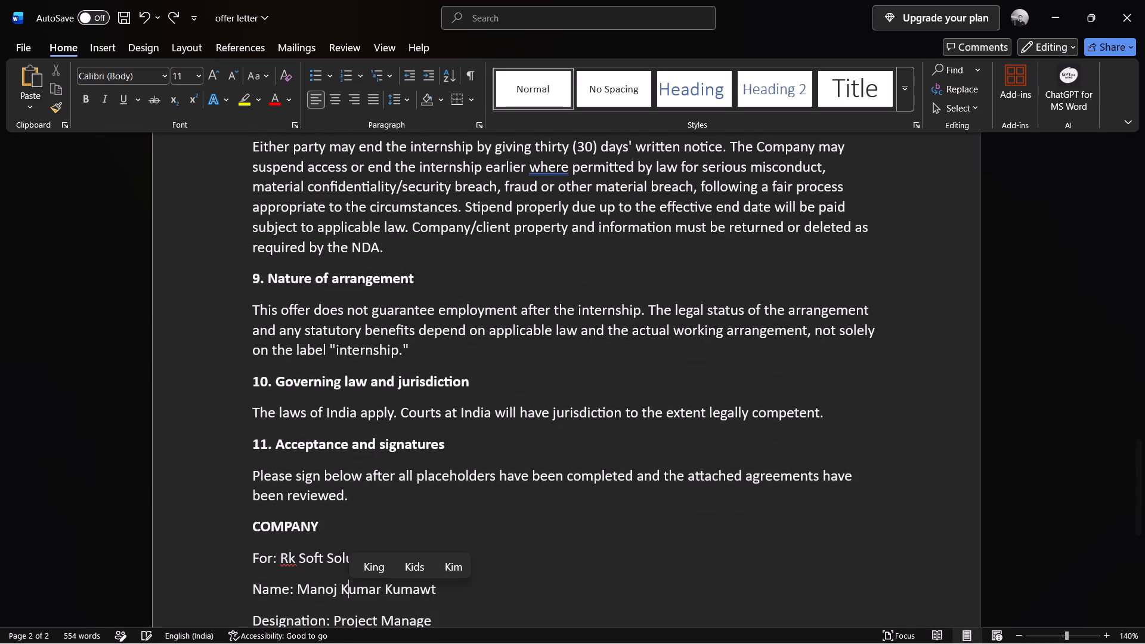
scroll(552, 342, "up", 3)
scroll(552, 342, "down", 2)
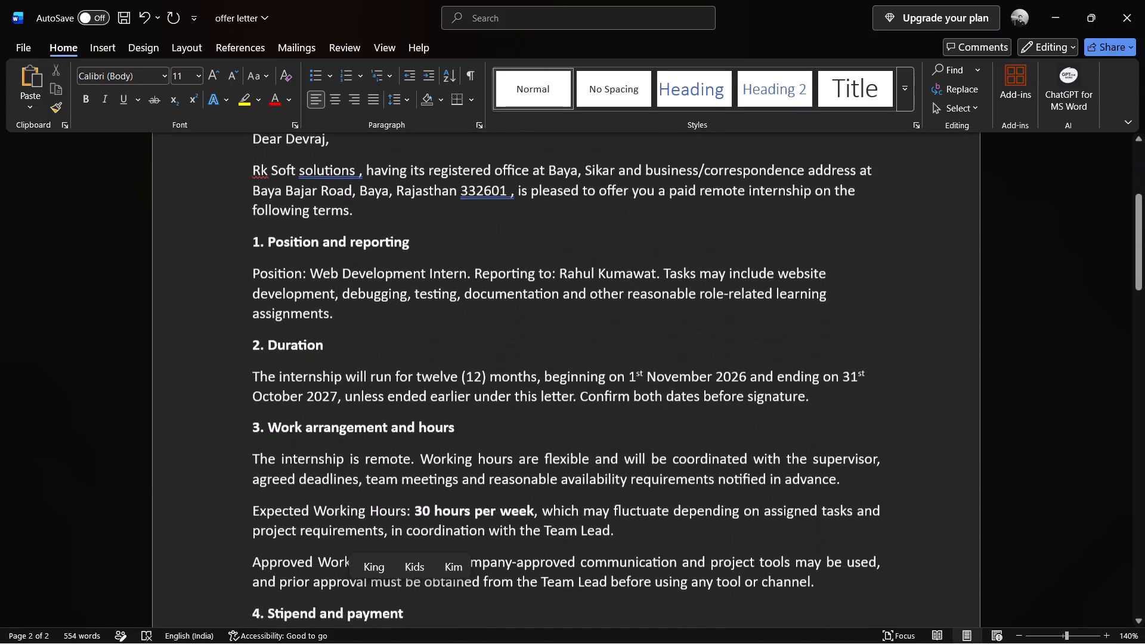
scroll(452, 411, "down", 1)
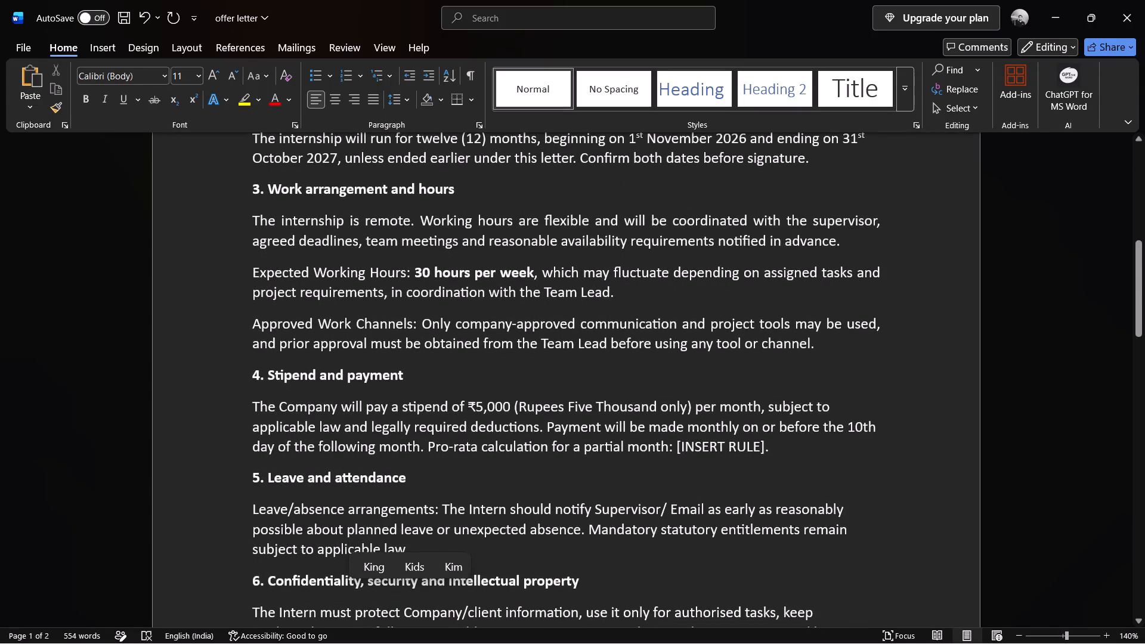
left_click_drag(256, 404, 734, 446)
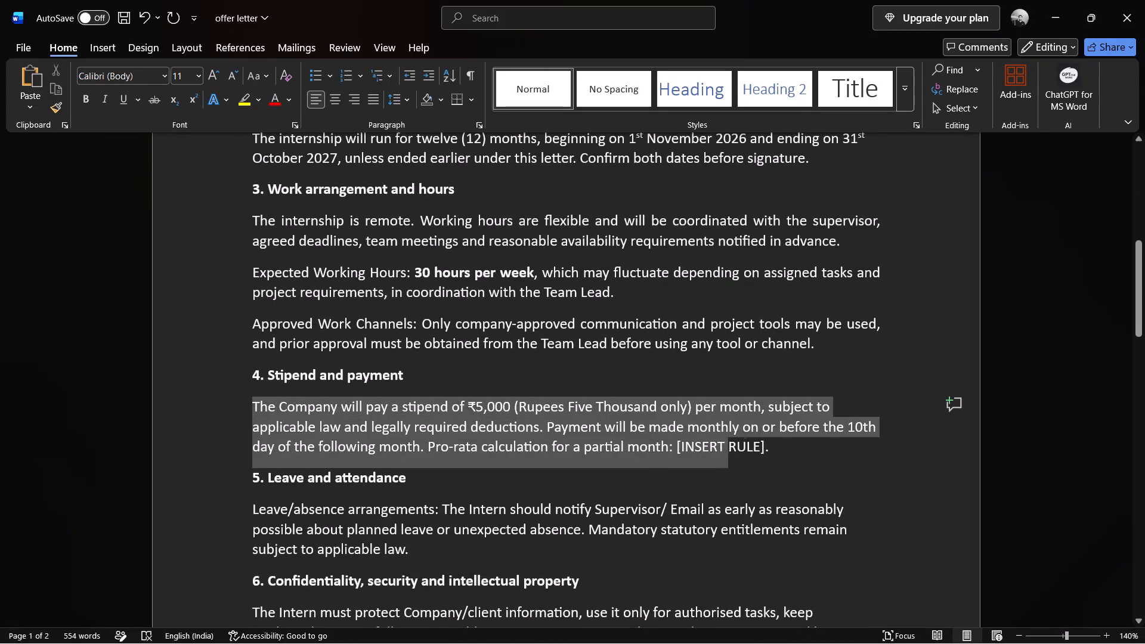
left_click_drag(734, 446, 767, 440)
key("ctrl+c")
key("ctrl+c")
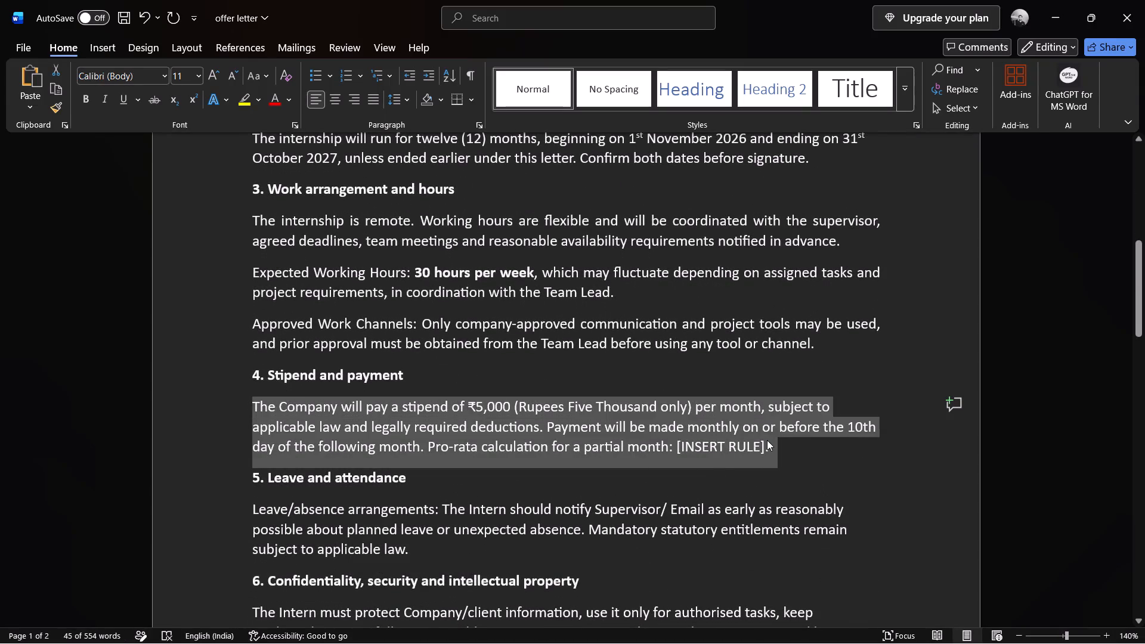
left_click(695, 632)
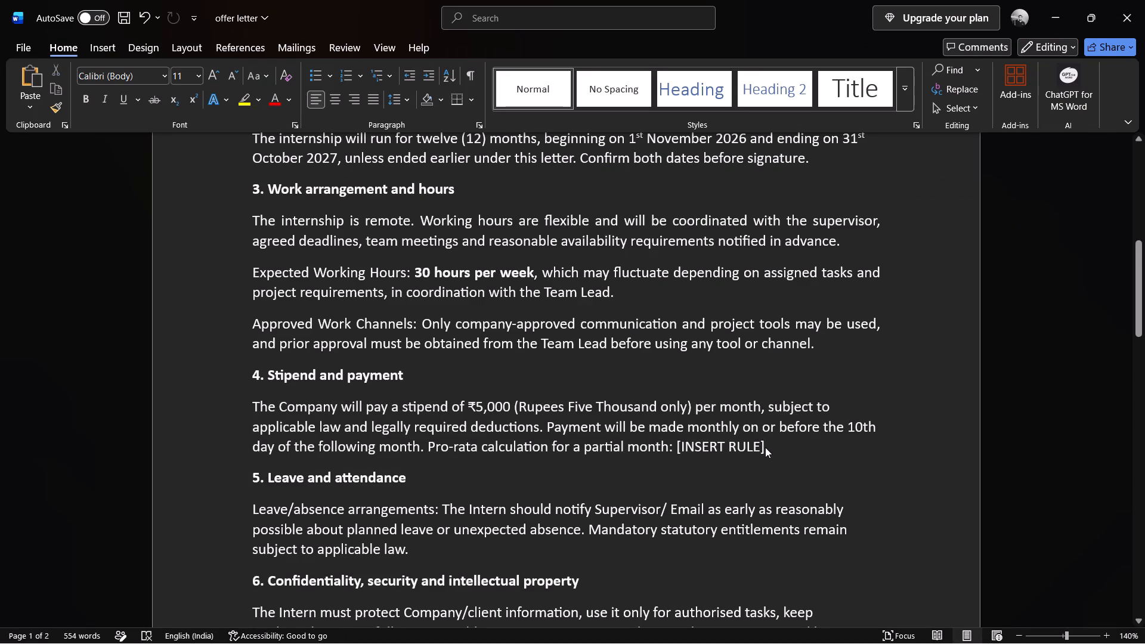
key("BackSpace")
key("BackSpace")
key("BackSpace")
key("BackSpace")
key("BackSpace")
key("BackSpace")
key("BackSpace")
key("BackSpace")
key("BackSpace")
key("BackSpace")
key("BackSpace")
key("BackSpace")
key("BackSpace")
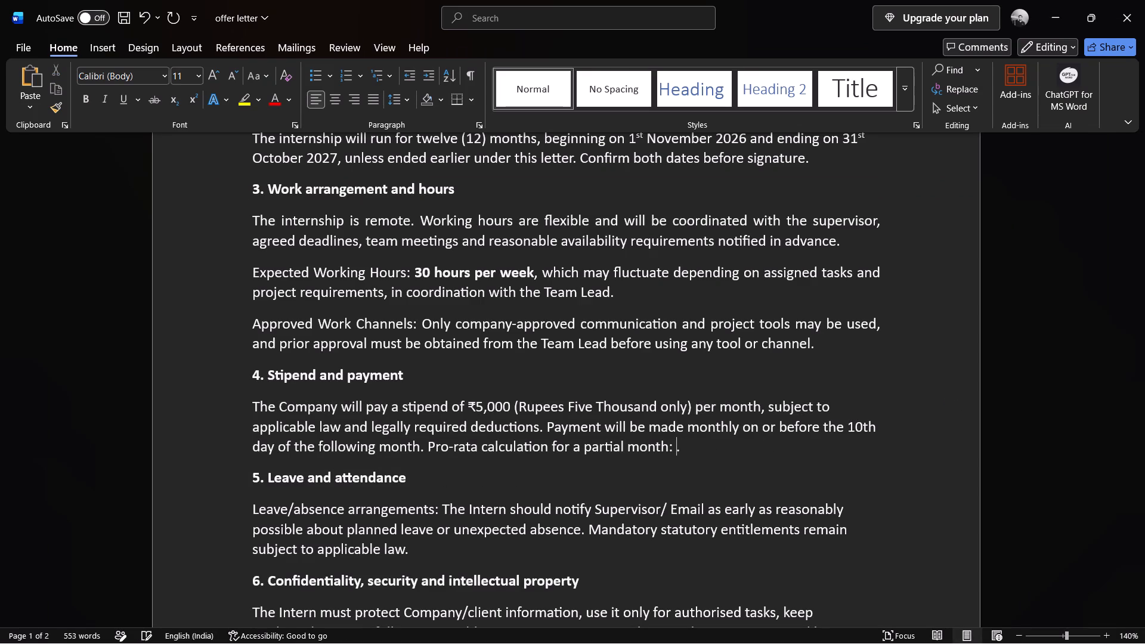
key("ctrl+v")
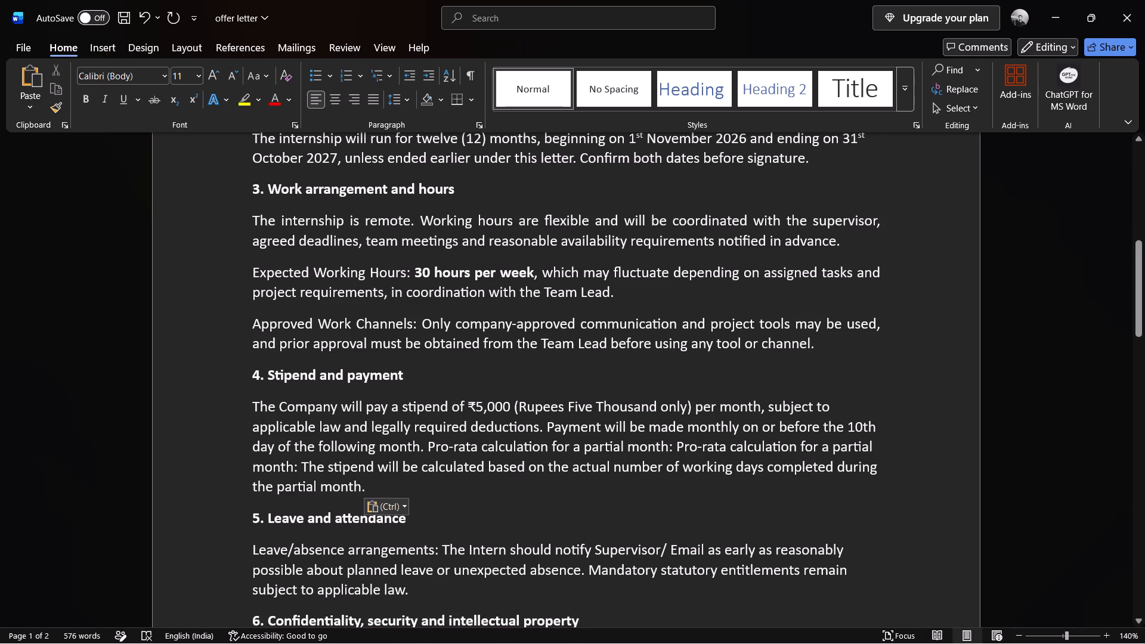
Delete the duplicated "Pro-rata calculation for a partial month:" label and extra space before "The stipend will be calculated" in section 4.
left_click(298, 468)
key("BackSpace")
key("BackSpace")
key("BackSpace")
key("BackSpace")
key("BackSpace")
key("BackSpace")
key("BackSpace")
key("BackSpace")
key("BackSpace")
key("BackSpace")
key("BackSpace")
key("BackSpace")
key("BackSpace")
key("BackSpace")
key("BackSpace")
key("BackSpace")
key("BackSpace")
key("BackSpace")
key("BackSpace")
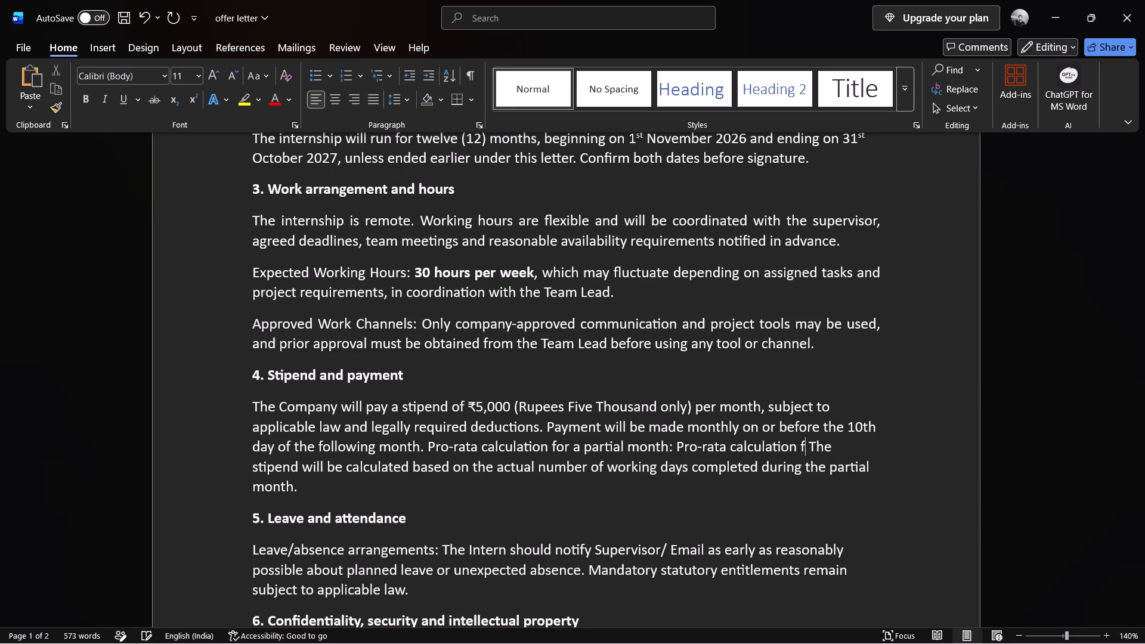
key("BackSpace")
key("BackSpace")
key("BackSpace")
key("BackSpace")
key("BackSpace")
key("BackSpace")
key("BackSpace")
key("BackSpace")
key("BackSpace")
key("BackSpace")
key("BackSpace")
key("BackSpace")
key("BackSpace")
key("BackSpace")
key("BackSpace")
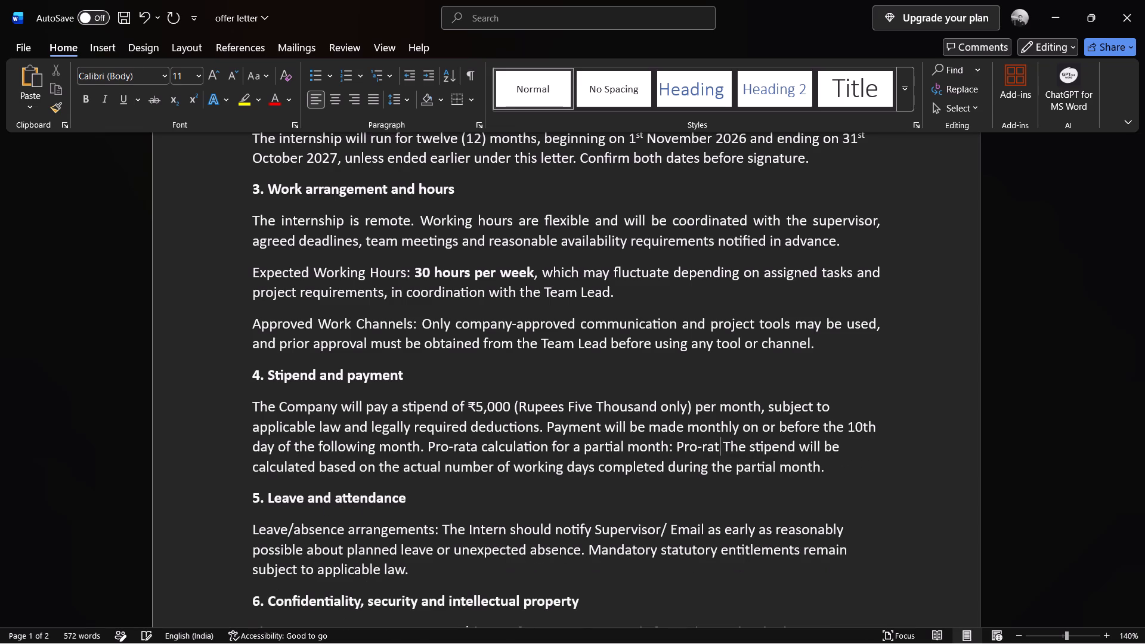
key("BackSpace")
key("BackSpace")
key("BackSpace")
key("BackSpace")
key("BackSpace")
key("BackSpace")
key("BackSpace")
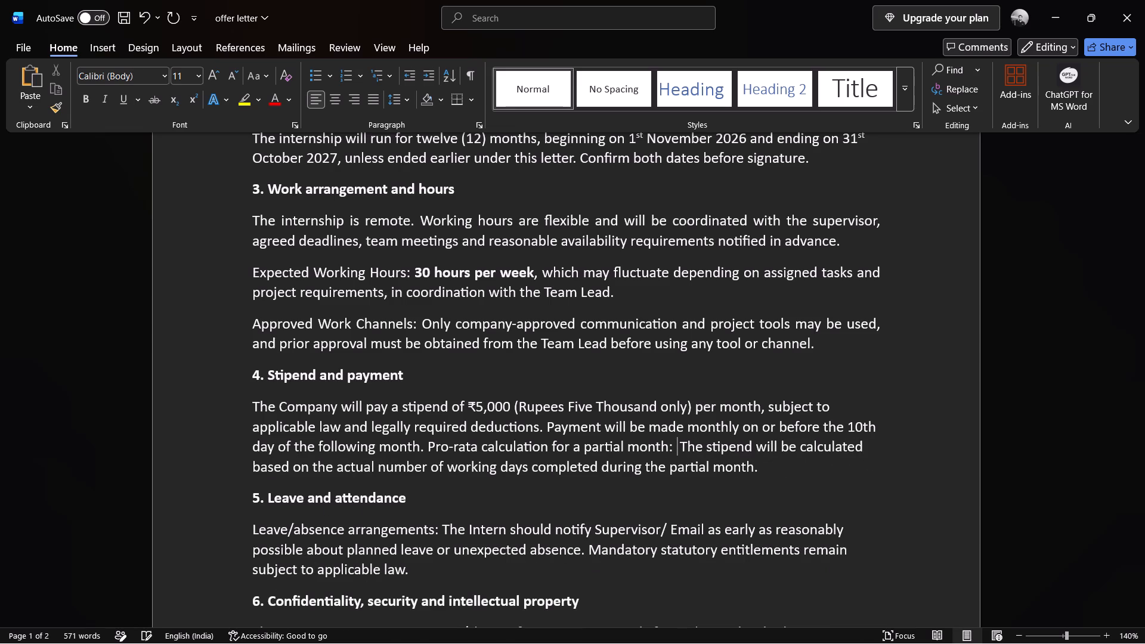
key("BackSpace")
Move the "Pro-rata calculation for a partial month" text in section 4 into its own paragraph.
key("Left")
key("Left")
key("Left")
key("Left")
key("Left")
key("Left")
key("Left")
key("Left")
key("Left")
key("Left")
key("Left")
key("Left")
key("Left")
key("Left")
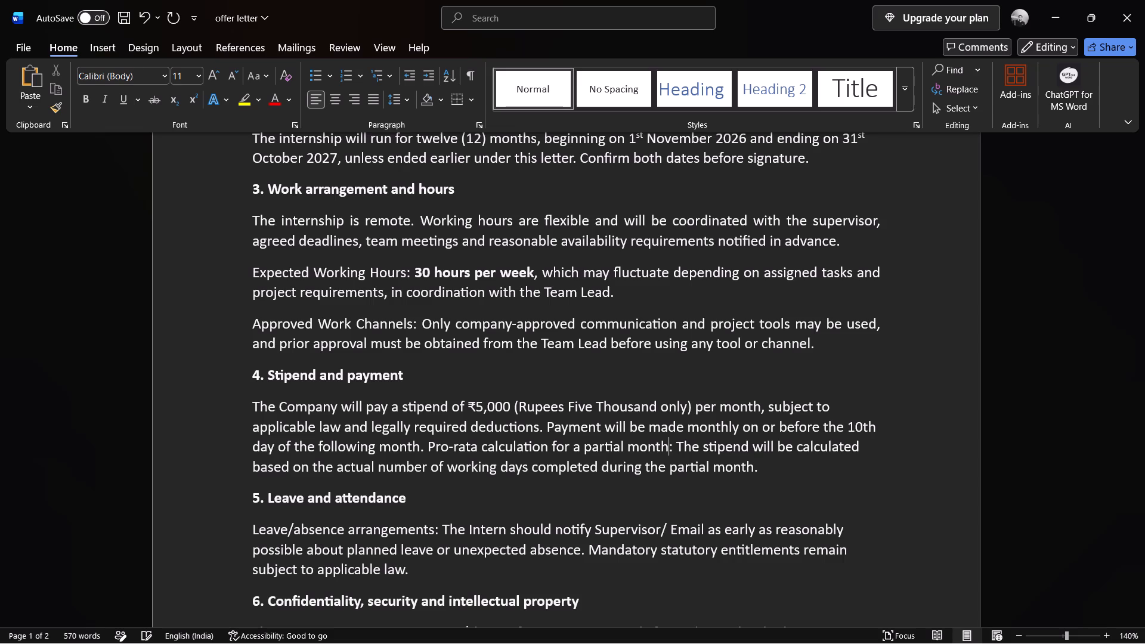
key("Left")
key("Left")
key("Left")
key("Left")
key("Left")
key("Left")
key("Left")
key("Left")
key("Left")
key("Left")
key("Left")
key("Left")
key("Left")
key("Left")
key("Left")
key("Left")
key("Left")
key("Left")
key("Left")
key("Left")
key("Down")
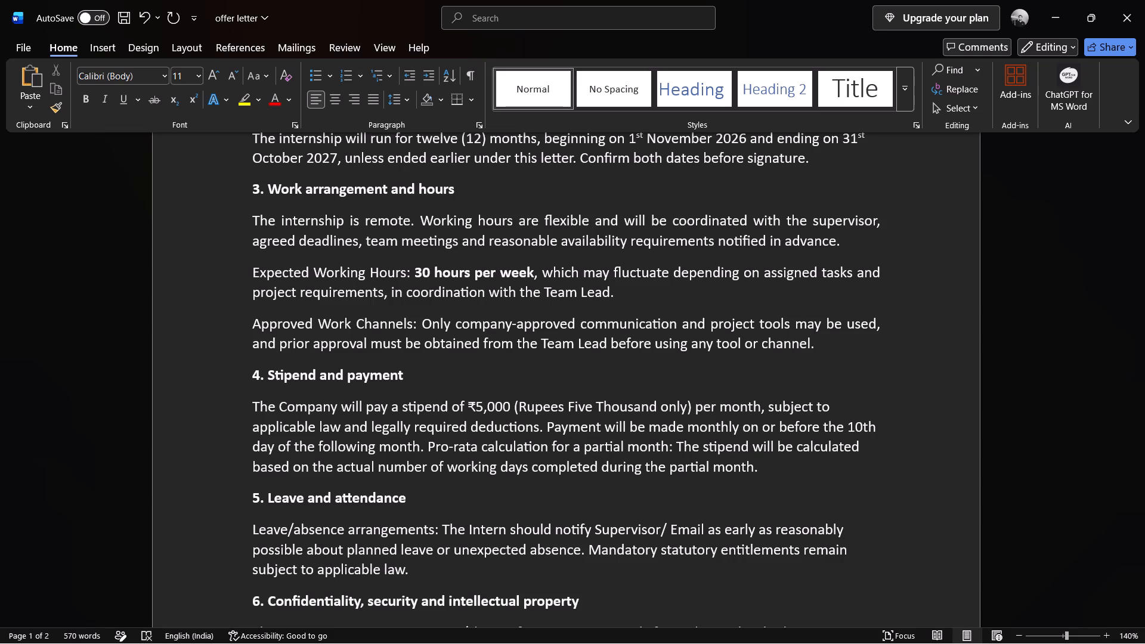
key("Up")
key("Right")
key("Right")
key("Return")
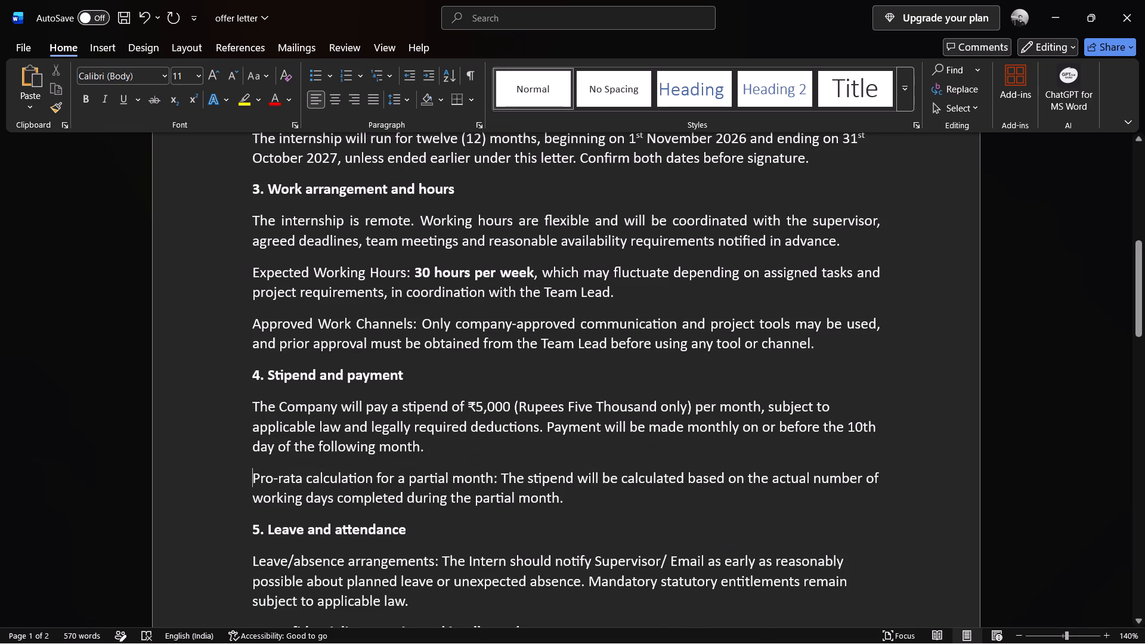
Review the letter from section 4 back up to the date and addressee lines, checking for remaining placeholders.
scroll(300, 410, "up", 1)
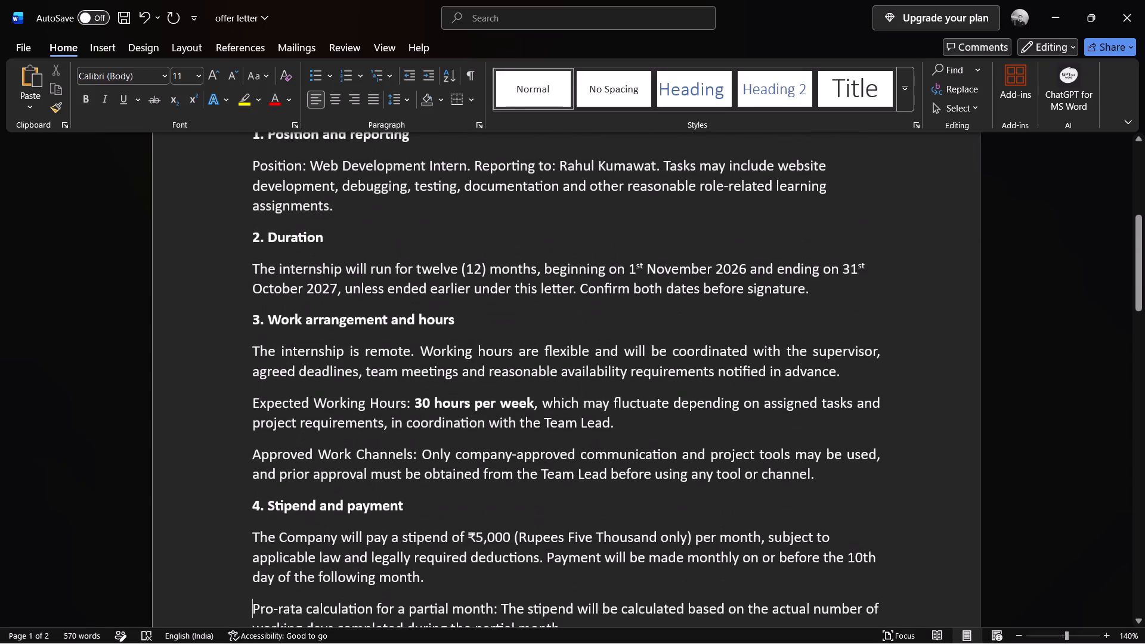
scroll(300, 410, "up", 1)
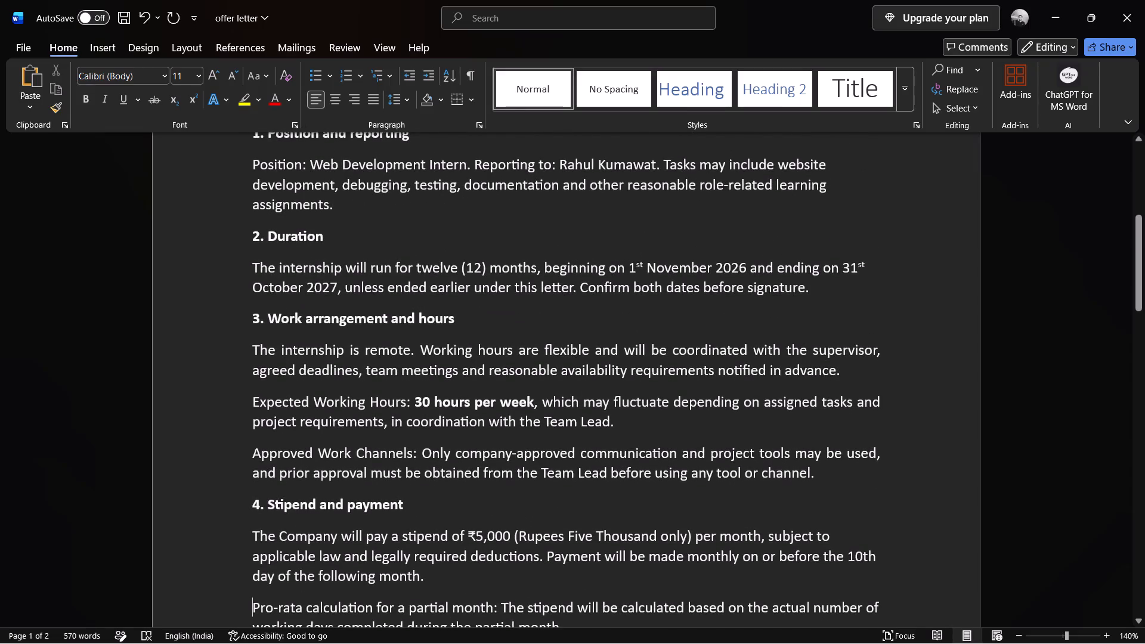
scroll(300, 410, "up", 1)
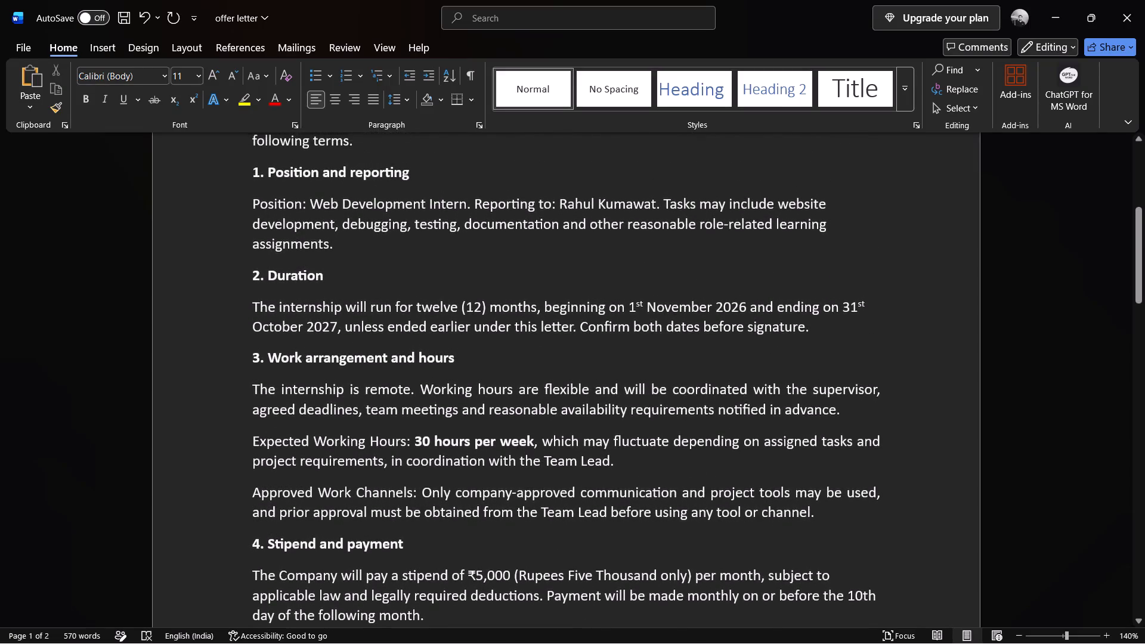
scroll(300, 410, "up", 2)
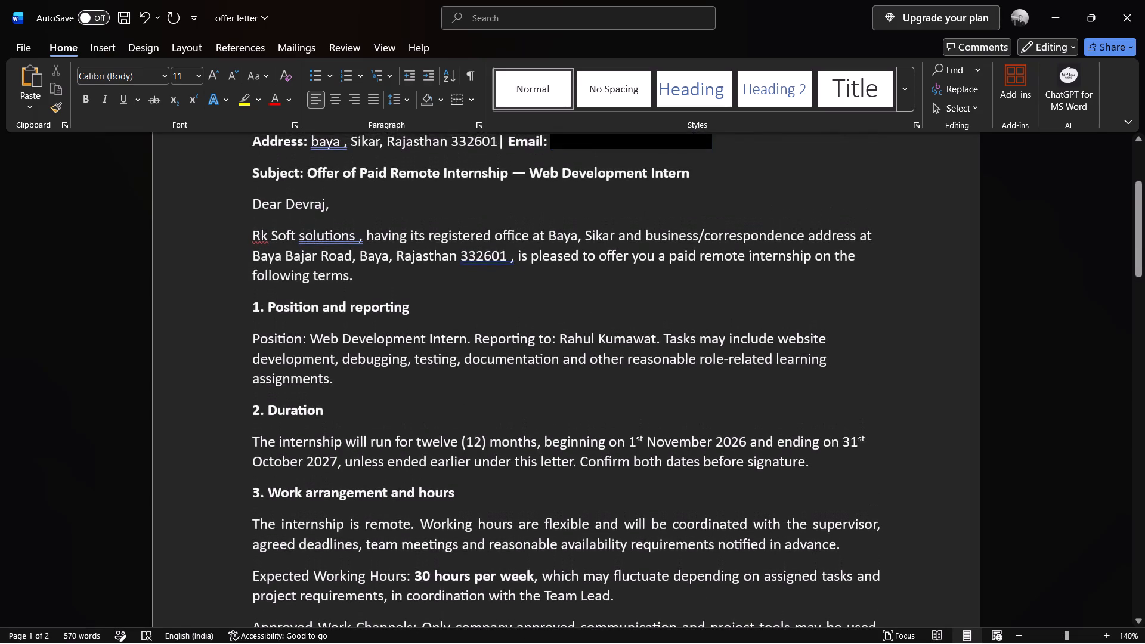
scroll(351, 293, "up", 2)
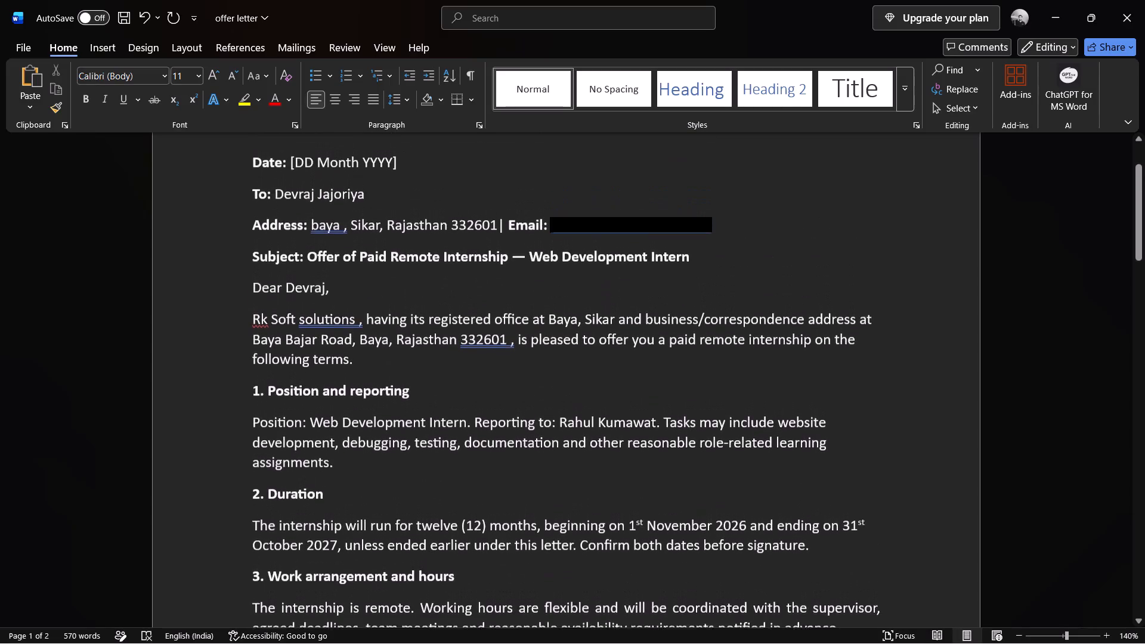
scroll(351, 293, "up", 2)
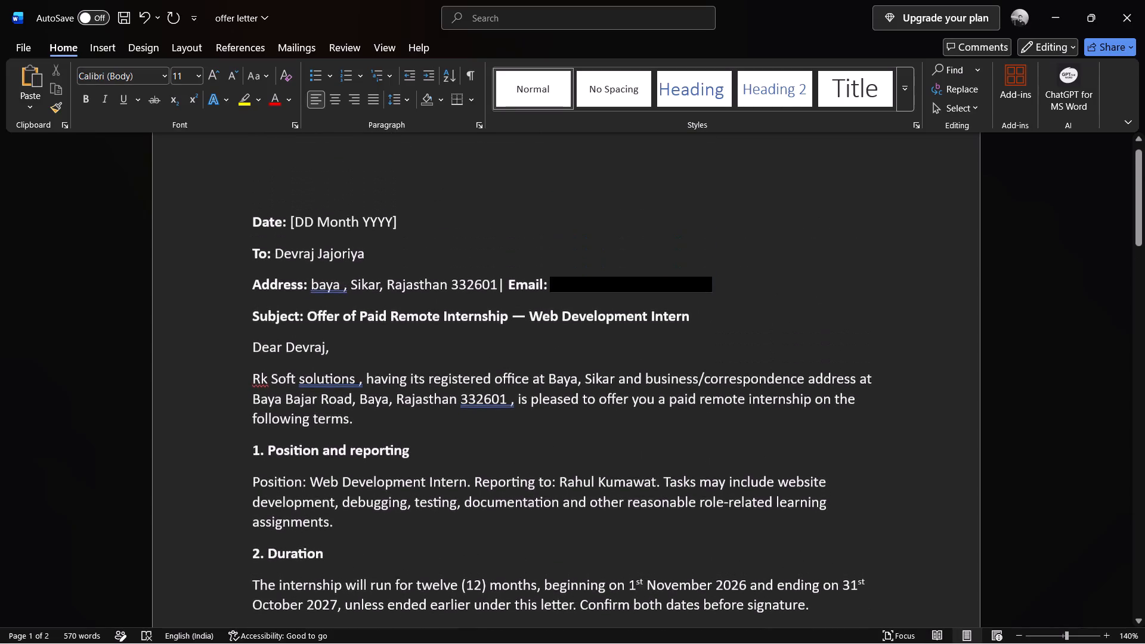
Replace the DD Month YYYY placeholder text inside the brackets on the letter's Date line with 01/11/2026.
scroll(351, 293, "up", 1)
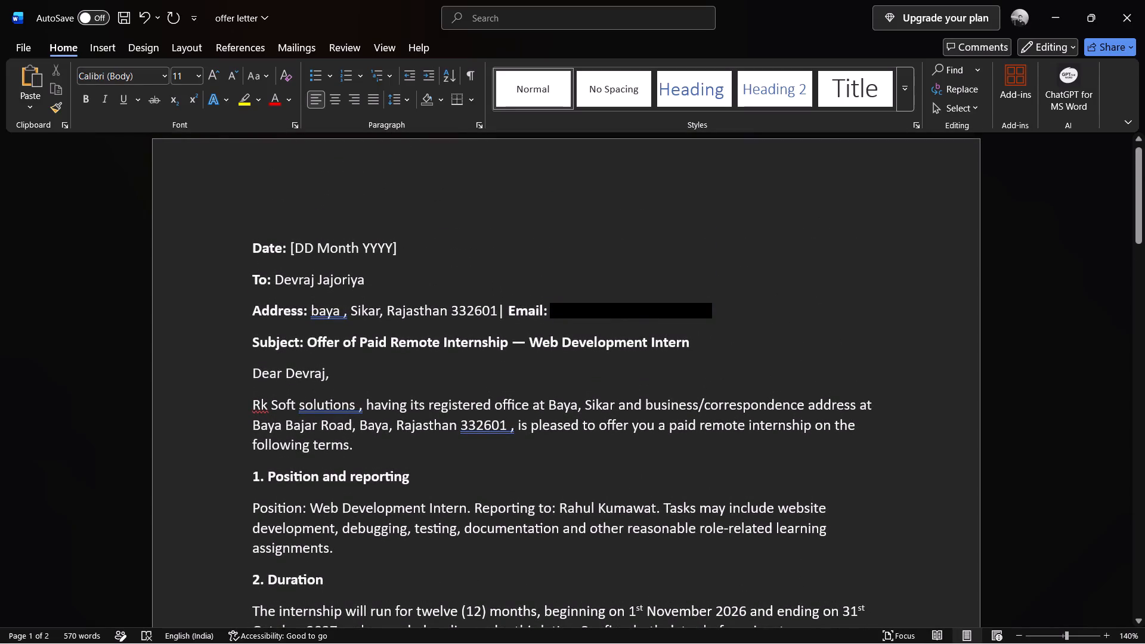
left_click(391, 247)
key("BackSpace")
key("BackSpace")
key("BackSpace")
key("BackSpace")
key("BackSpace")
key("BackSpace")
key("BackSpace")
key("BackSpace")
key("BackSpace")
key("BackSpace")
key("BackSpace")
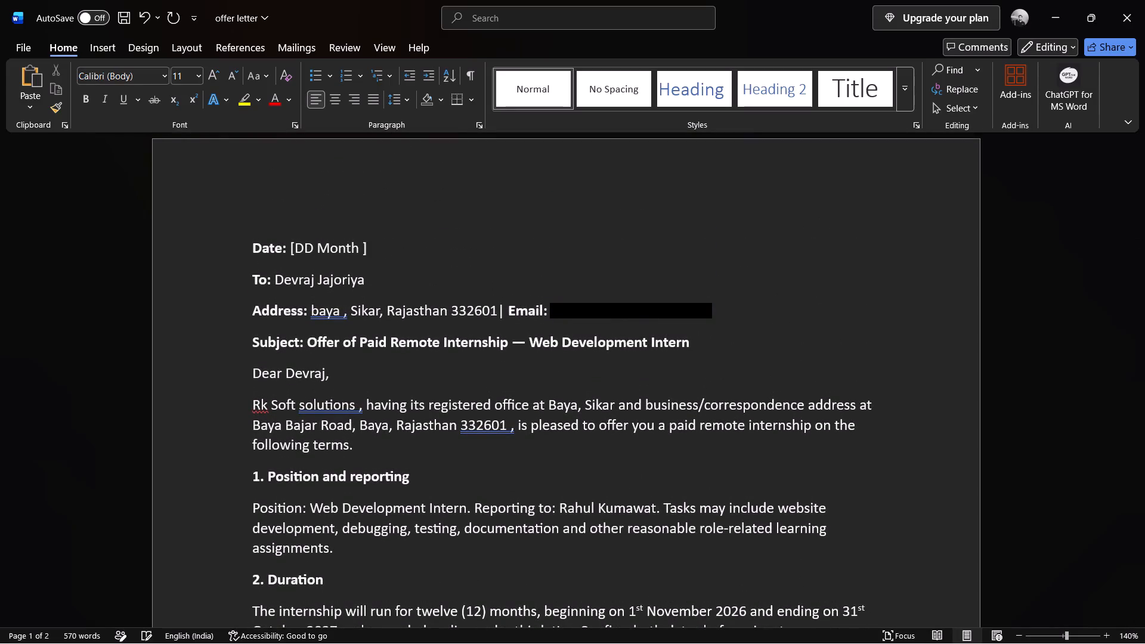
key("BackSpace")
key("BackSpace")
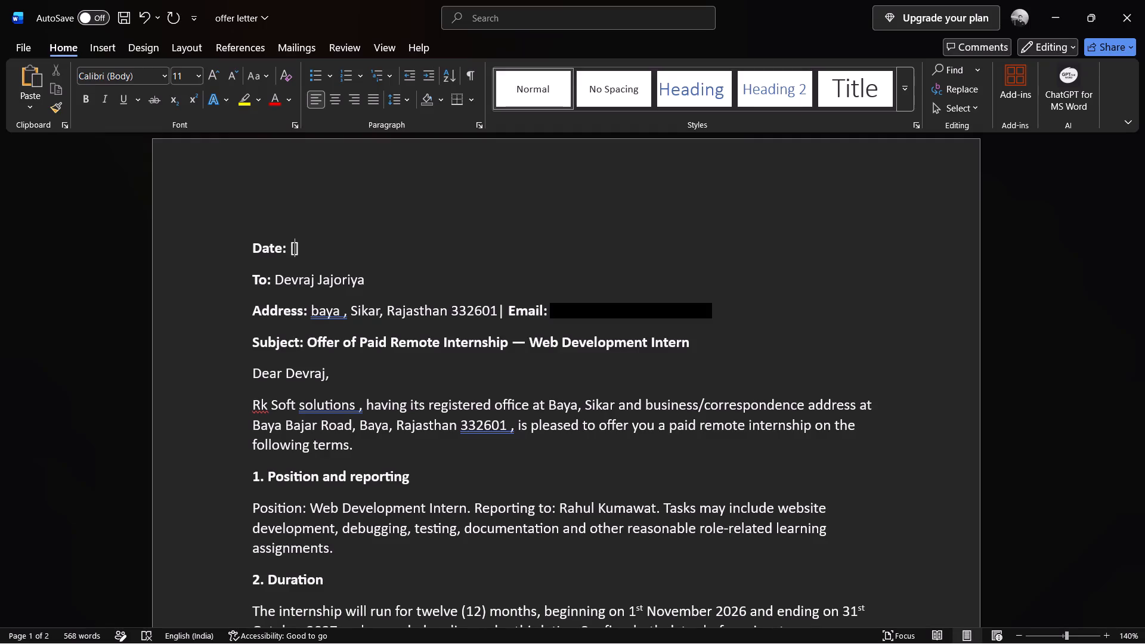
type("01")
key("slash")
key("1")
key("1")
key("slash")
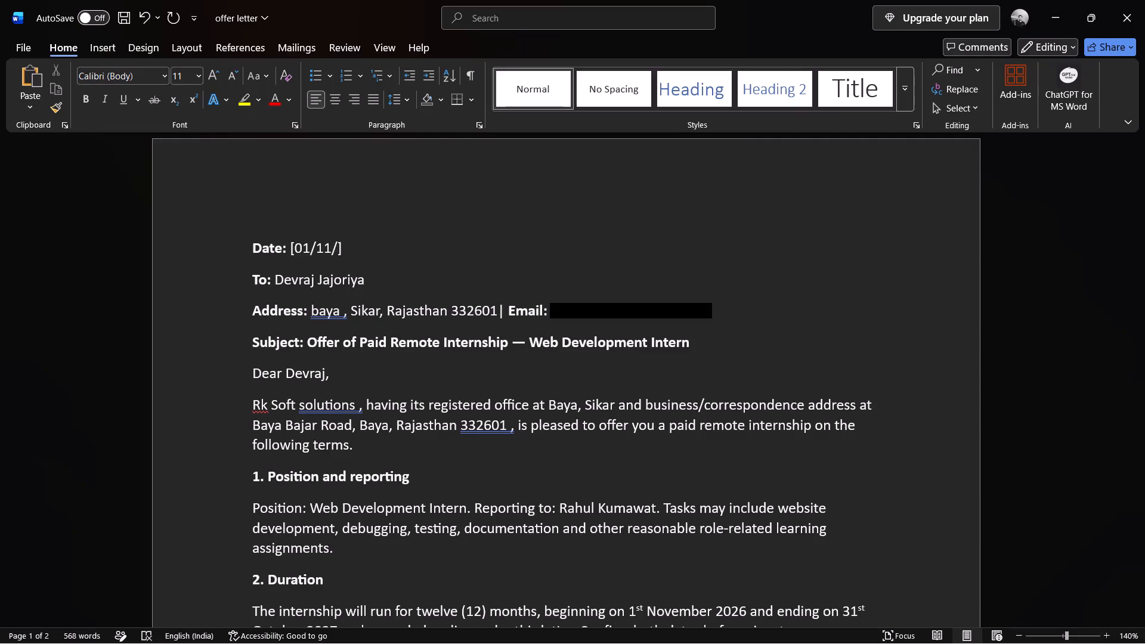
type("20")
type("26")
Remove the square brackets around the date on the letter's Date line.
left_click(432, 253)
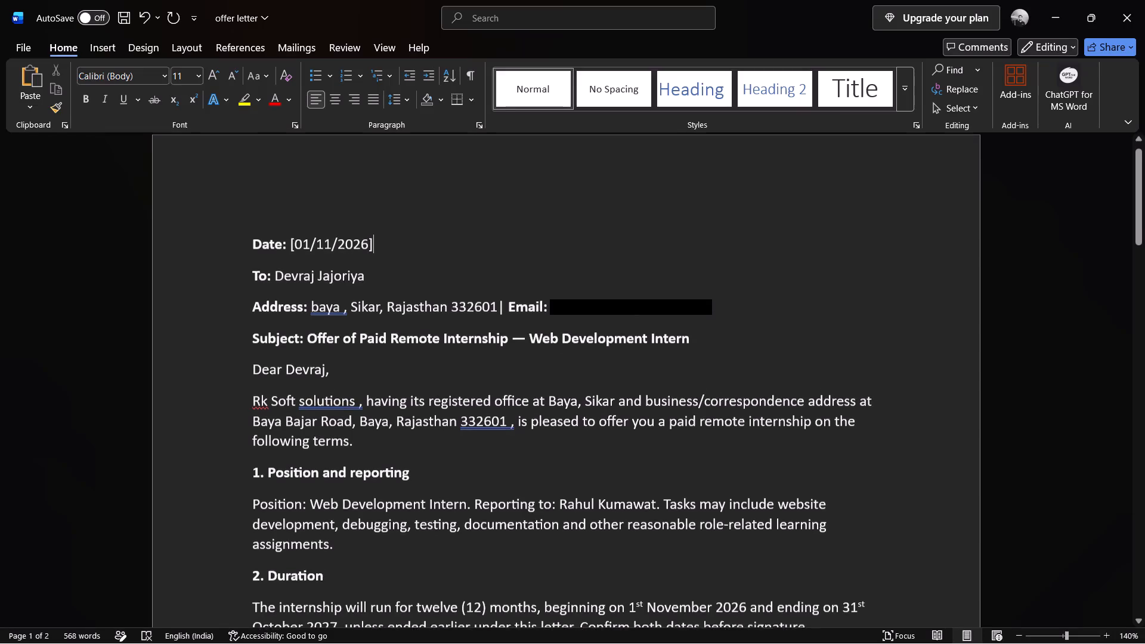
key("BackSpace")
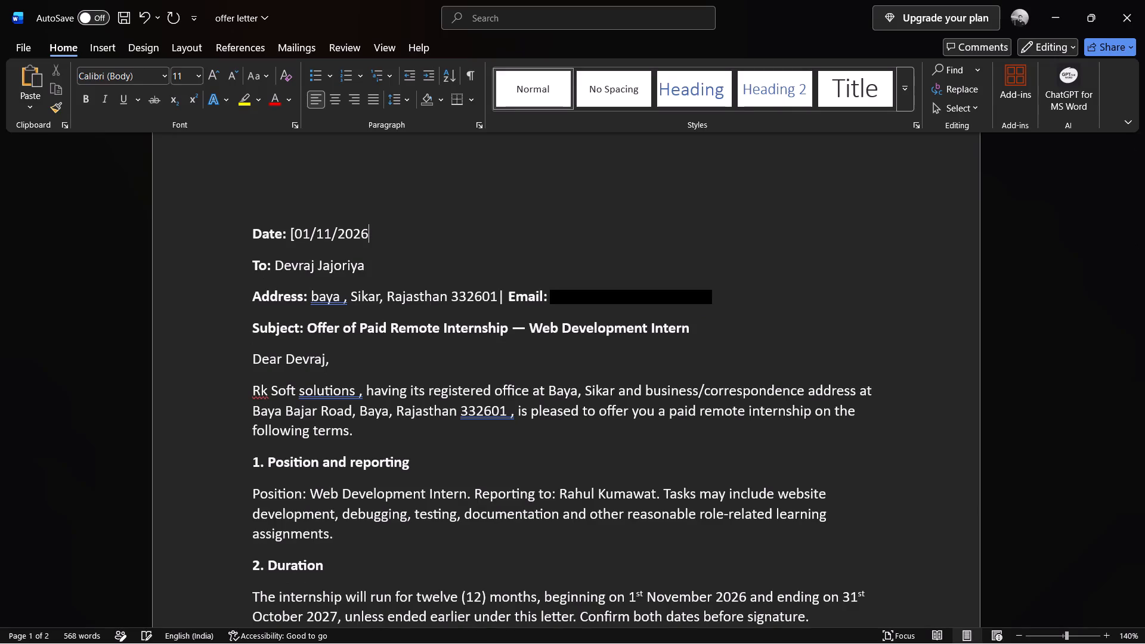
key("Left")
key("Left")
key("Left")
key("Left")
key("Left")
key("Left")
key("Left")
key("Left")
key("Left")
key("Left")
key("Left")
key("Left")
key("Left")
key("Left")
key("Right")
key("Right")
key("Right")
key("Right")
key("BackSpace")
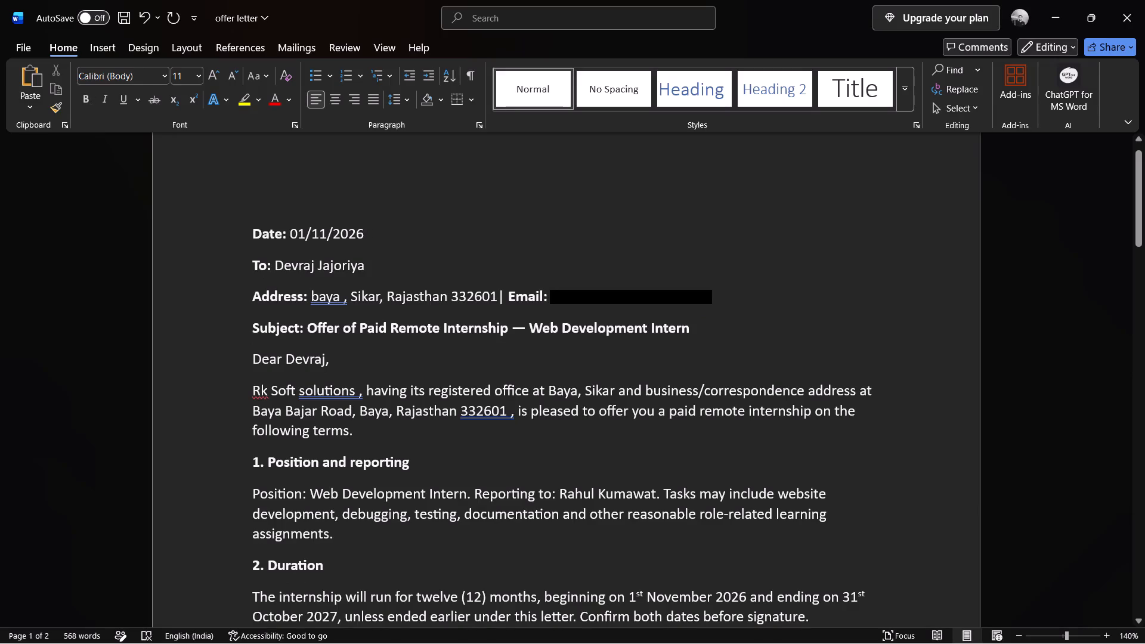
left_click(527, 256)
Review the letter down to the signature blocks and back up to section 7, checking for leftover placeholders and layout problems.
scroll(527, 256, "down", 5)
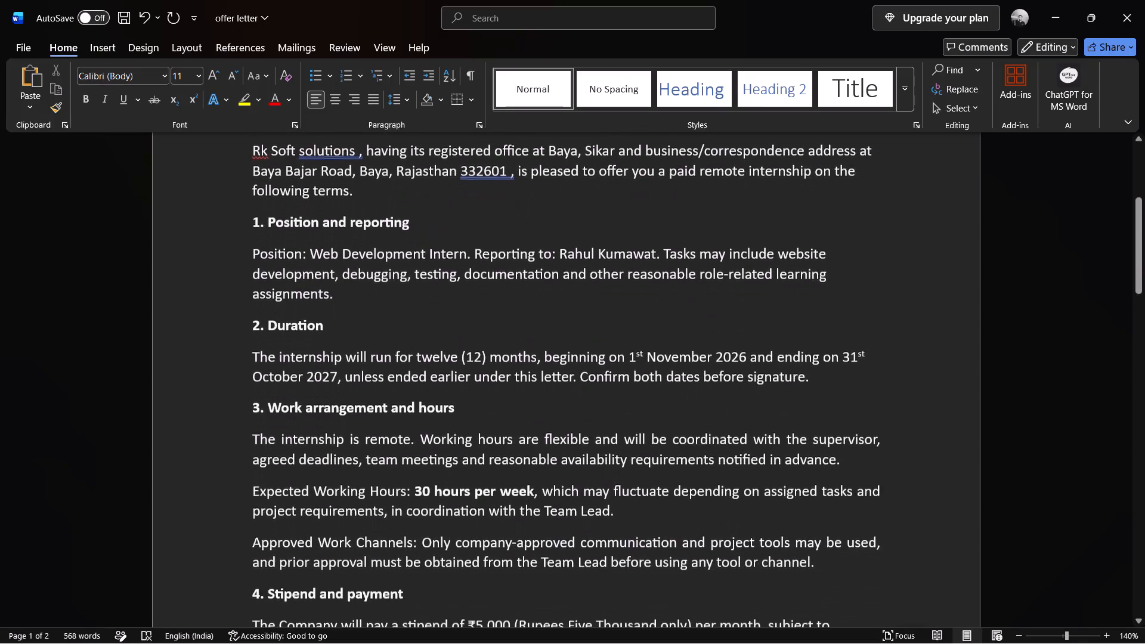
scroll(527, 256, "down", 11)
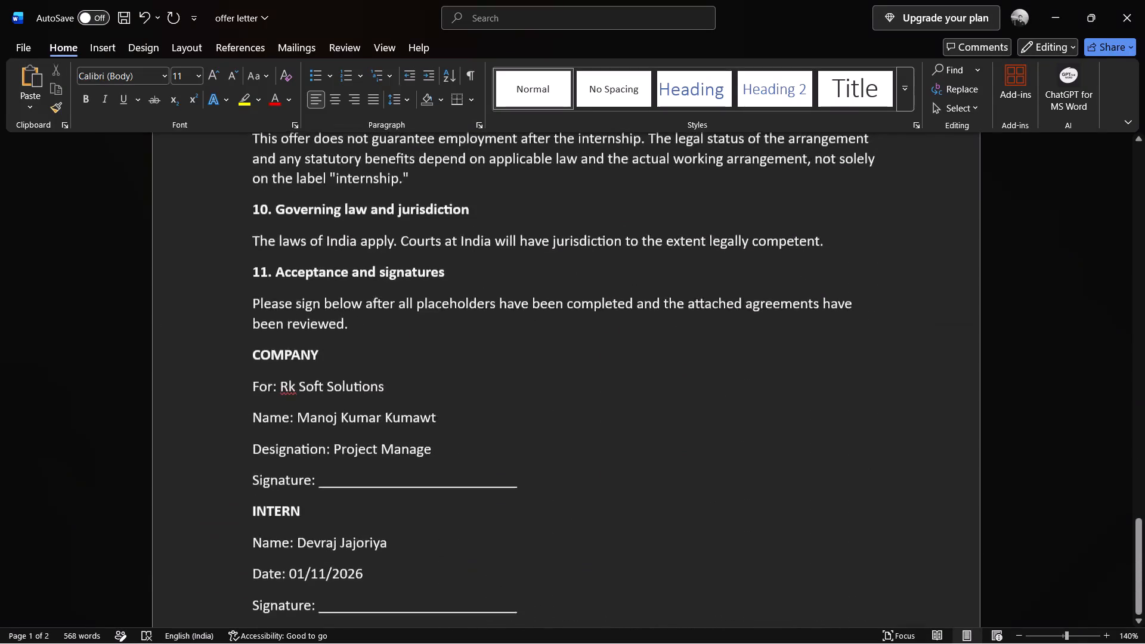
scroll(527, 256, "down", 2)
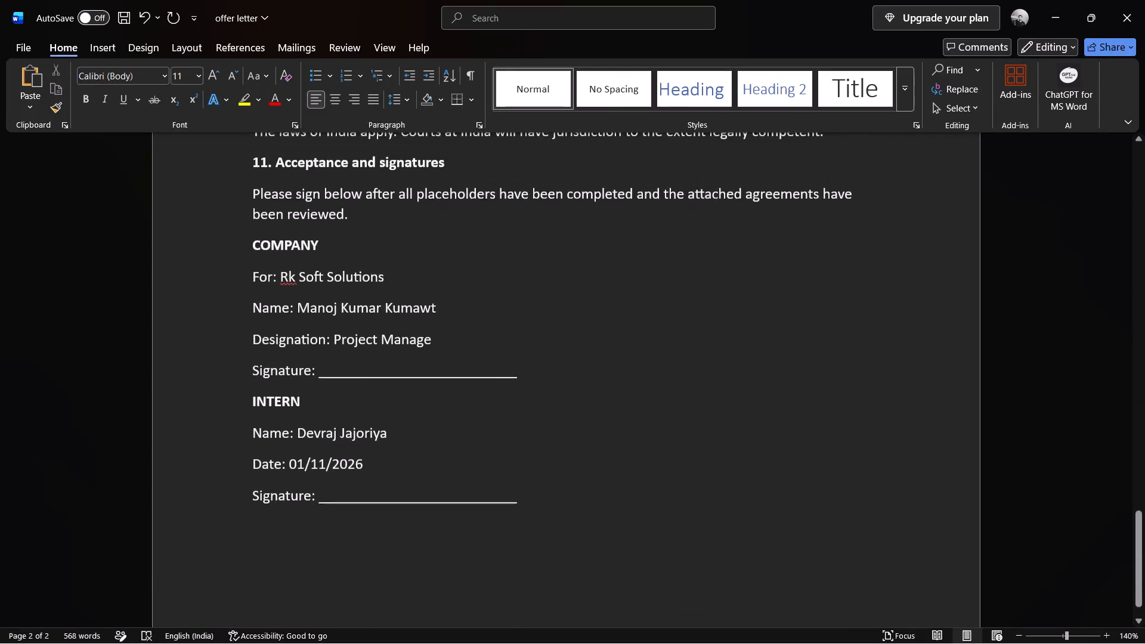
scroll(420, 310, "up", 2)
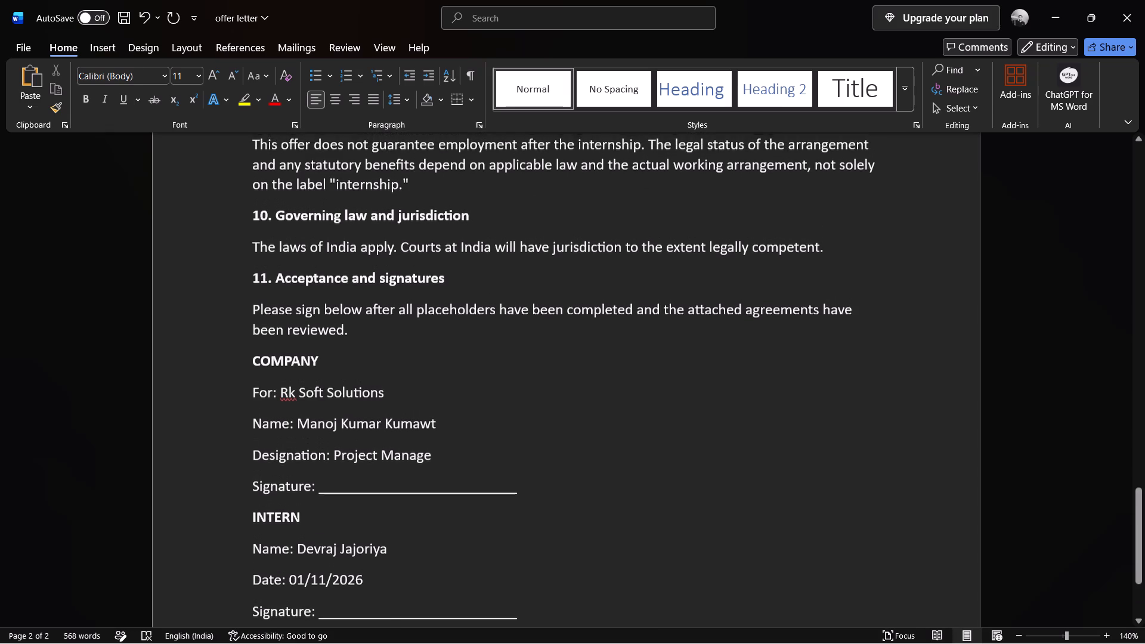
scroll(420, 310, "up", 4)
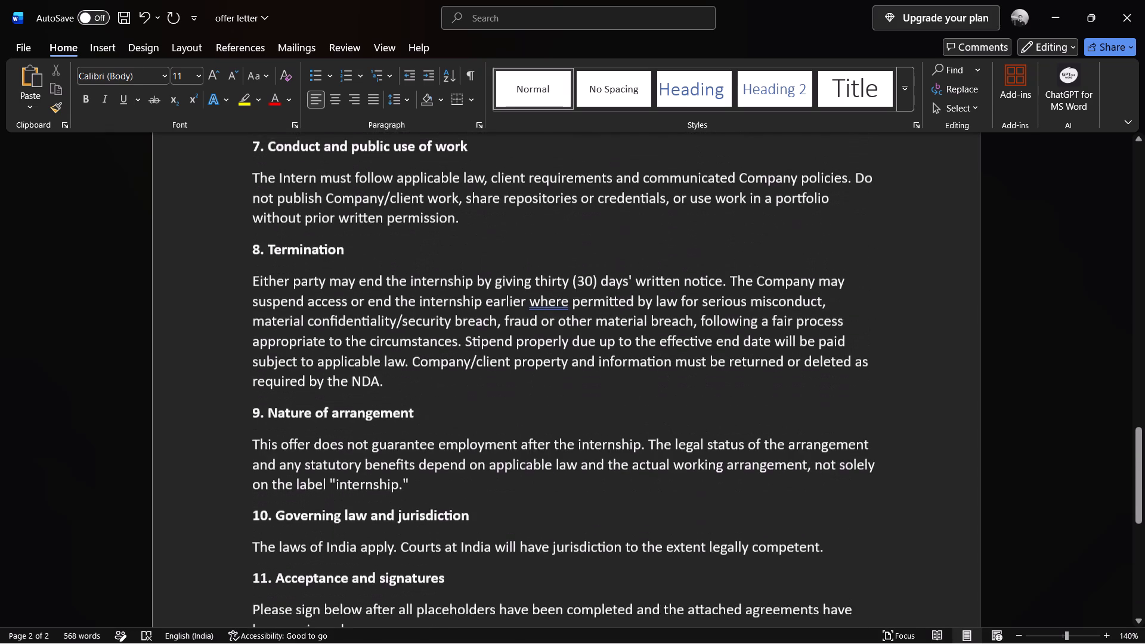
Delete the three empty paragraphs above the "7. Conduct and public use of work" heading.
scroll(420, 310, "up", 3)
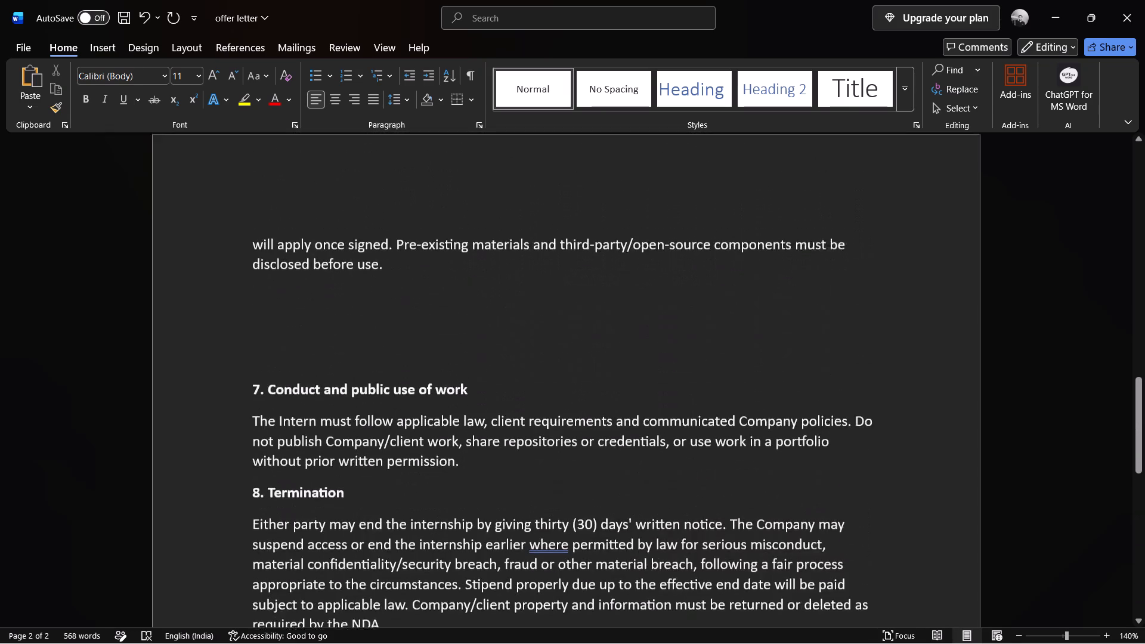
scroll(420, 310, "up", 1)
scroll(420, 310, "right", 1)
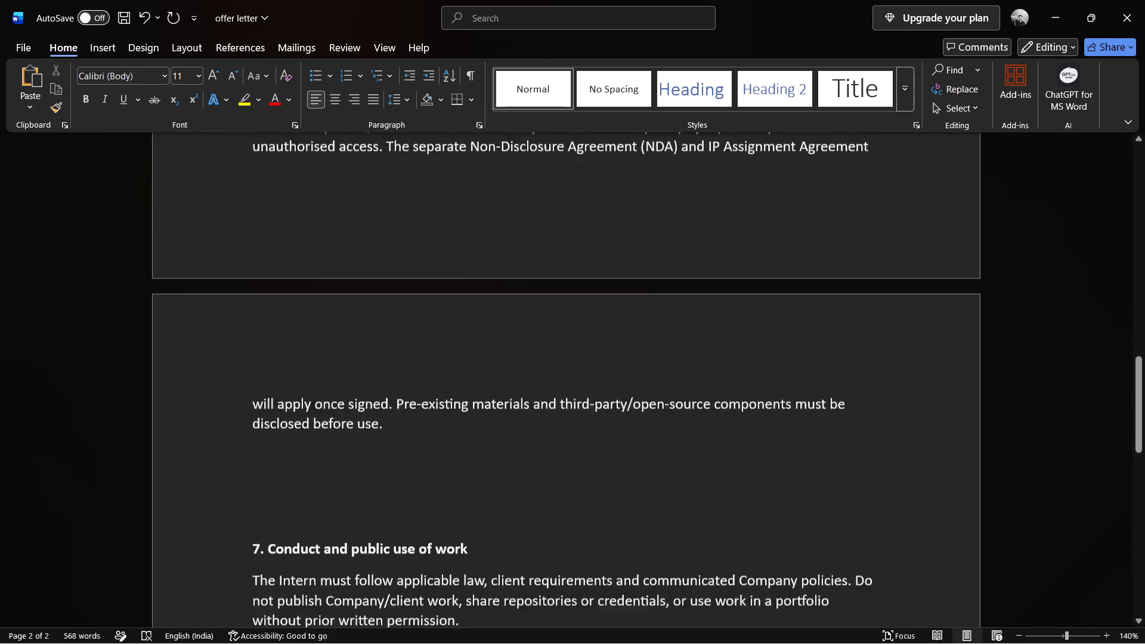
scroll(420, 310, "right", 1)
left_click(261, 486)
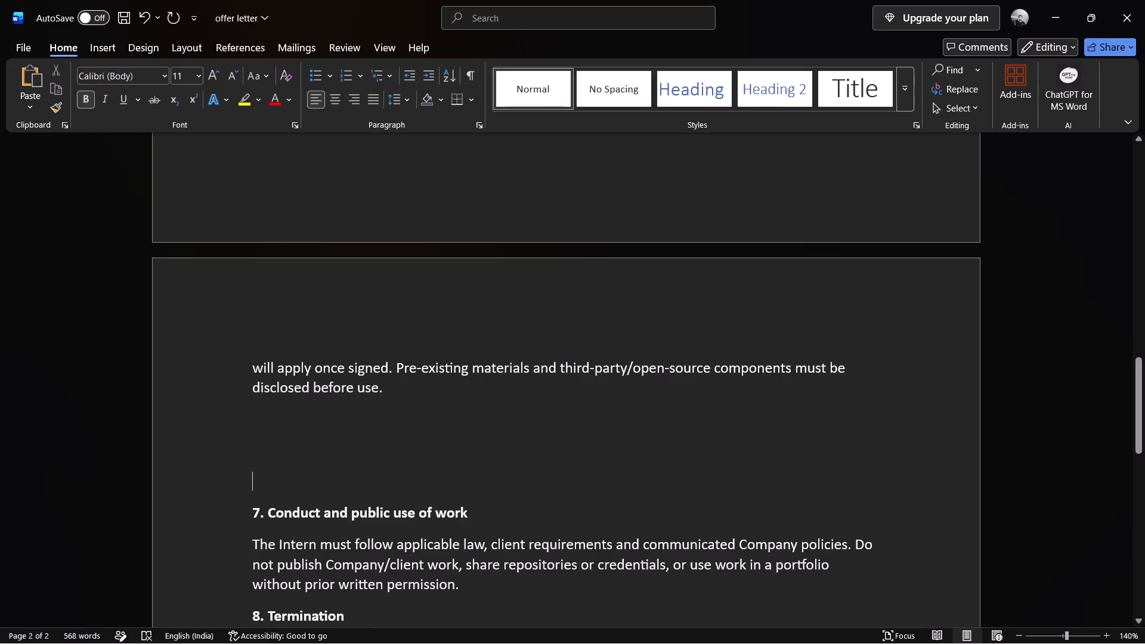
key("BackSpace")
key("BackSpace")
key("BackSpace")
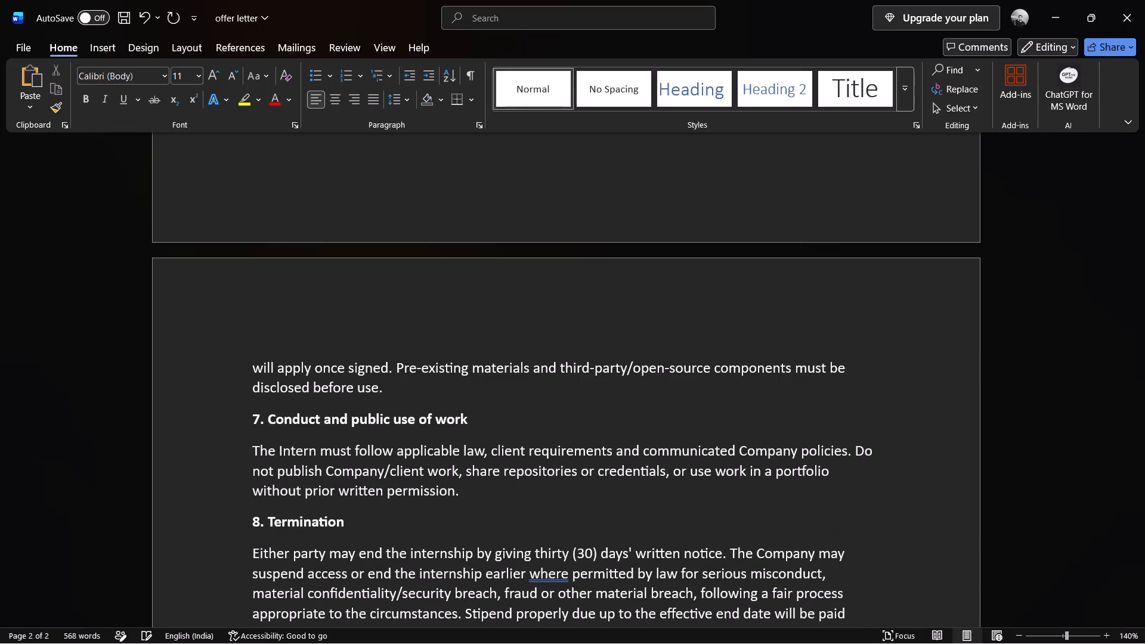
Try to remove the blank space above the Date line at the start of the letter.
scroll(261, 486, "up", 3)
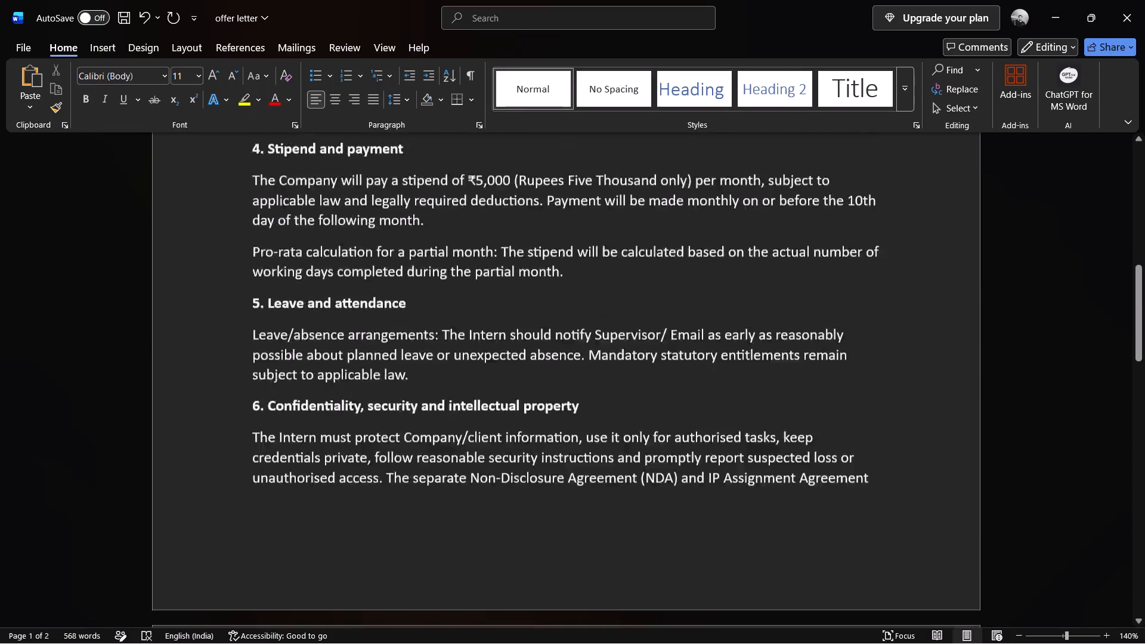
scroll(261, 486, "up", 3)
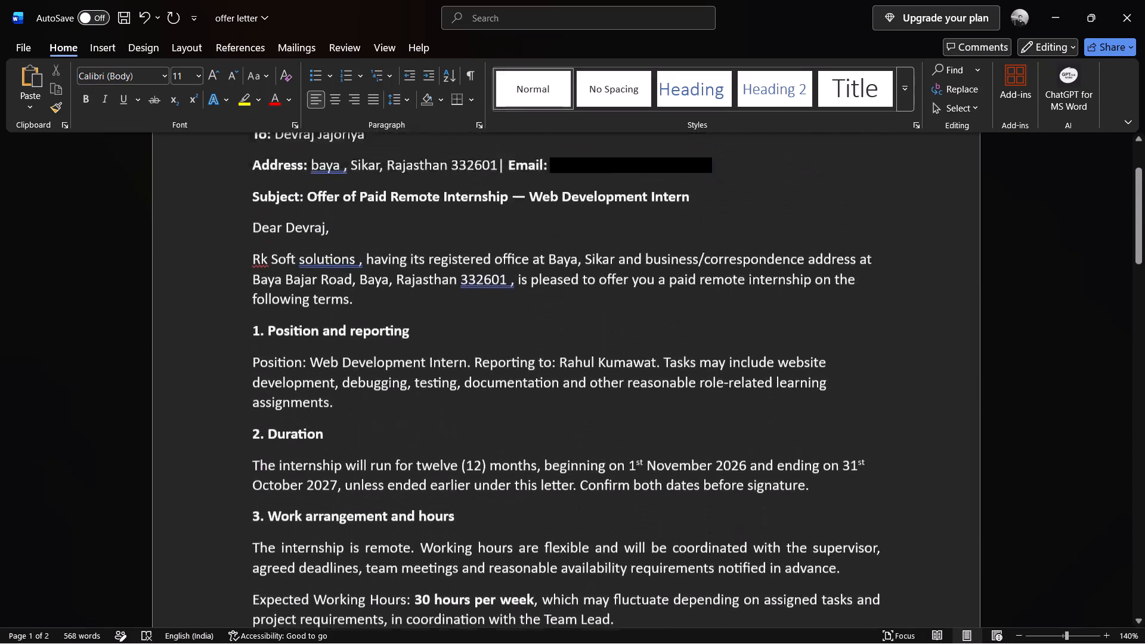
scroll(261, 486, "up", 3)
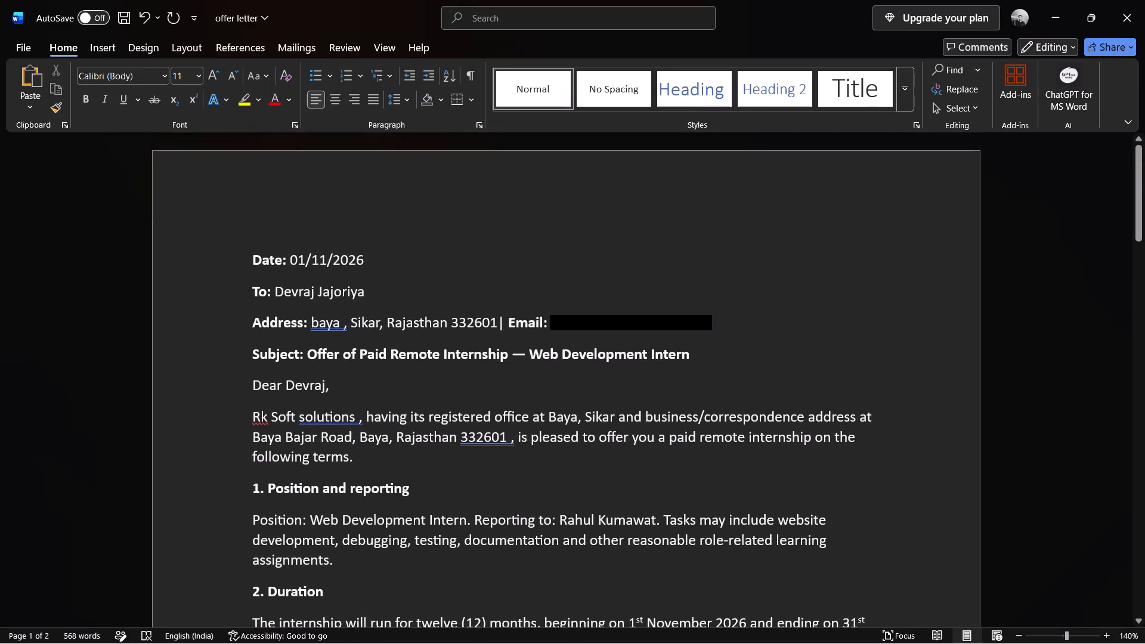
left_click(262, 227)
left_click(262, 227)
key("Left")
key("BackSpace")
Review the letter's layout around the page break in section 6 and back up to the Date line.
scroll(262, 227, "down", 4)
scroll(262, 227, "right", 1)
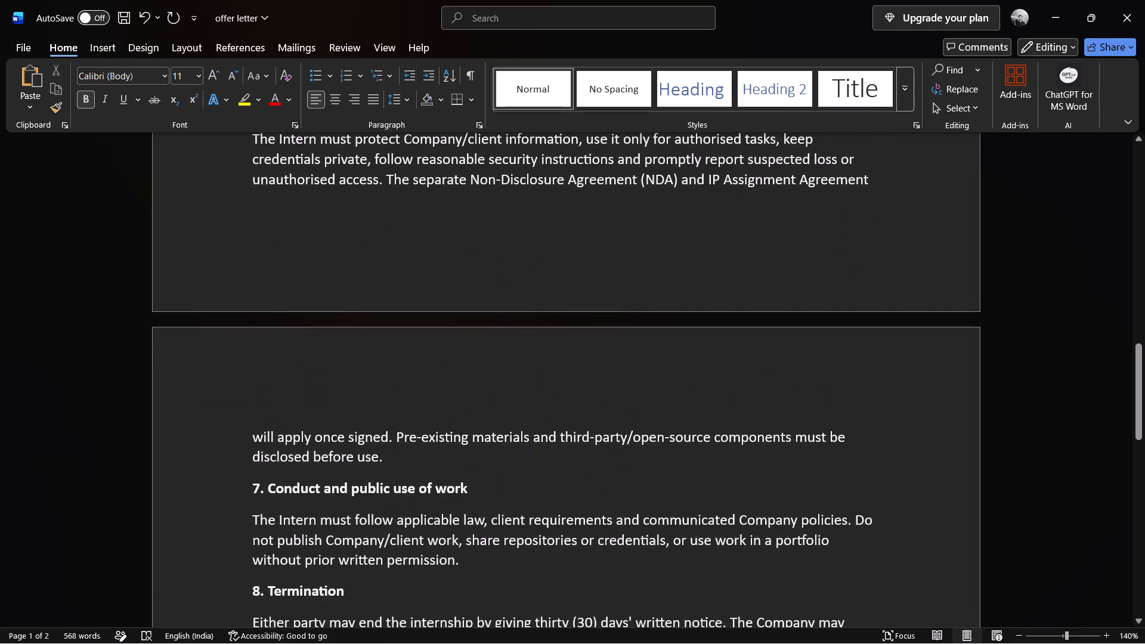
scroll(262, 227, "right", 3)
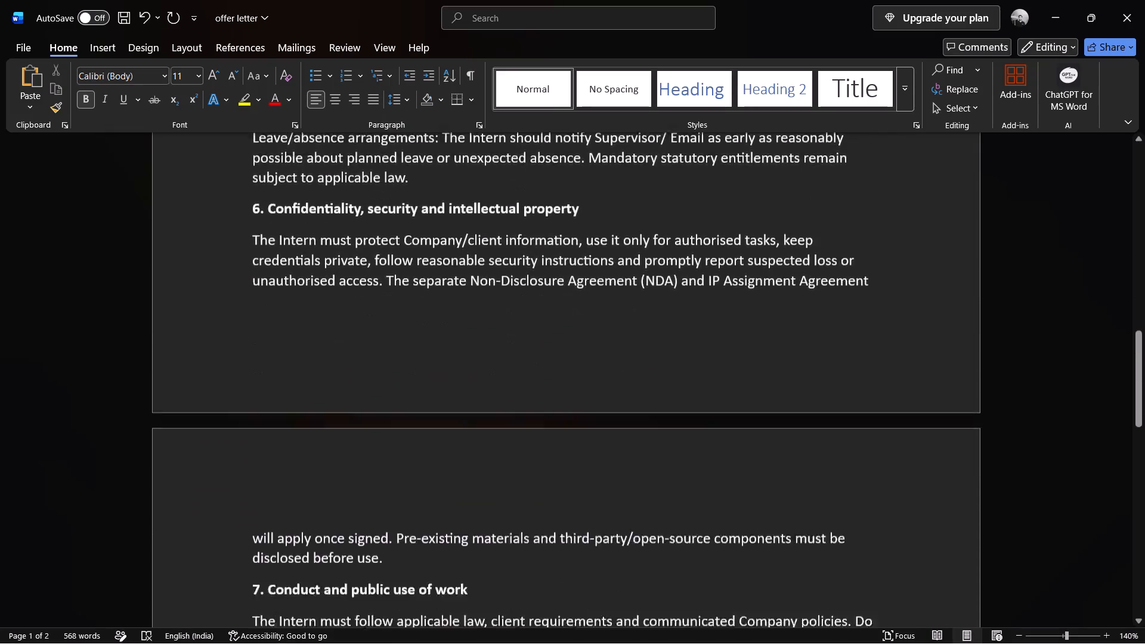
scroll(262, 227, "right", 2)
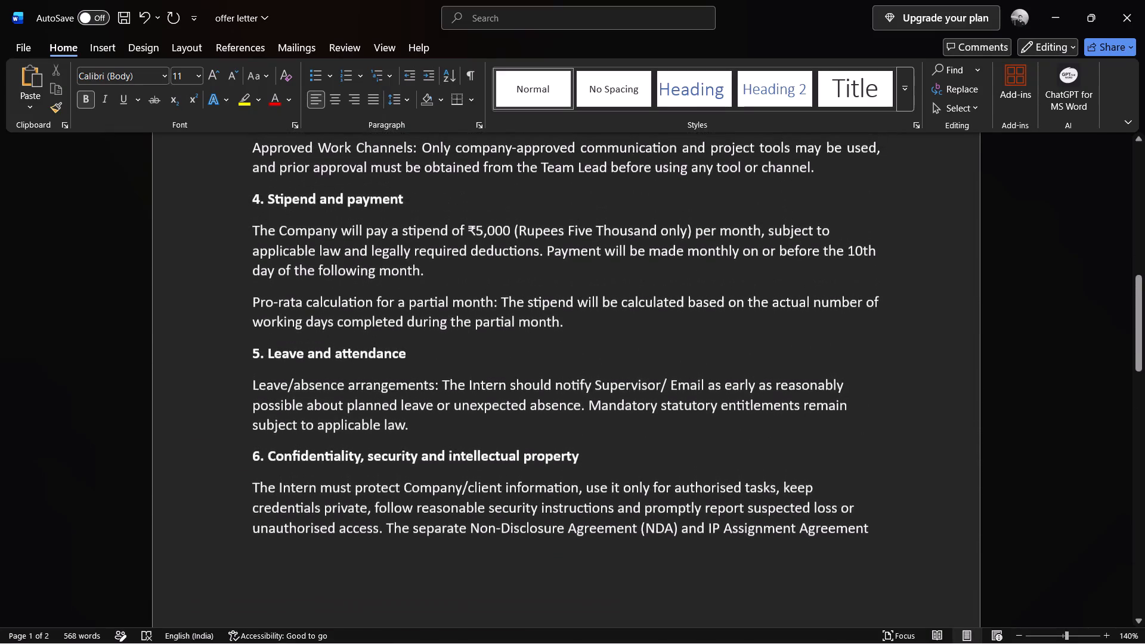
scroll(297, 296, "up", 2)
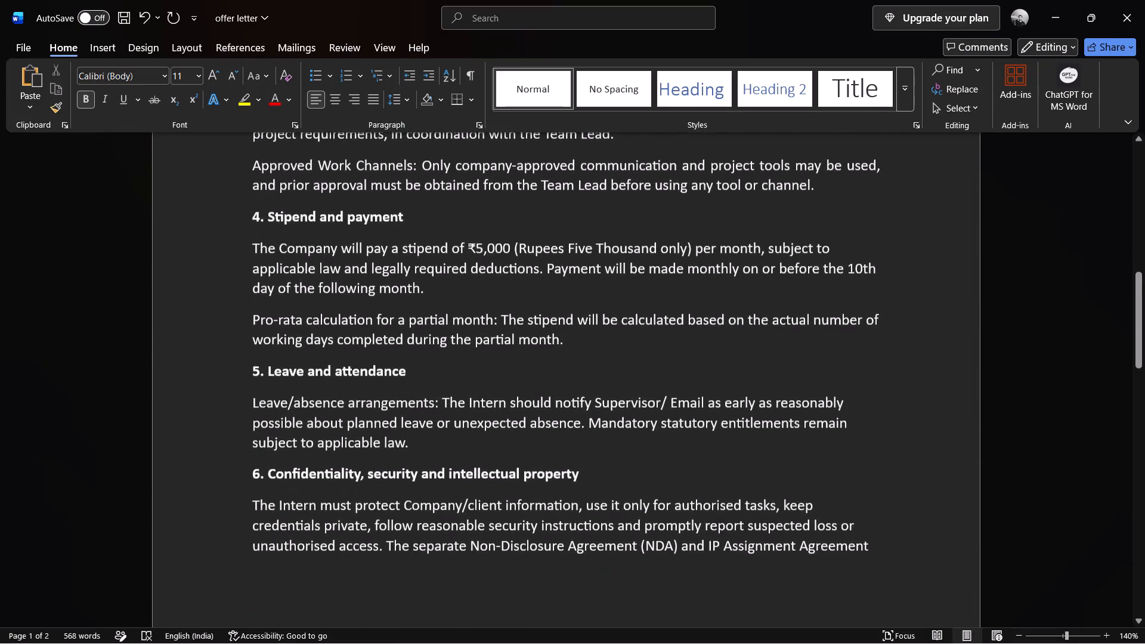
scroll(297, 296, "up", 2)
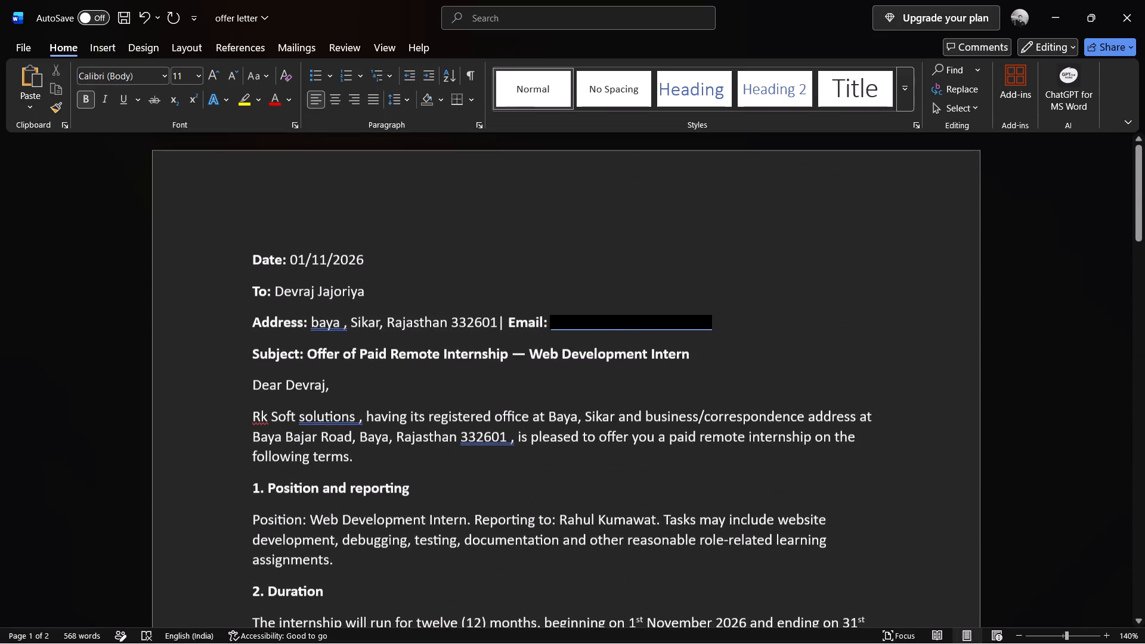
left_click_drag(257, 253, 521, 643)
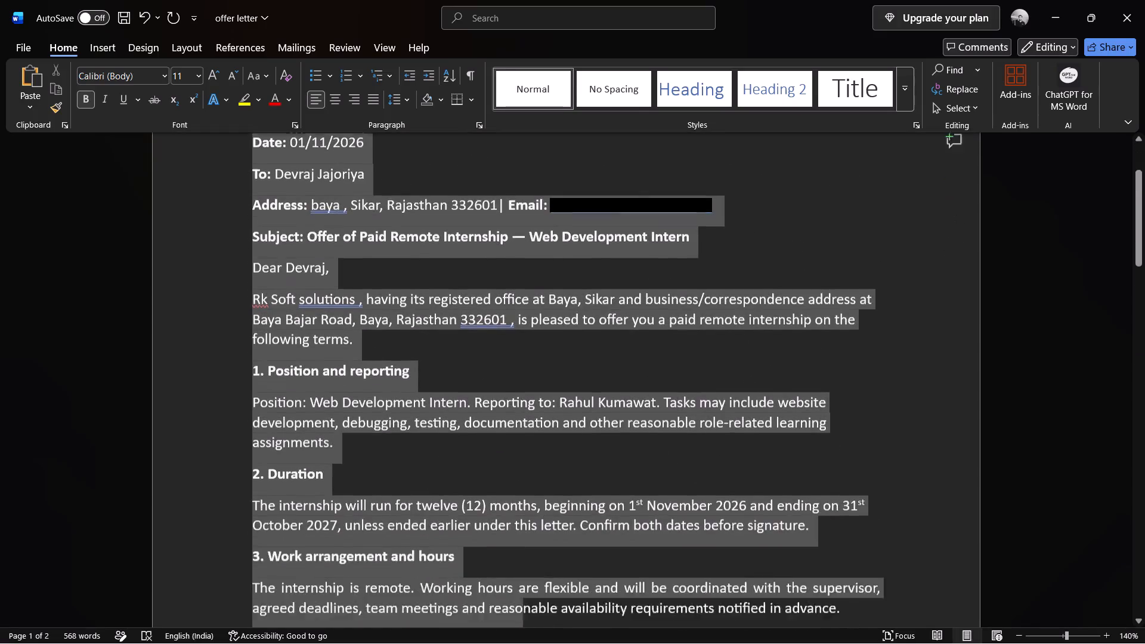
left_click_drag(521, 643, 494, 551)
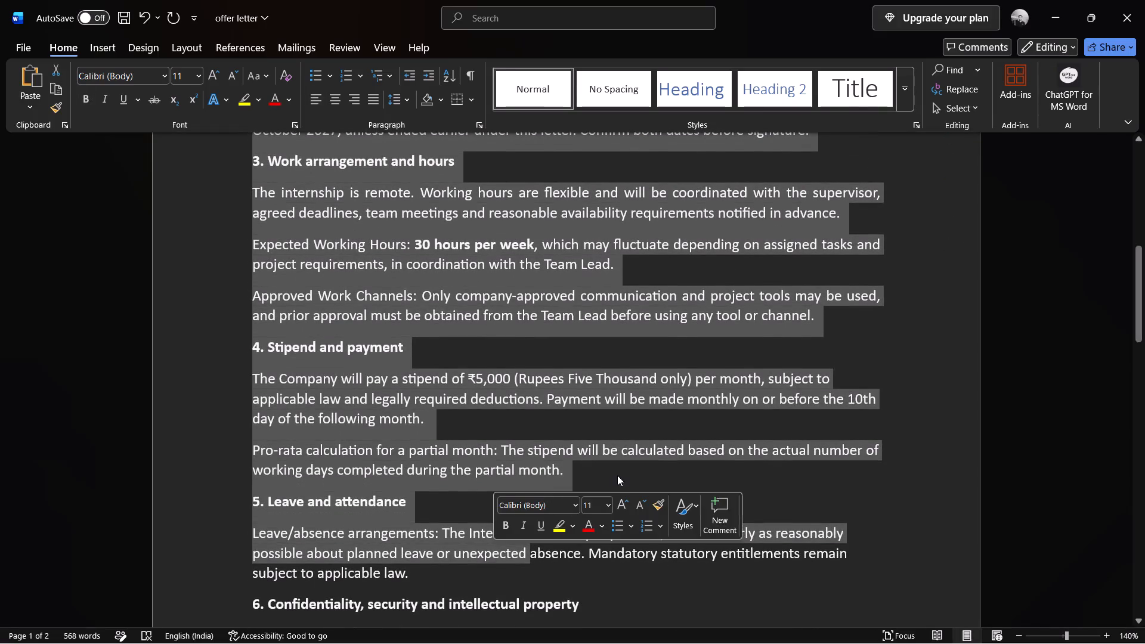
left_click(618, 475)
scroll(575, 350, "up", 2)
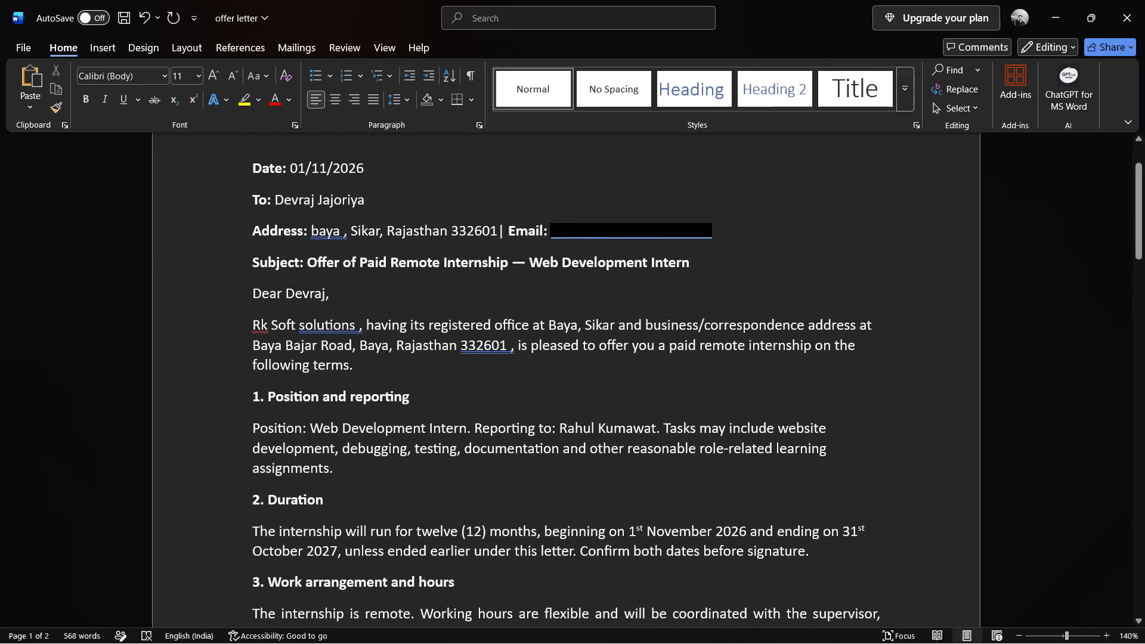
Justify the letter text from the salutation through the section 11 acceptance paragraph.
left_click_drag(255, 293, 581, 547)
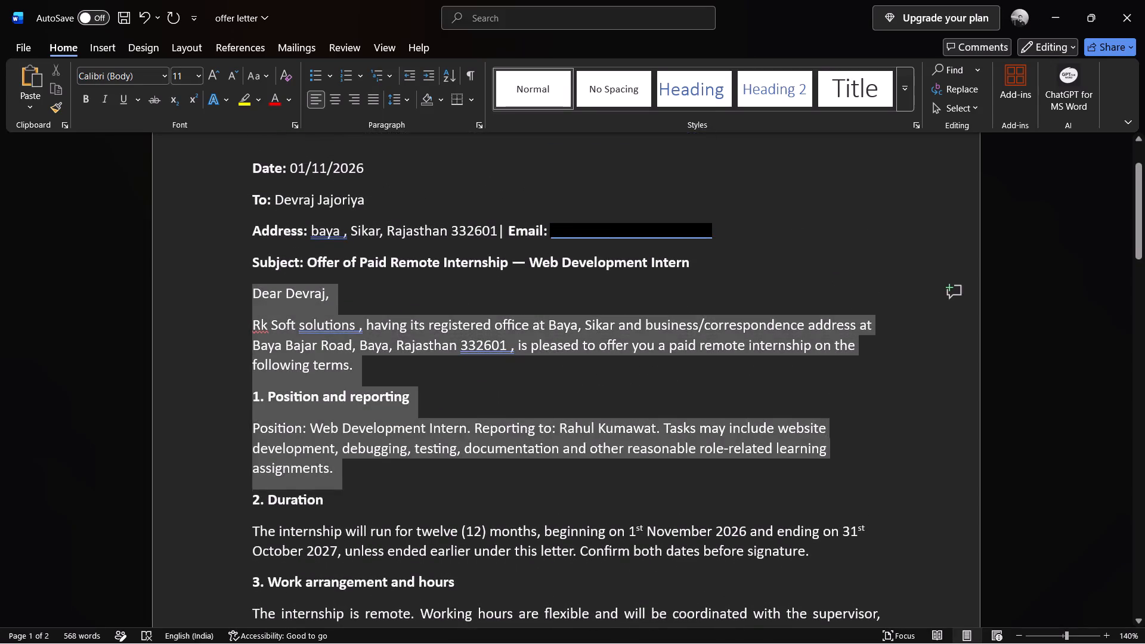
left_click_drag(581, 547, 668, 643)
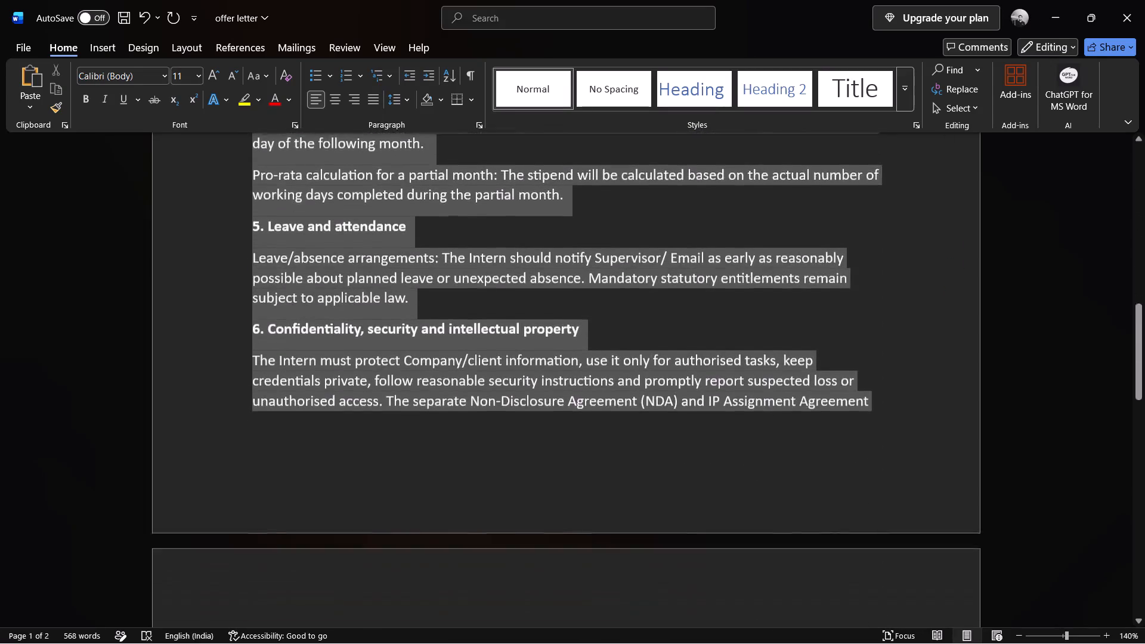
left_click_drag(668, 643, 694, 643)
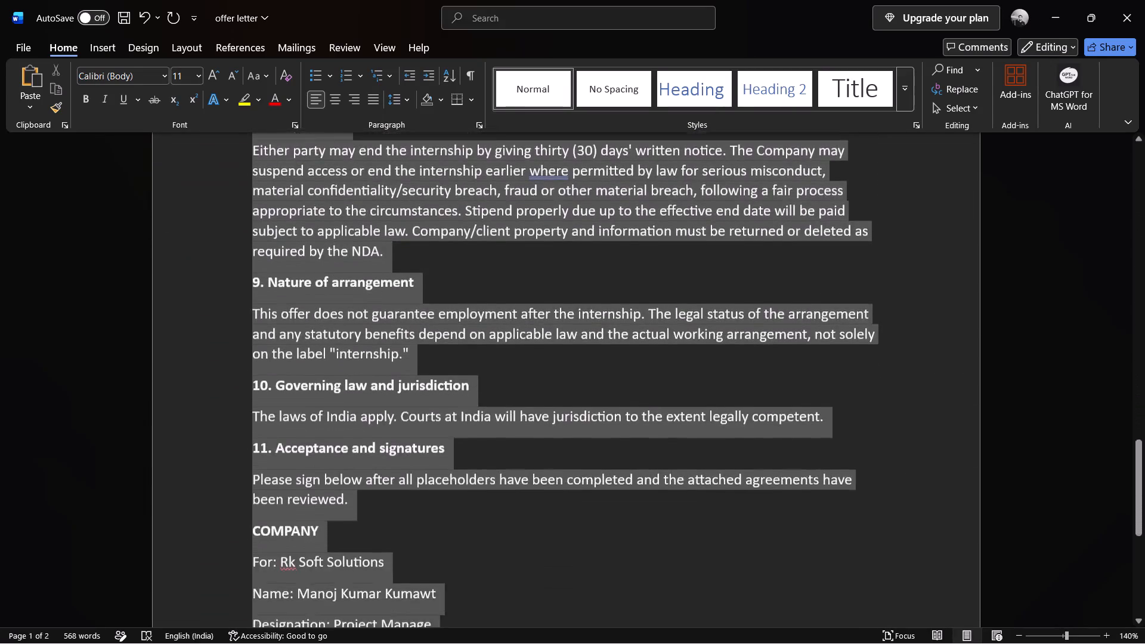
left_click_drag(694, 643, 529, 200)
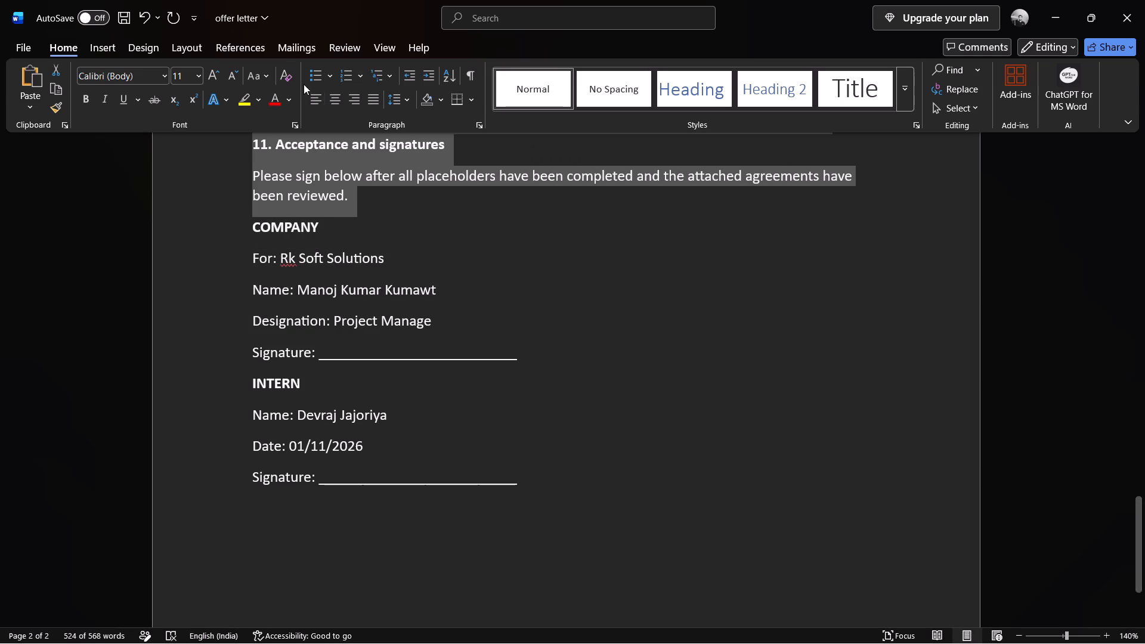
left_click(376, 97)
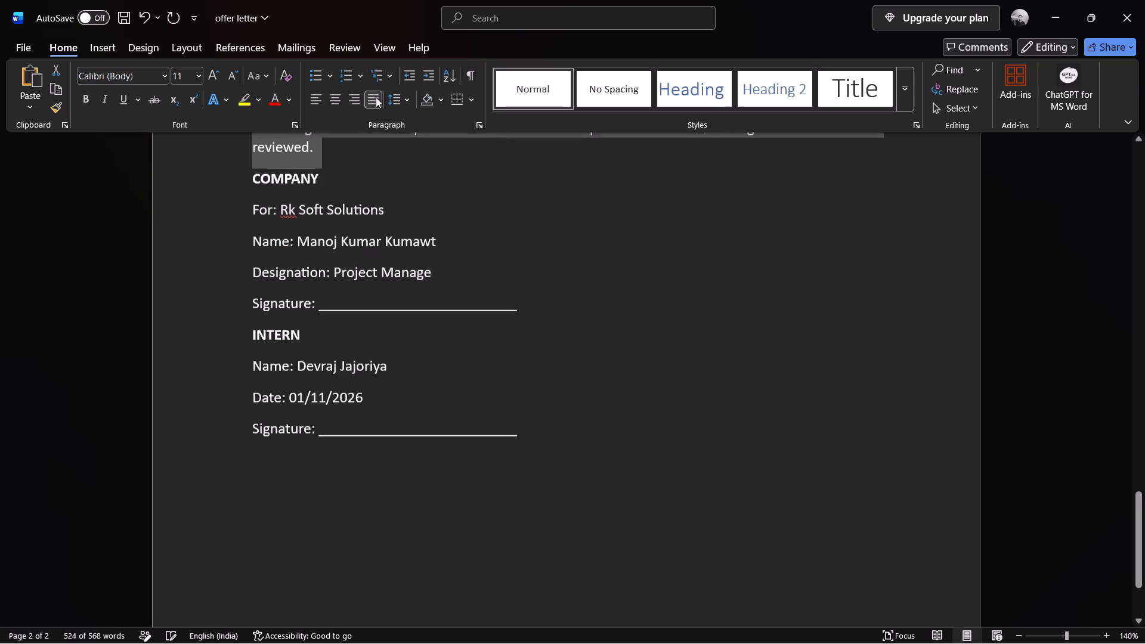
left_click(476, 208)
Review the justified text from the signature blocks up to the letter's opening and back down.
scroll(476, 208, "up", 1)
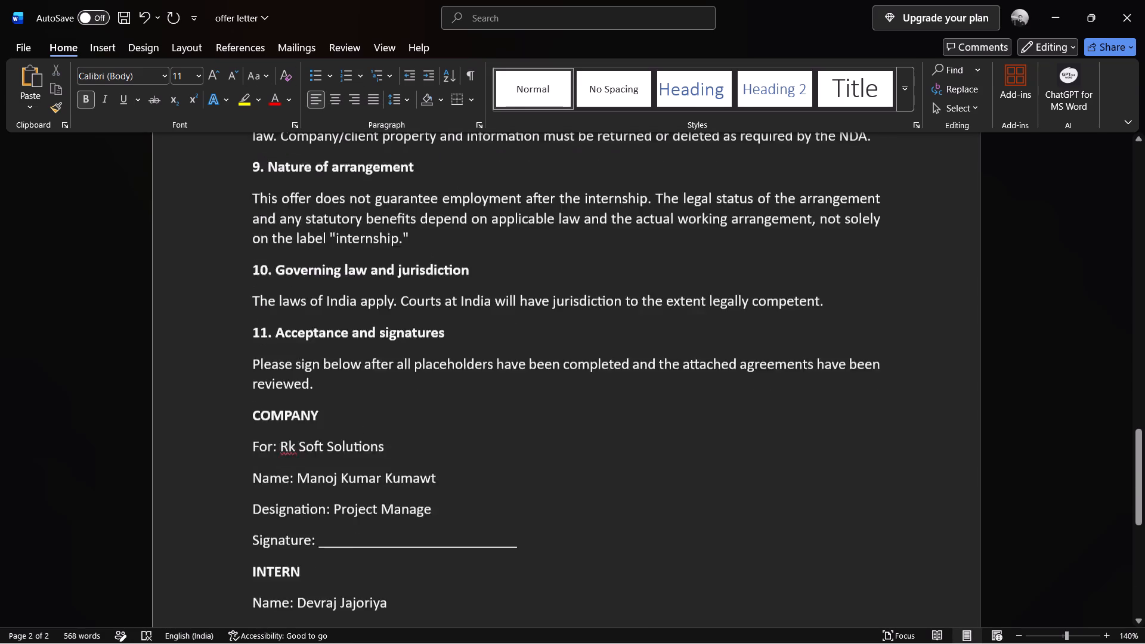
scroll(476, 208, "up", 3)
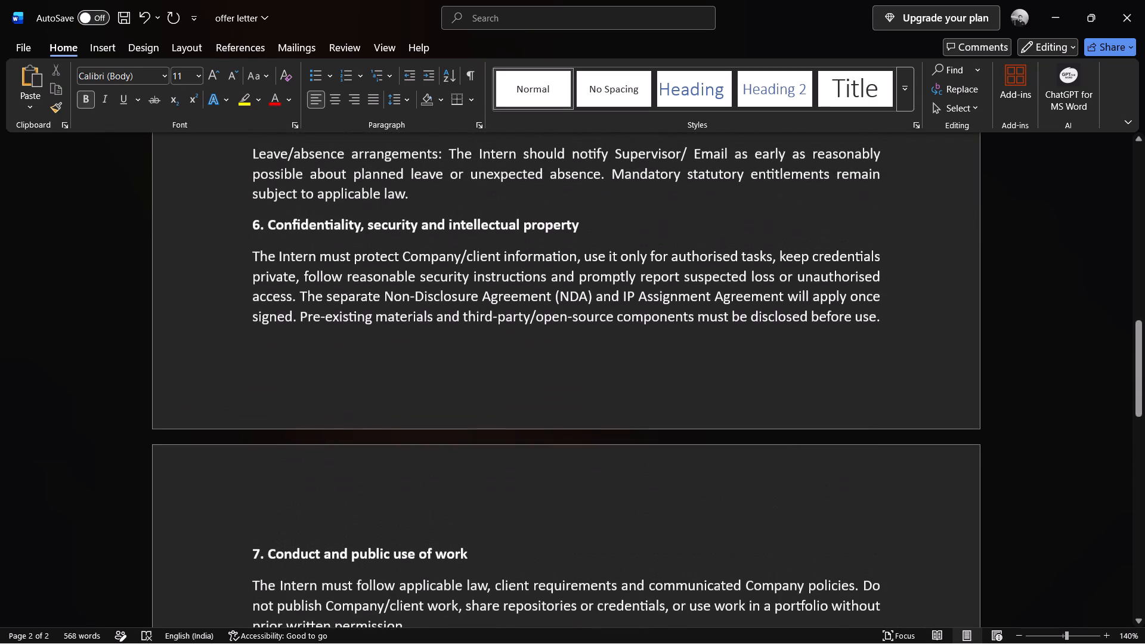
scroll(476, 208, "up", 2)
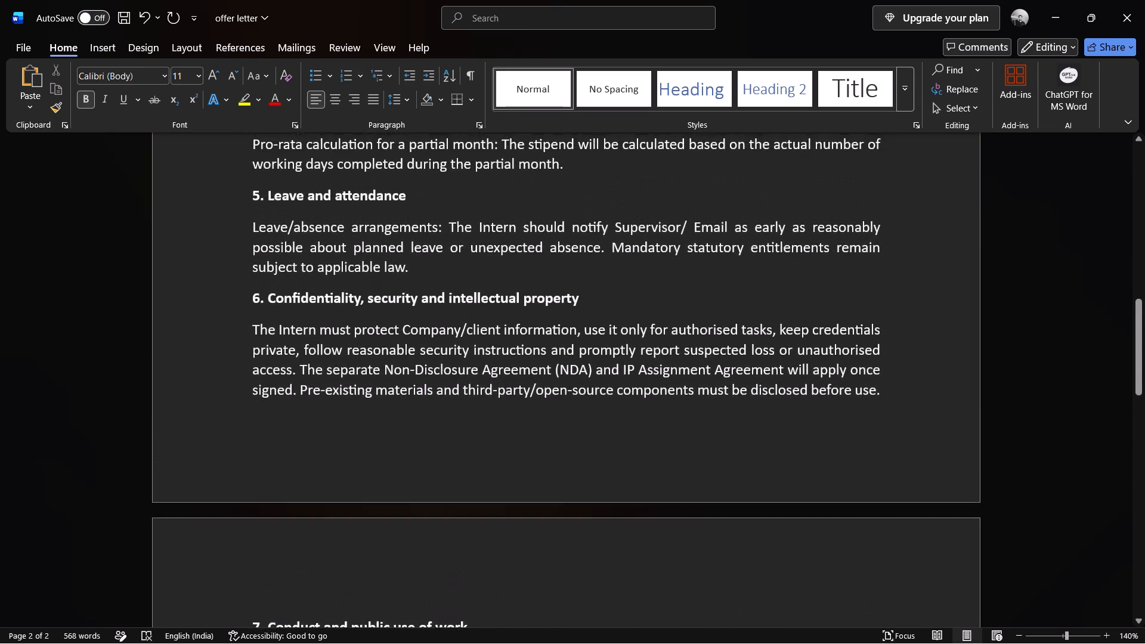
scroll(476, 208, "up", 3)
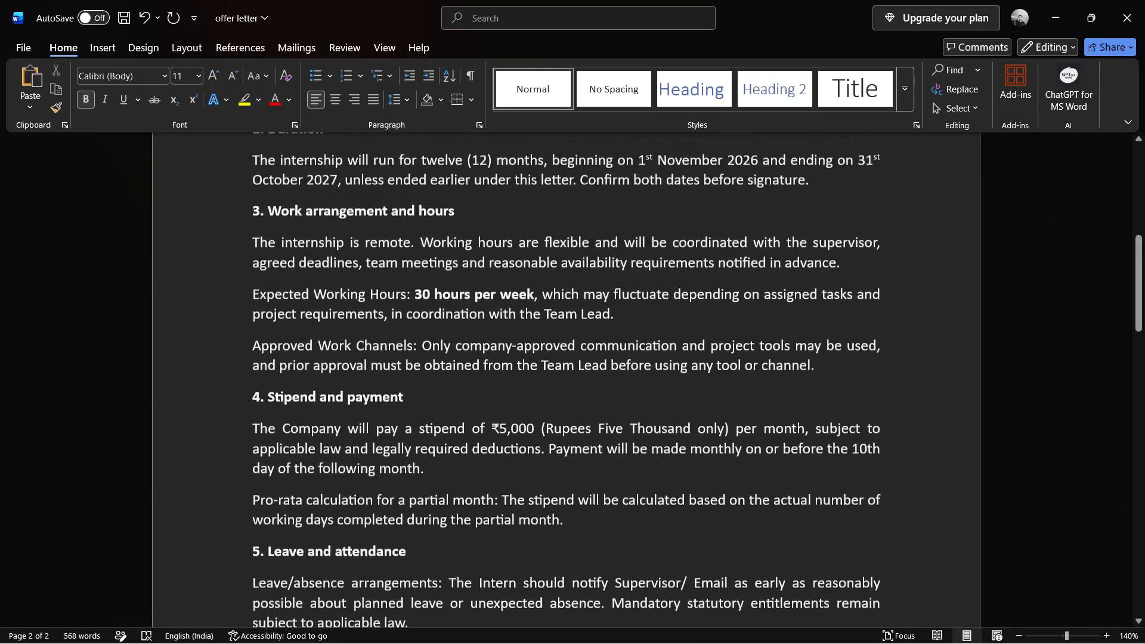
scroll(476, 208, "up", 2)
scroll(476, 208, "down", 1)
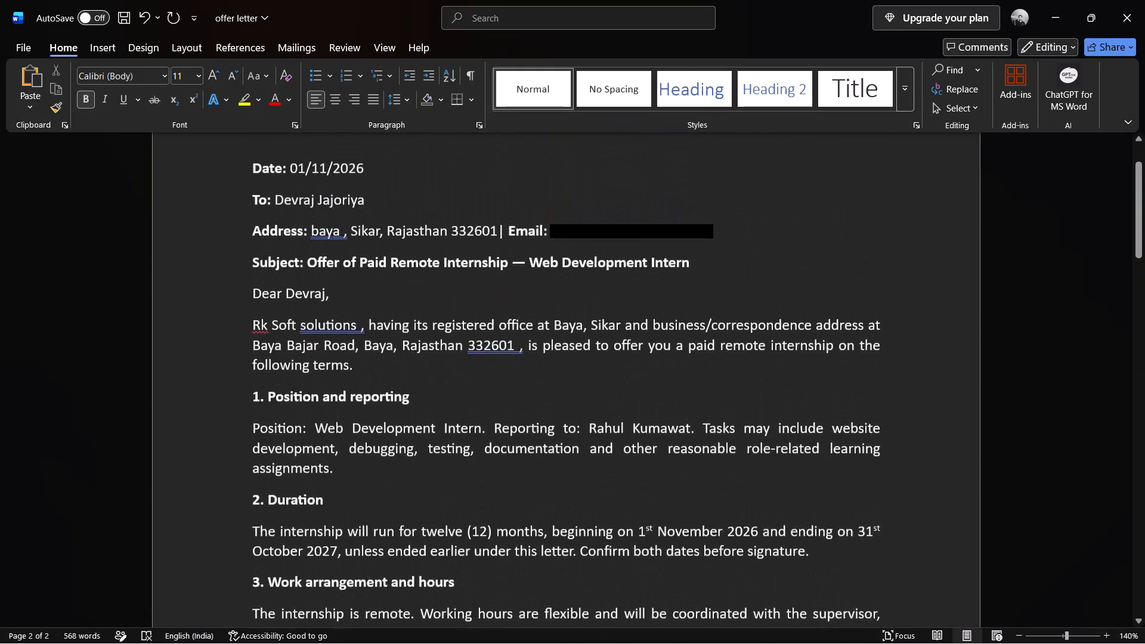
scroll(476, 208, "down", 2)
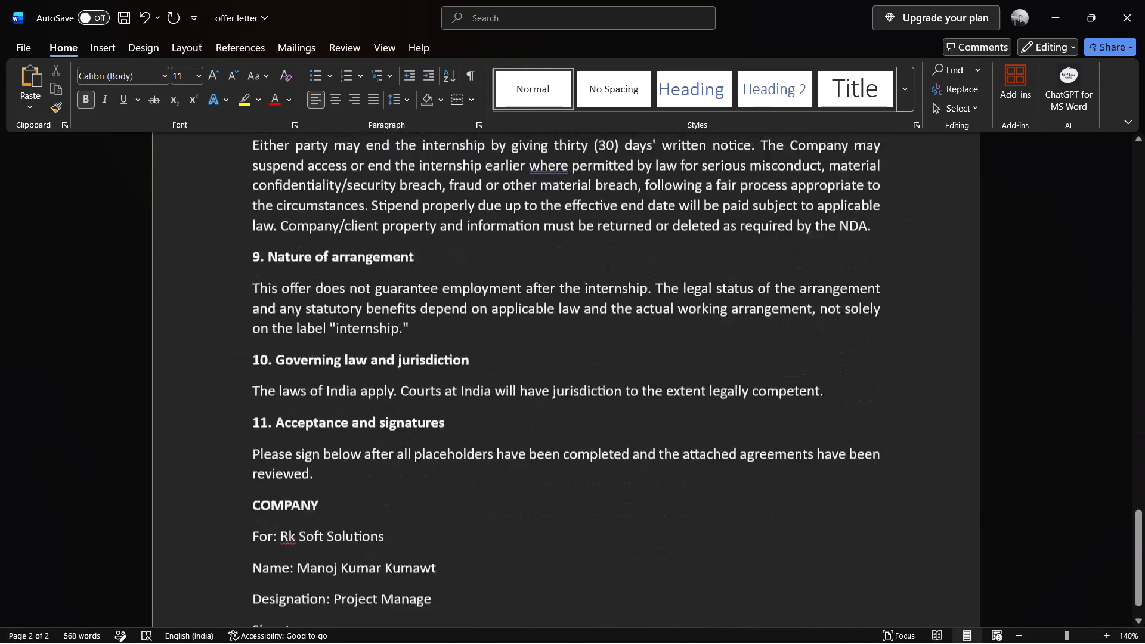
scroll(476, 208, "down", 1)
scroll(466, 262, "up", 1)
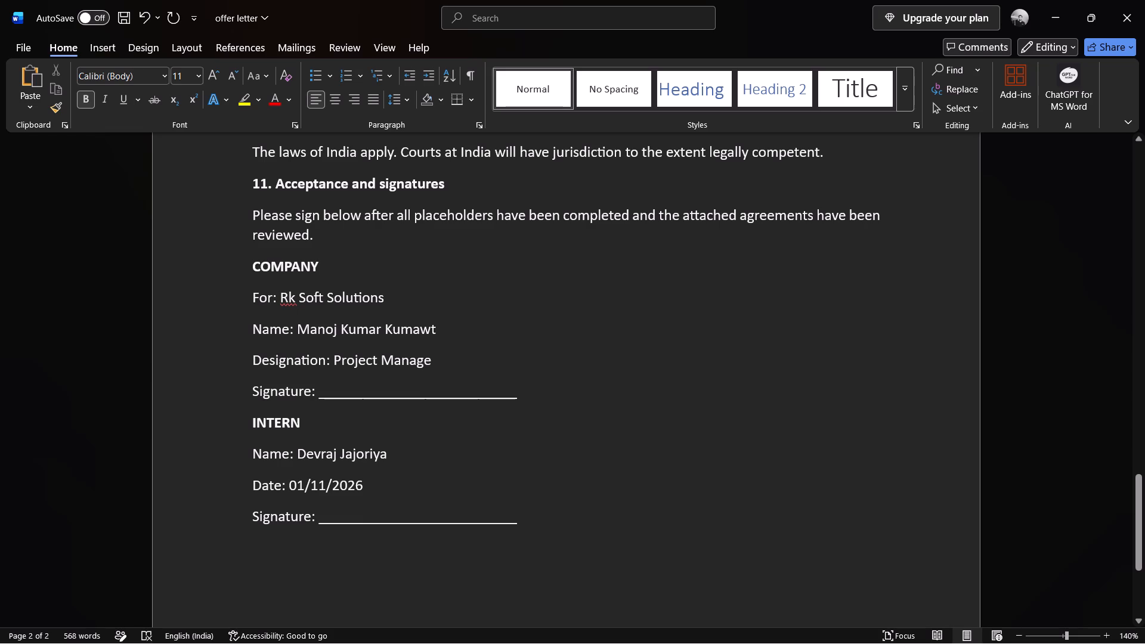
Toggle left alignment on the COMPANY and INTERN signature blocks, down to the last Signature line.
left_click_drag(251, 262, 441, 528)
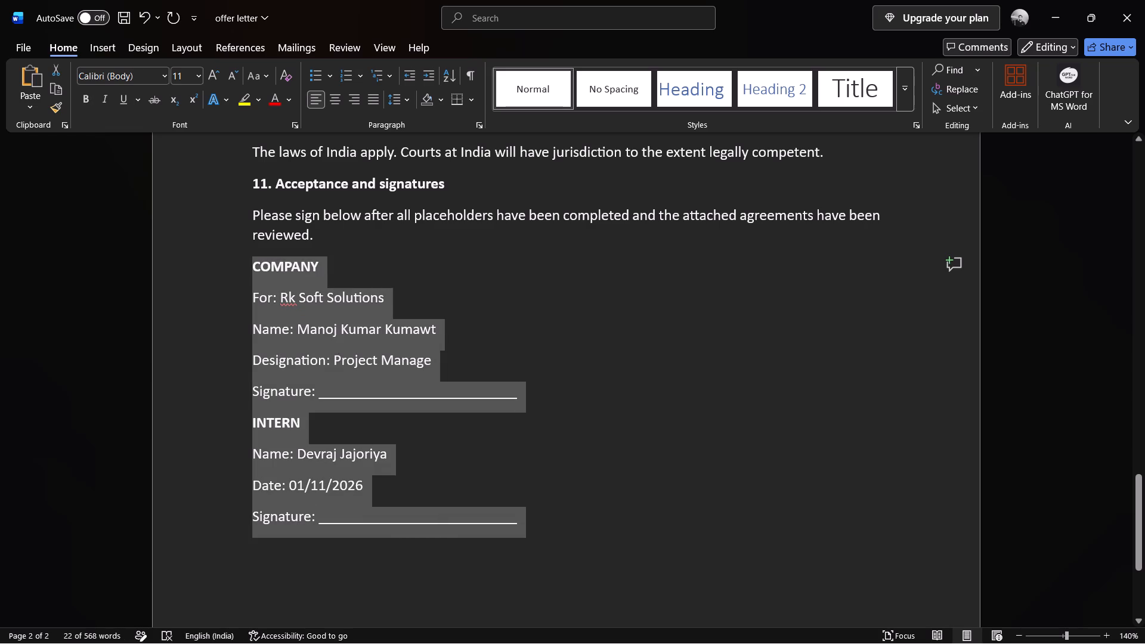
left_click(315, 98)
left_click(470, 289)
Toggle left alignment on the Date, To, Address and Subject lines at the start of the letter.
scroll(470, 289, "up", 1)
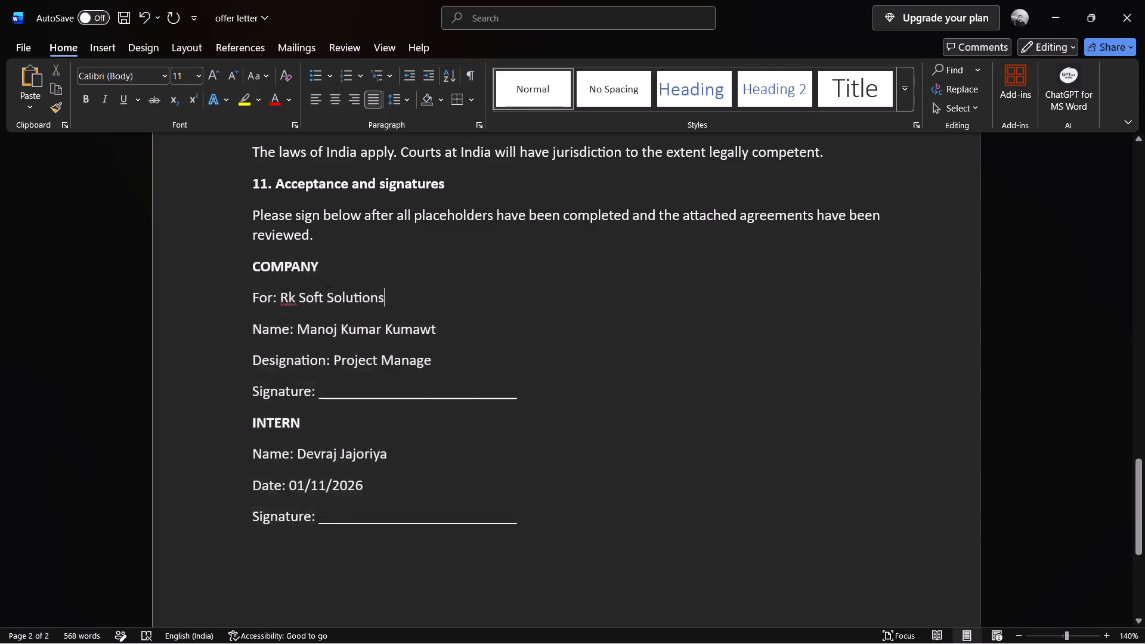
scroll(470, 289, "up", 5)
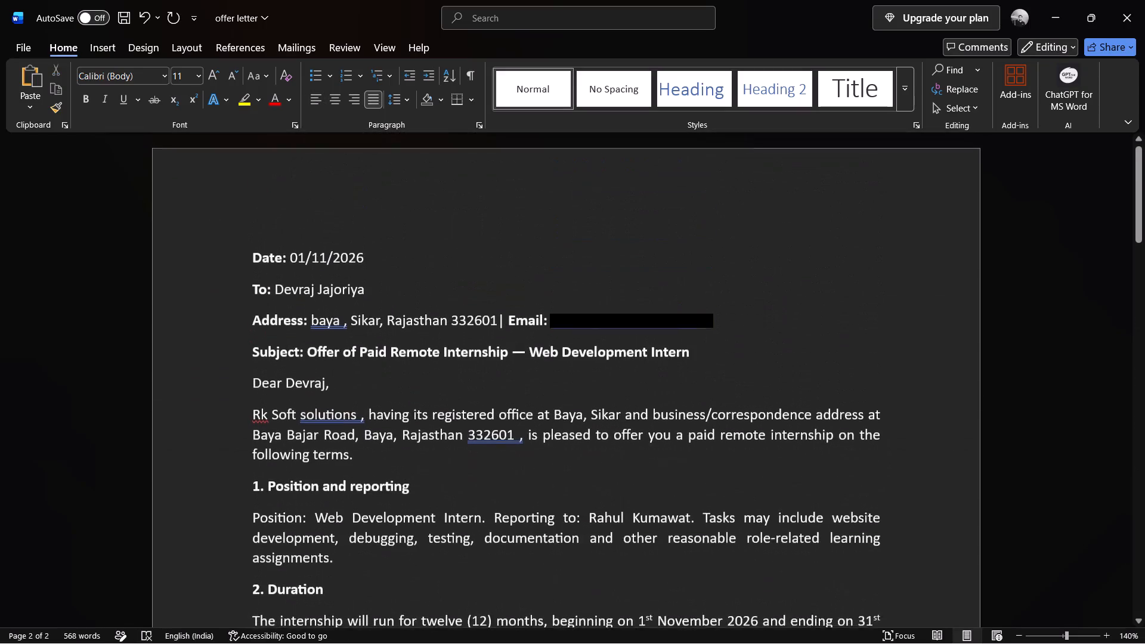
scroll(470, 289, "up", 1)
left_click_drag(255, 241, 264, 252)
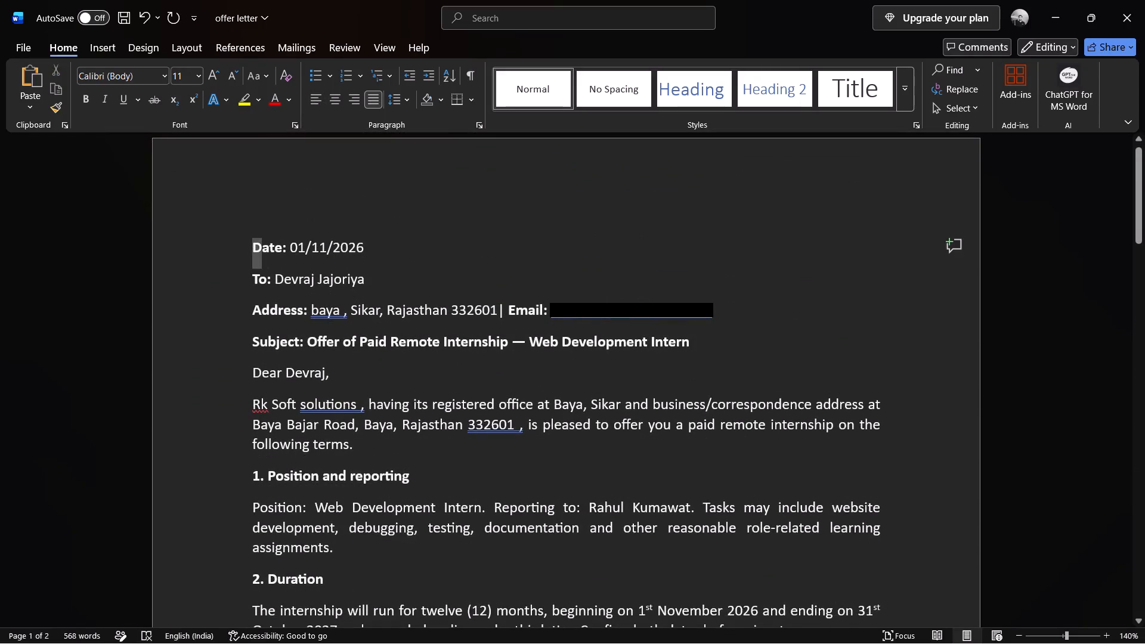
left_click_drag(264, 252, 367, 309)
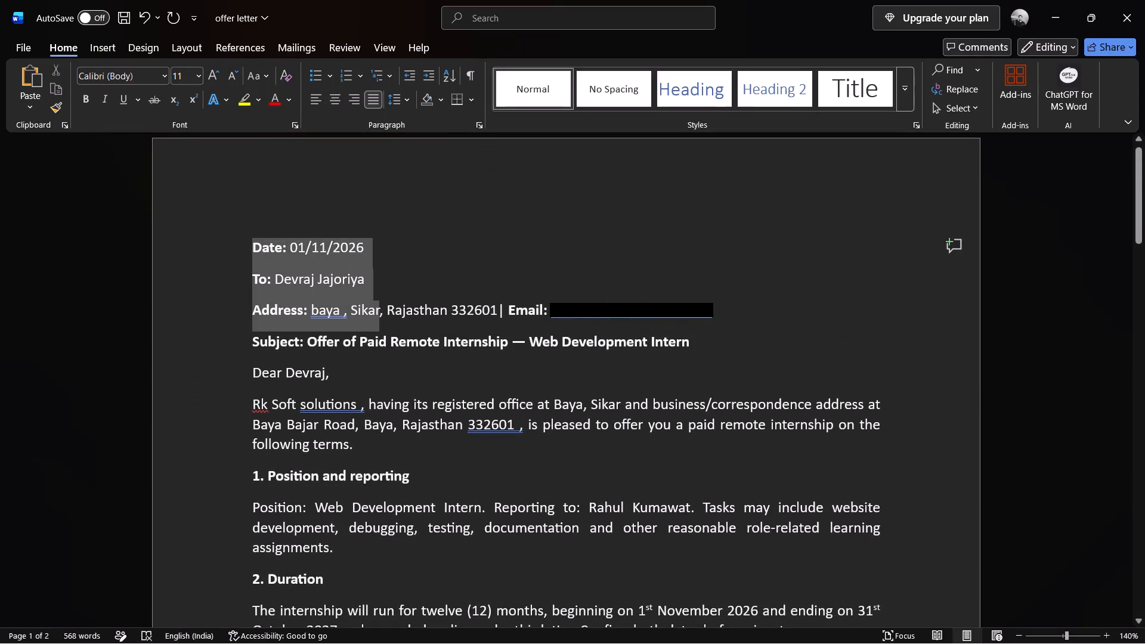
left_click_drag(367, 309, 367, 367)
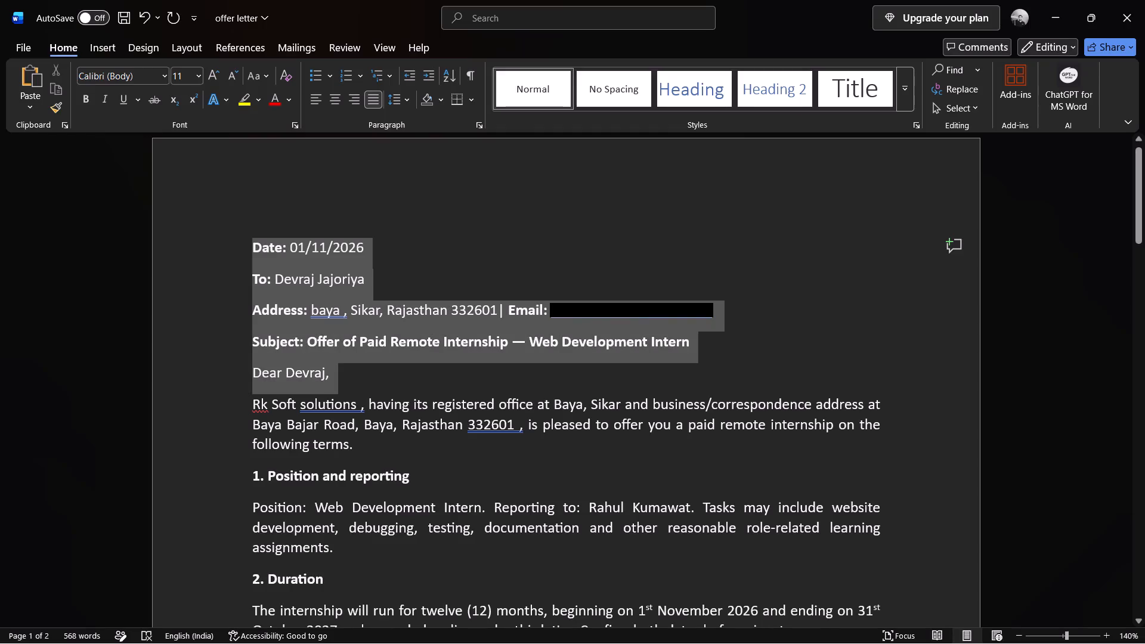
left_click_drag(367, 367, 398, 350)
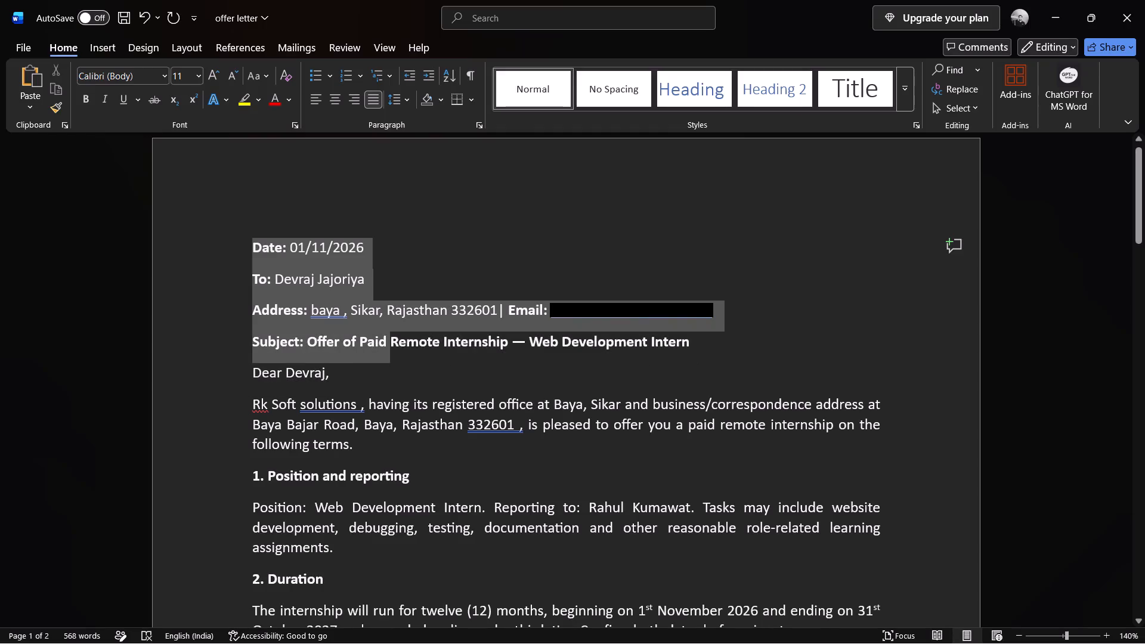
left_click_drag(398, 350, 675, 340)
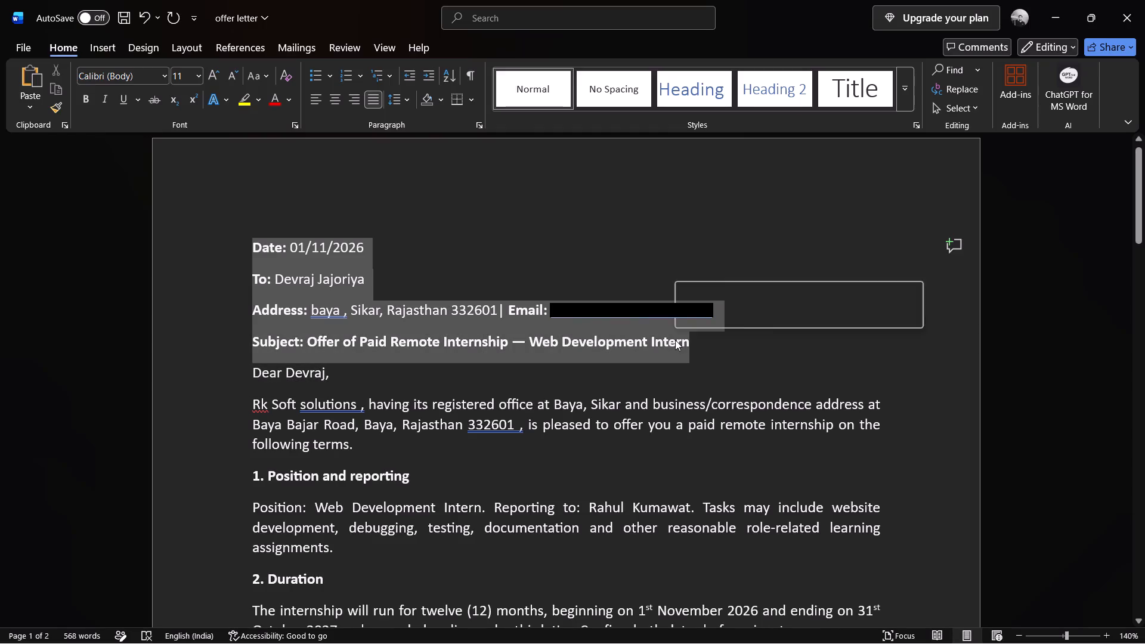
left_click(314, 97)
left_click(449, 227)
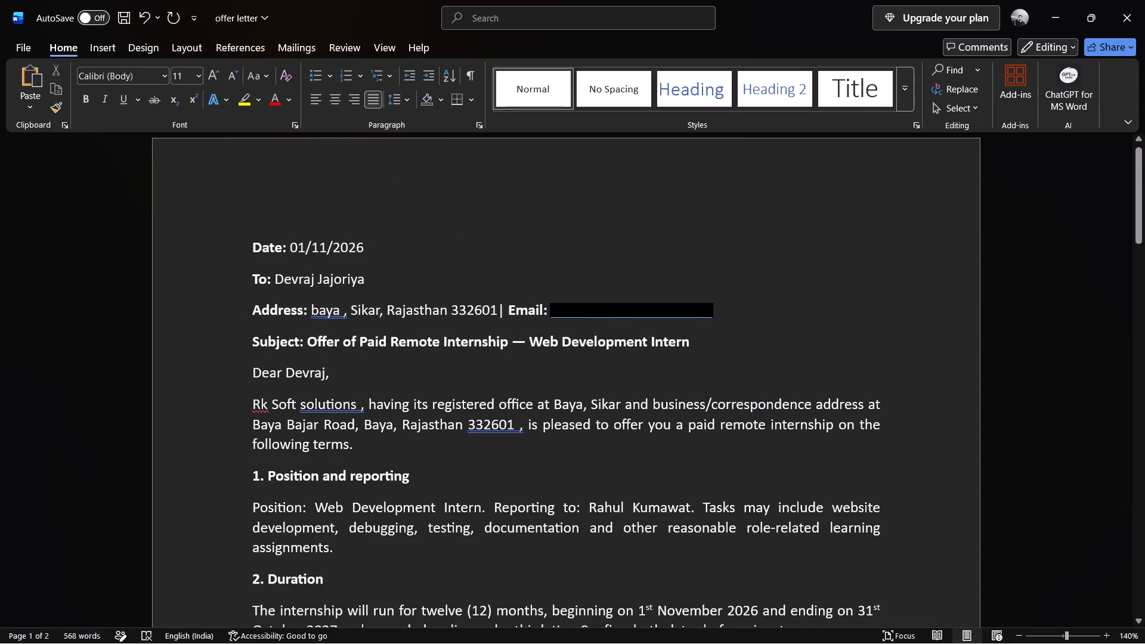
Review the whole letter's alignment and page layout down to the signature blocks and back to the Date line.
scroll(462, 272, "down", 3)
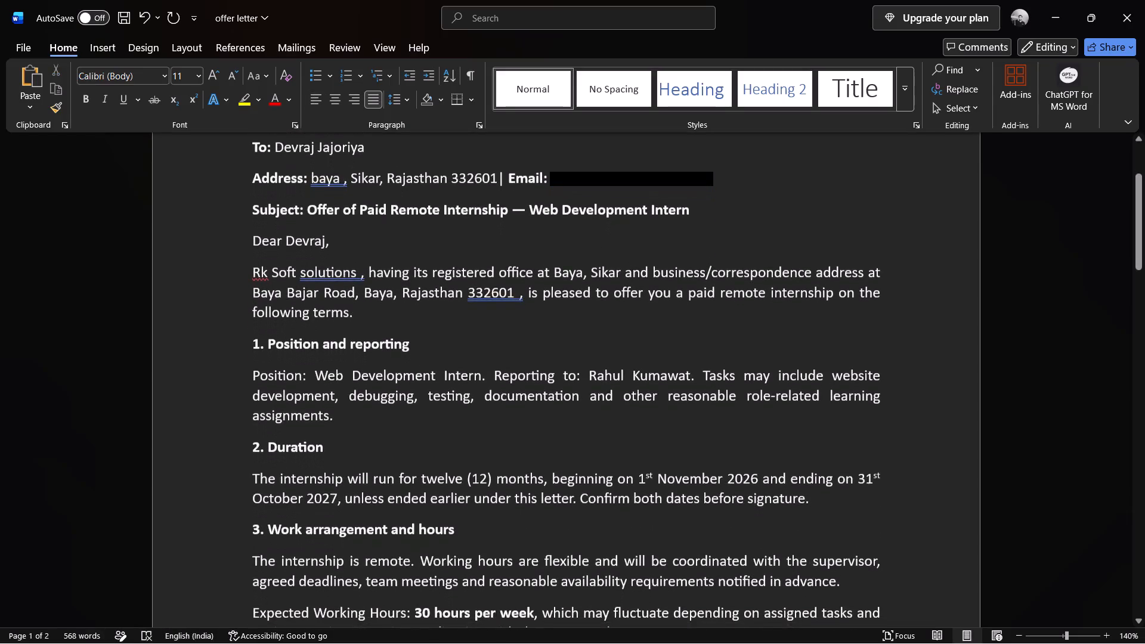
scroll(462, 272, "down", 6)
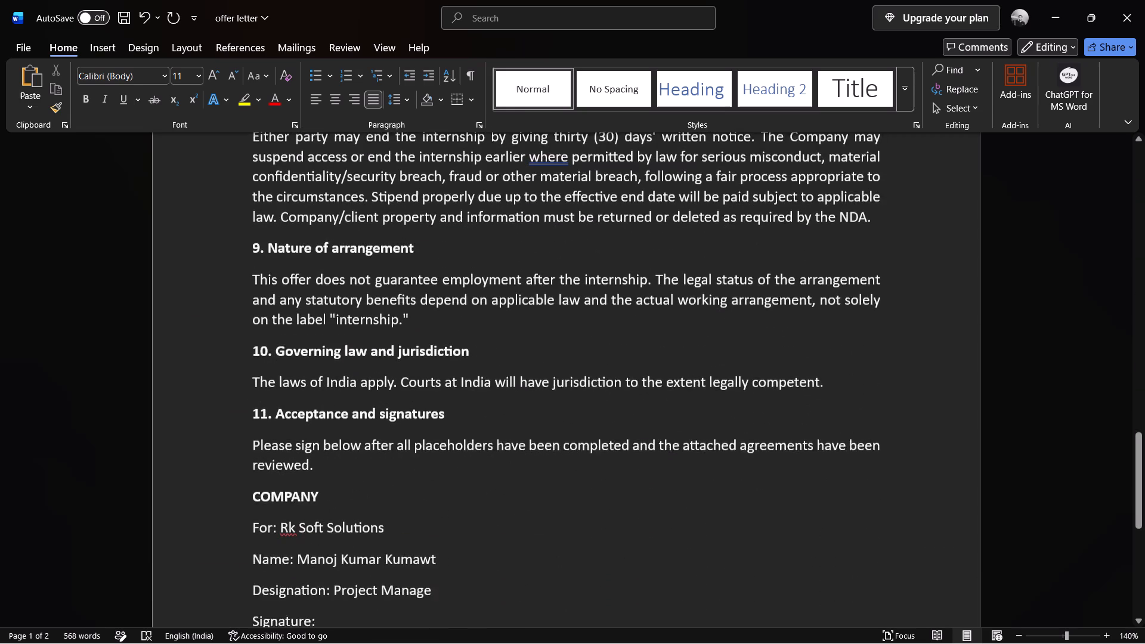
scroll(462, 272, "right", 1)
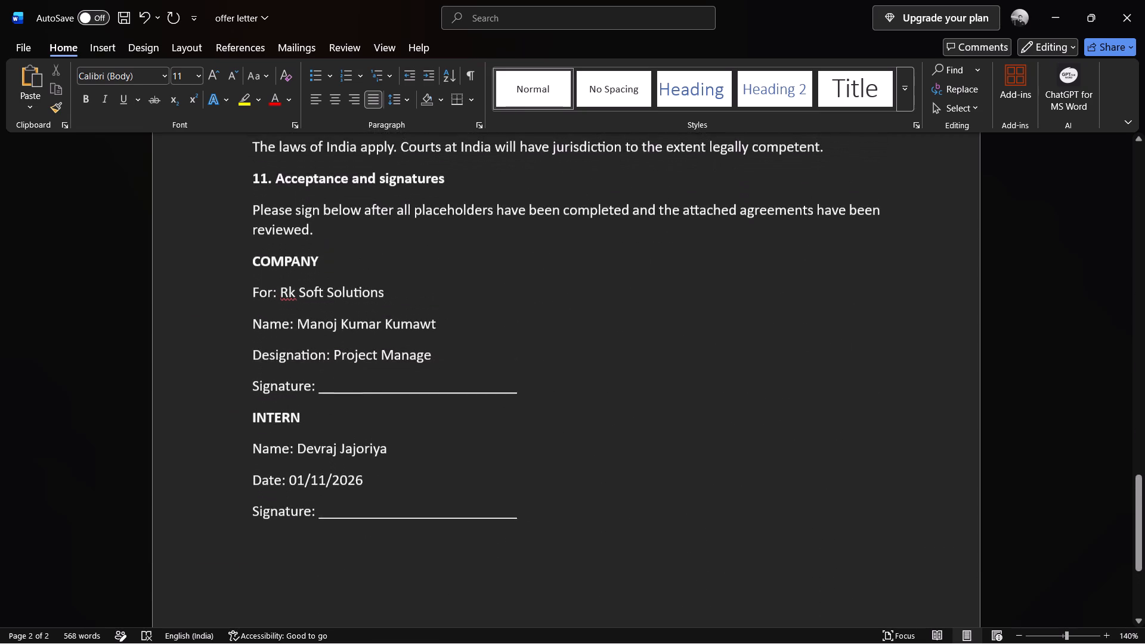
scroll(462, 272, "up", 2)
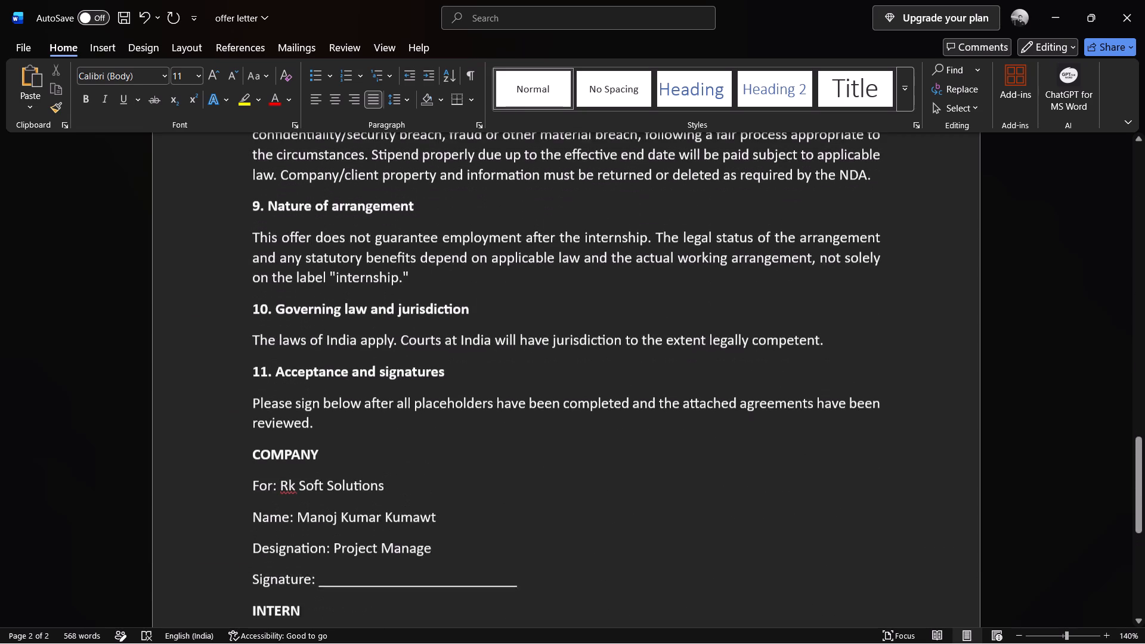
scroll(462, 272, "up", 3)
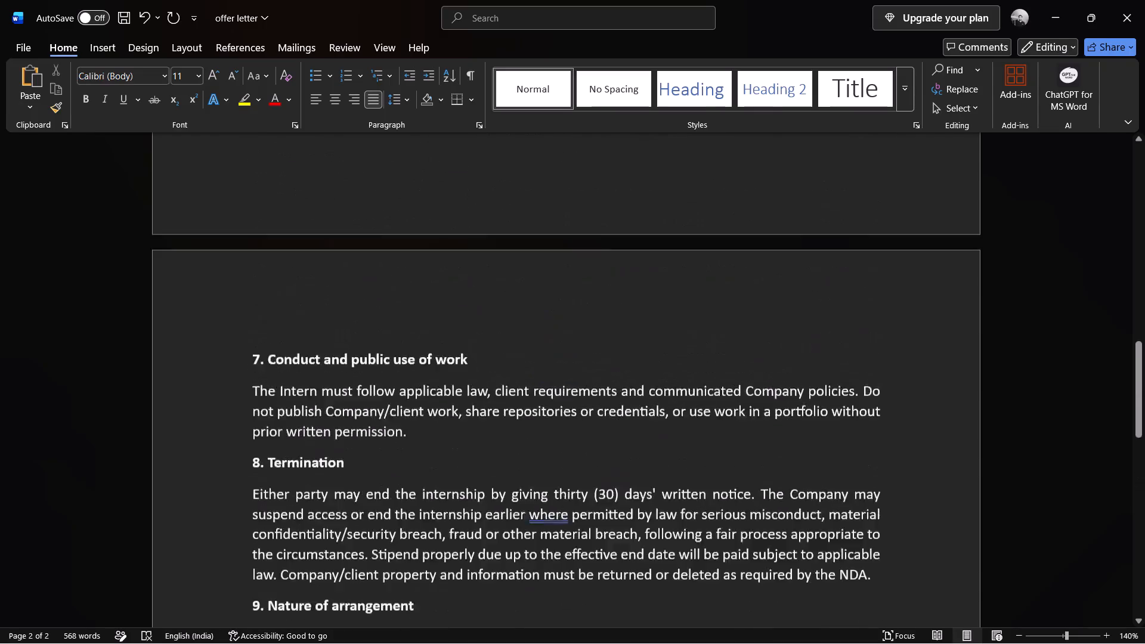
scroll(462, 272, "up", 4)
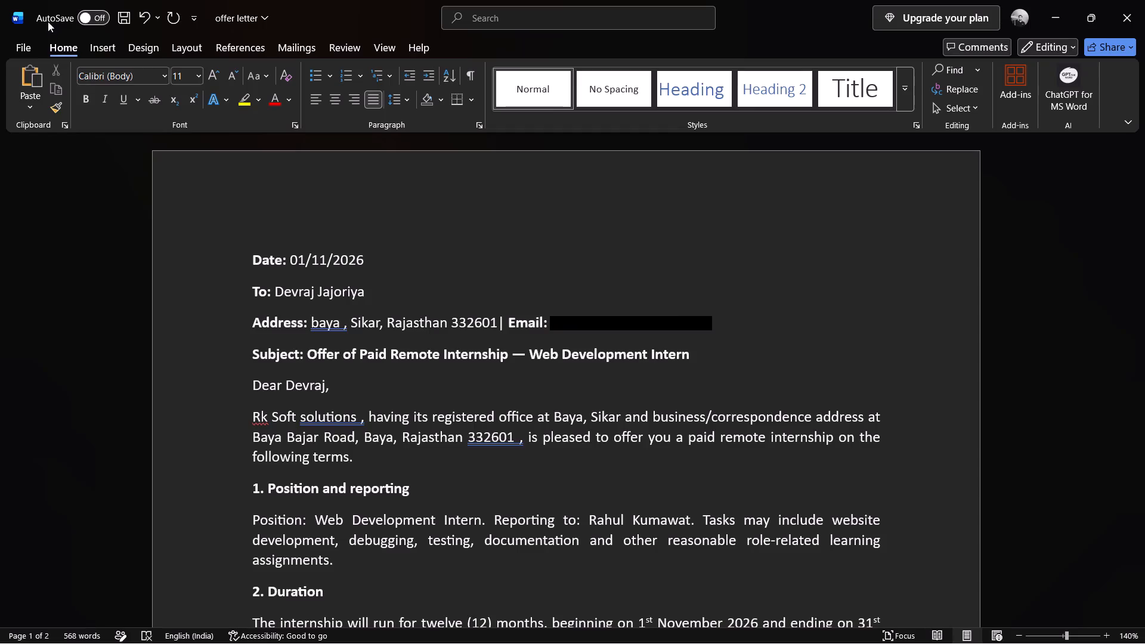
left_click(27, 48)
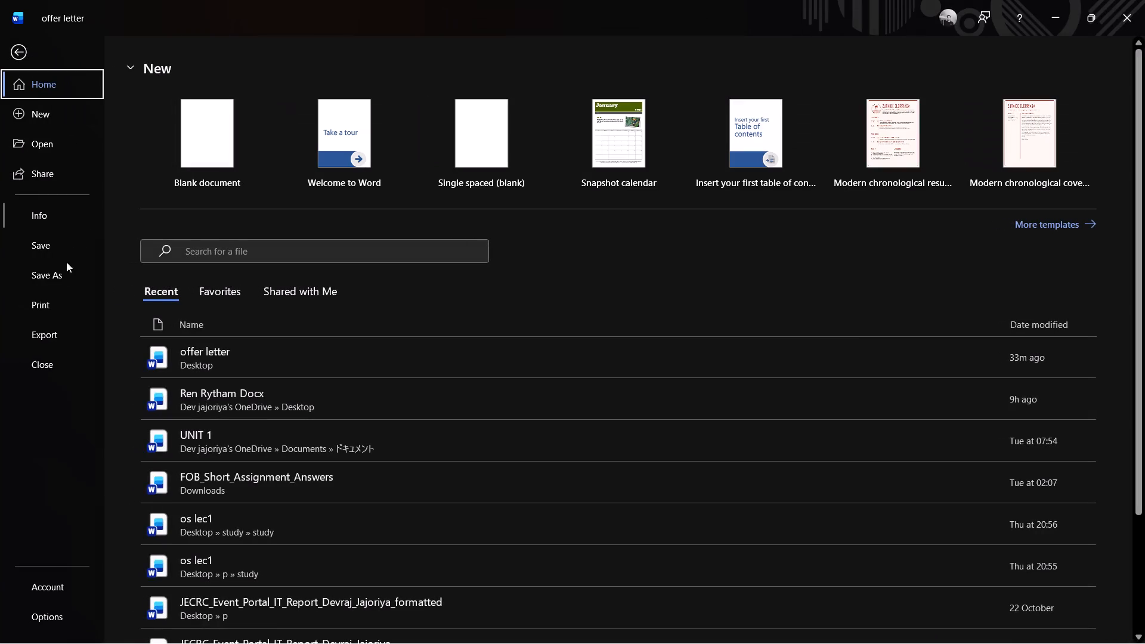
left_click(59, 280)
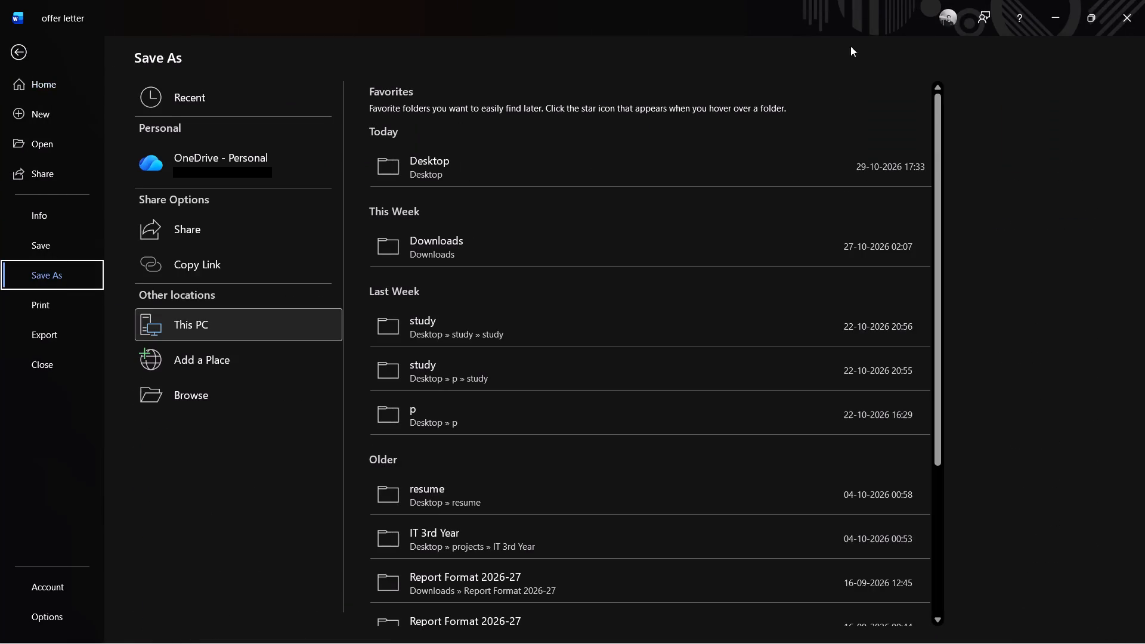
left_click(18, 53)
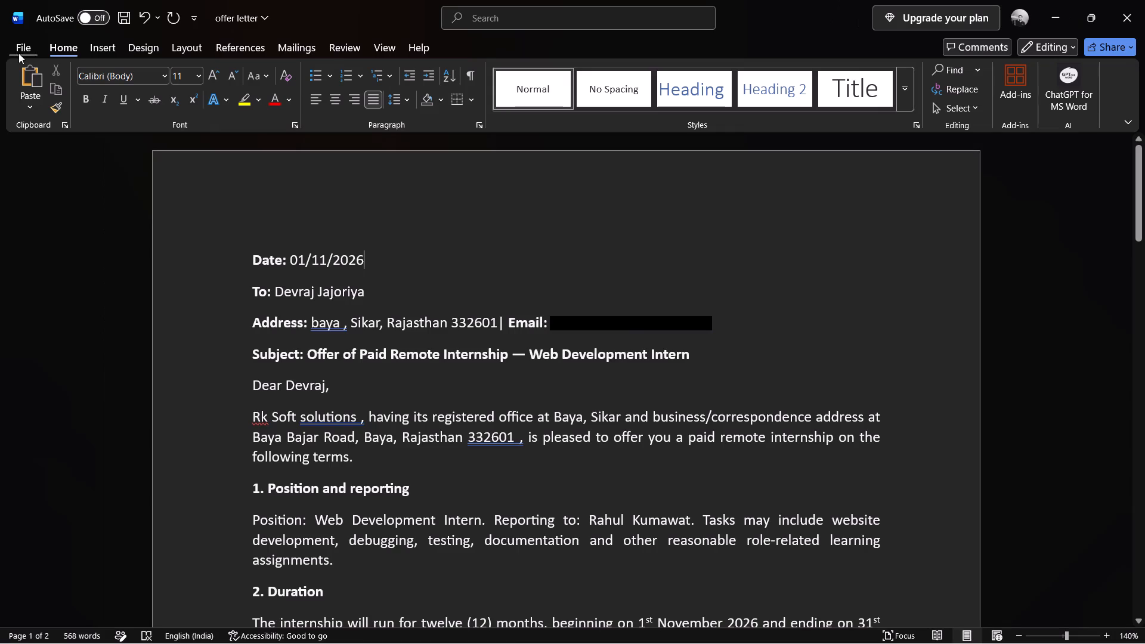
Save the edited offer letter under its existing name.
key("ctrl+s")
key("ctrl+s")
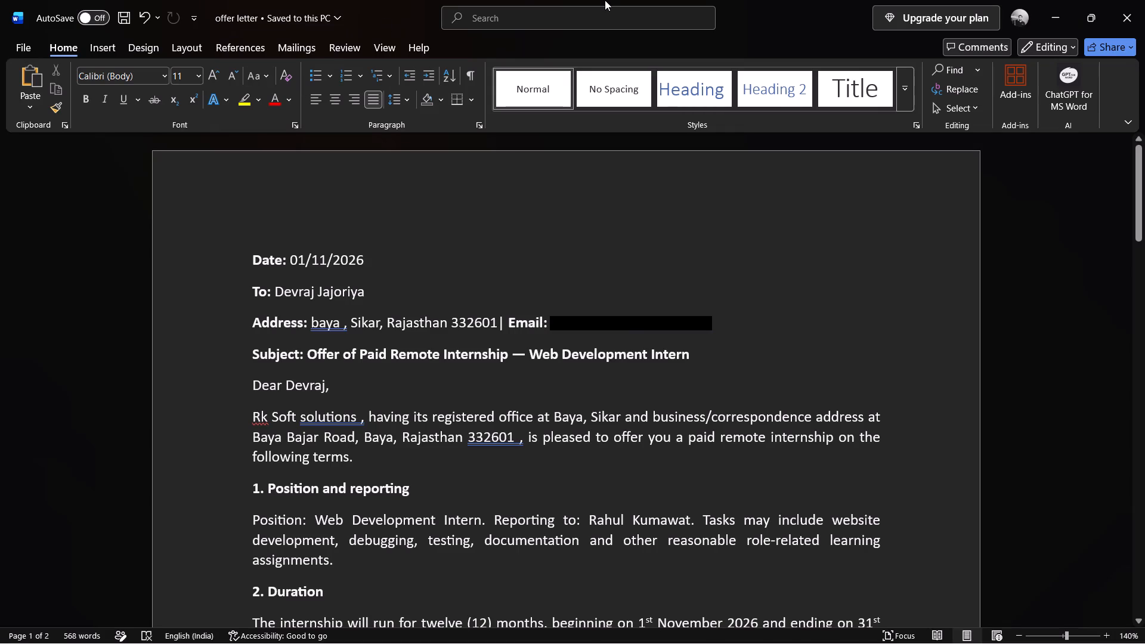
Save a copy of the offer letter to the Desktop in PDF format under the name offer letter.
left_click(16, 45)
left_click(50, 280)
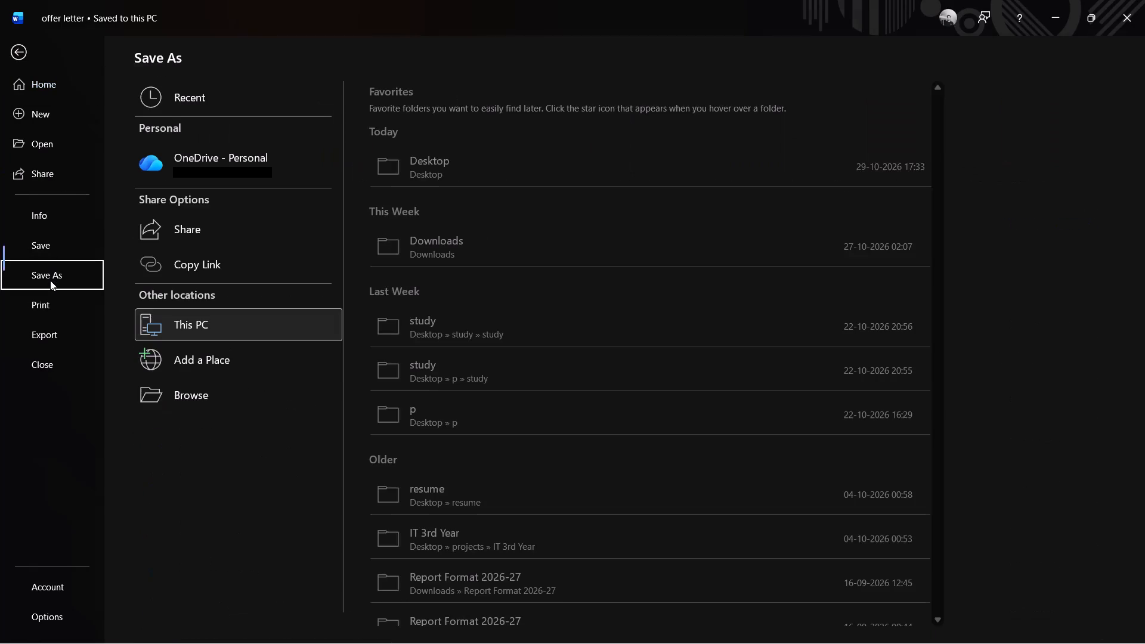
left_click(182, 323)
double_click(441, 187)
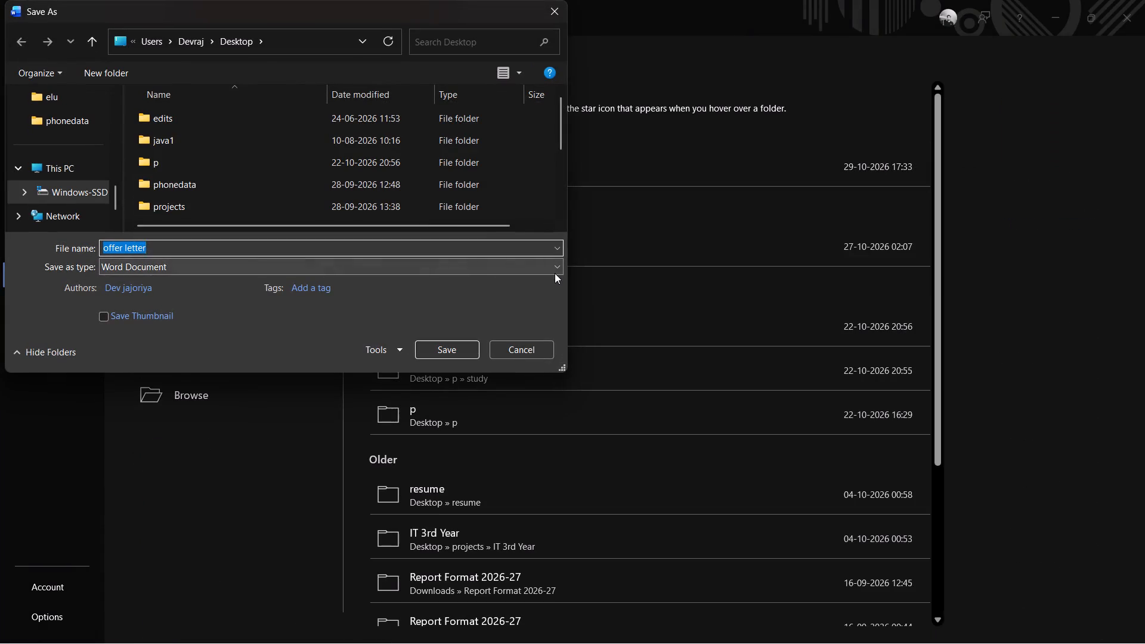
left_click(555, 273)
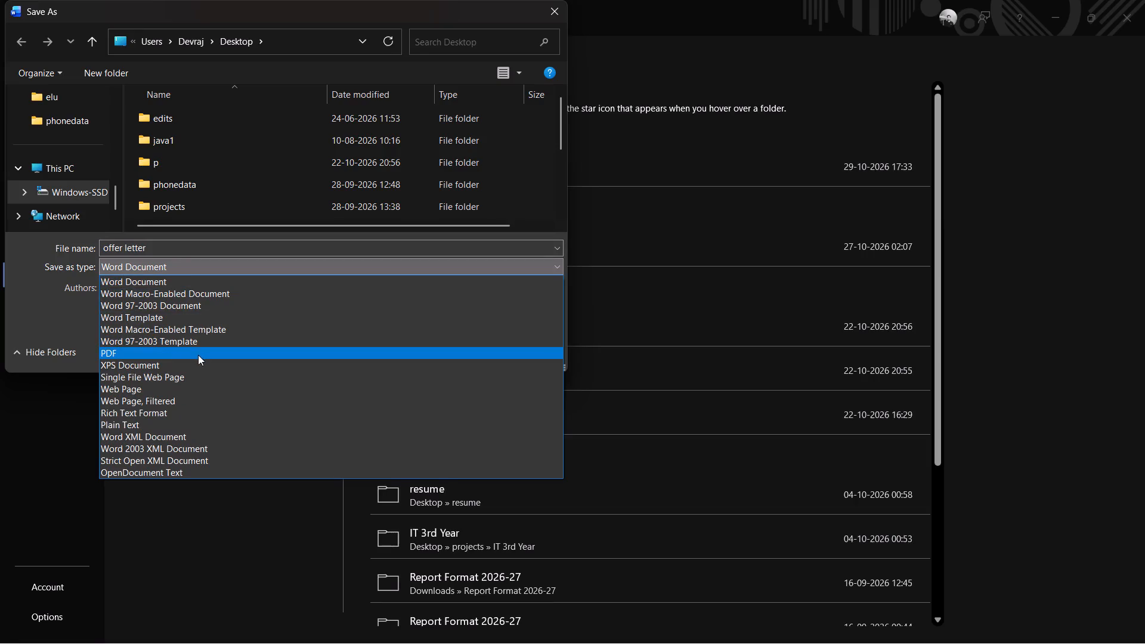
left_click(198, 355)
left_click(457, 385)
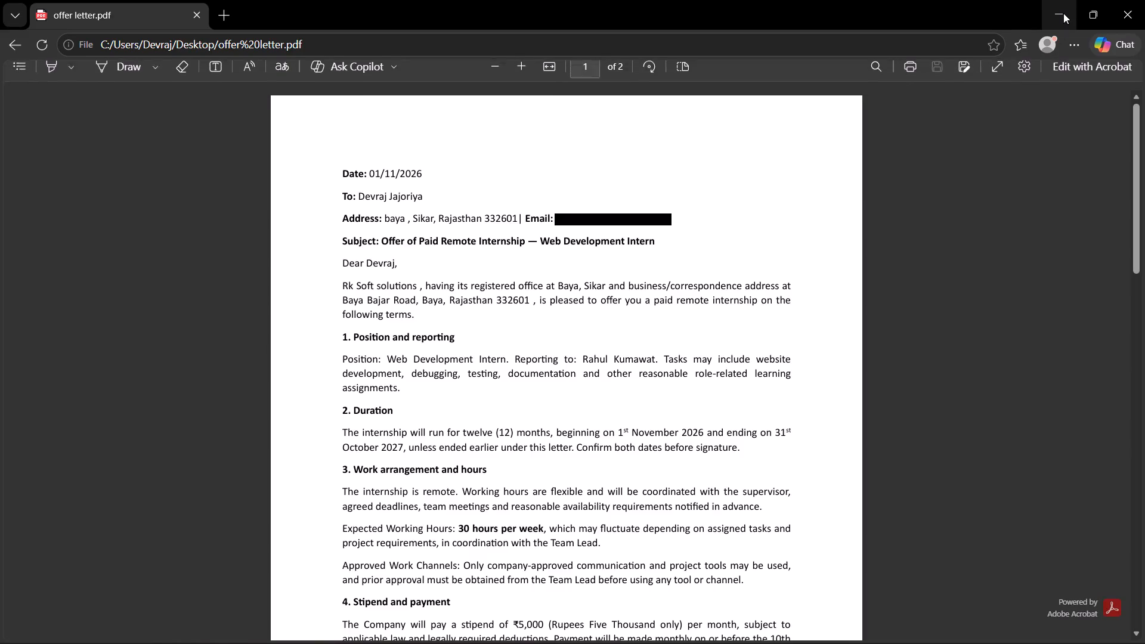
scroll(652, 295, "down", 7)
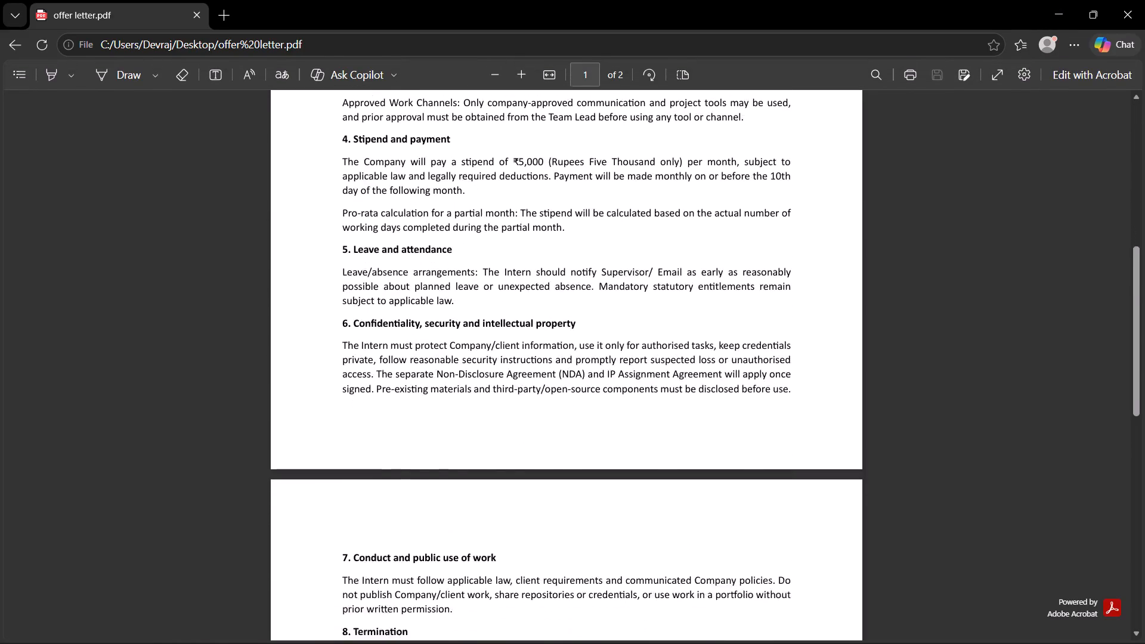
scroll(652, 295, "down", 4)
scroll(652, 295, "up", 1)
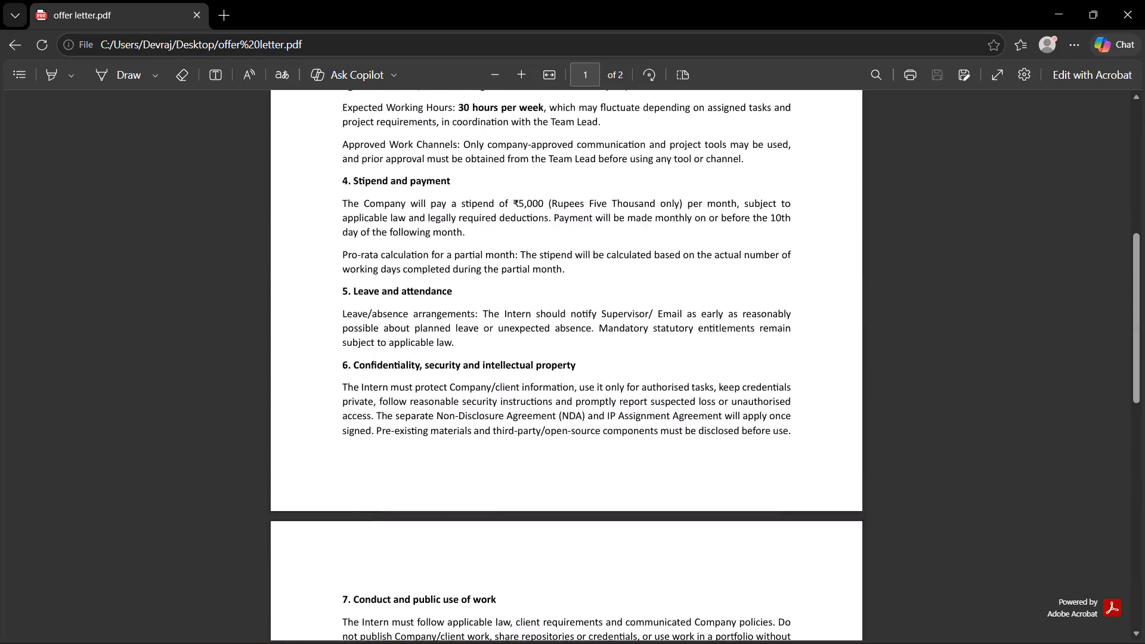
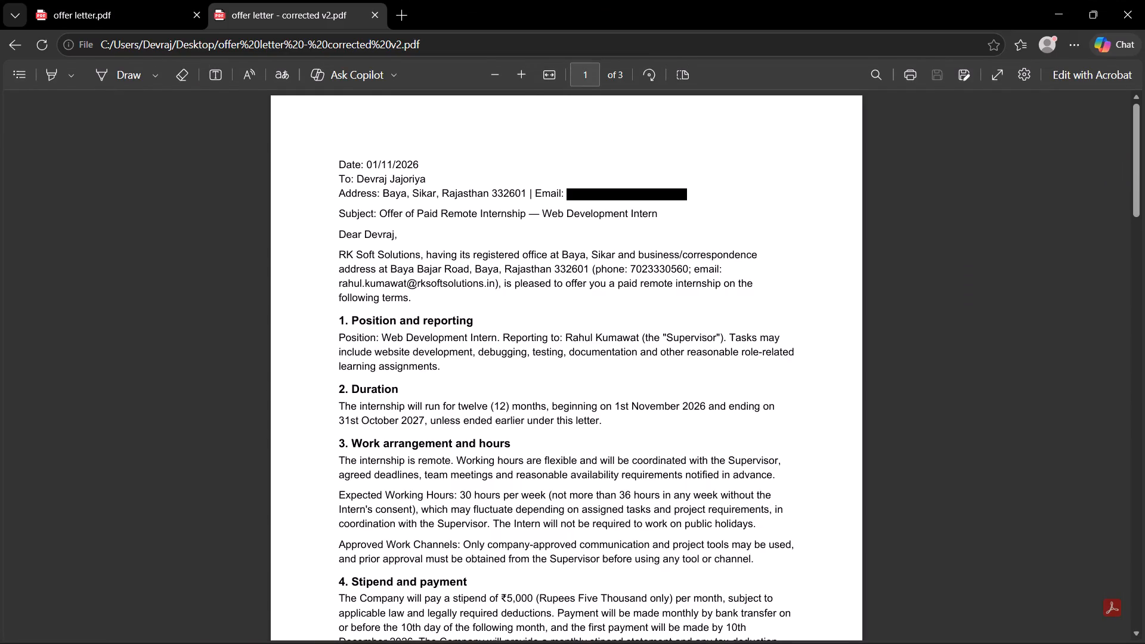
scroll(416, 370, "down", 4)
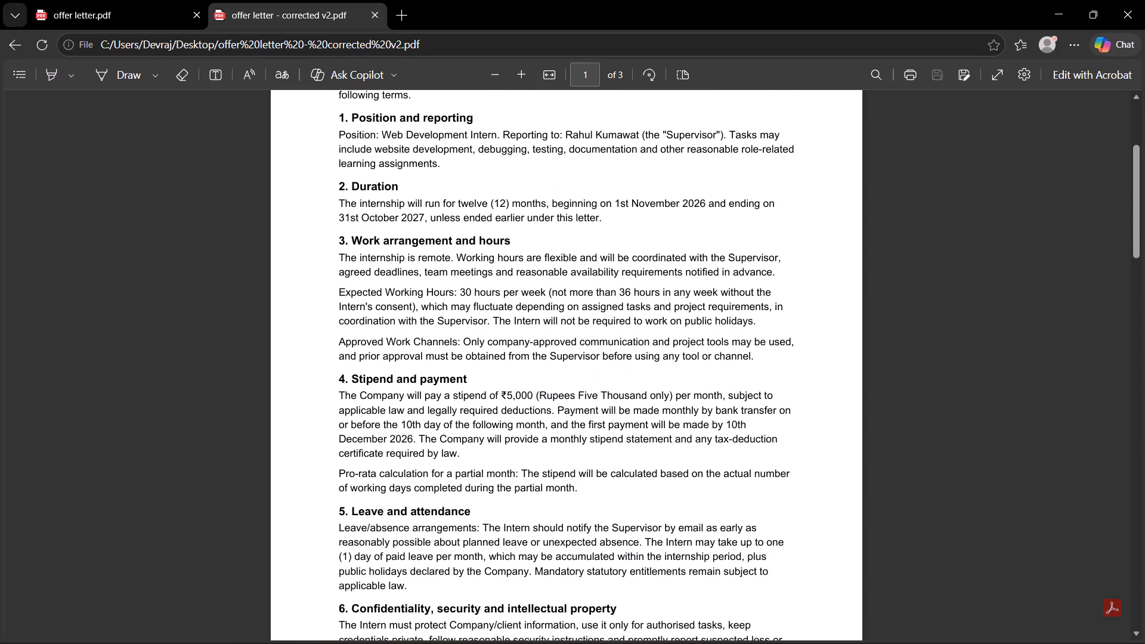
scroll(416, 370, "down", 3)
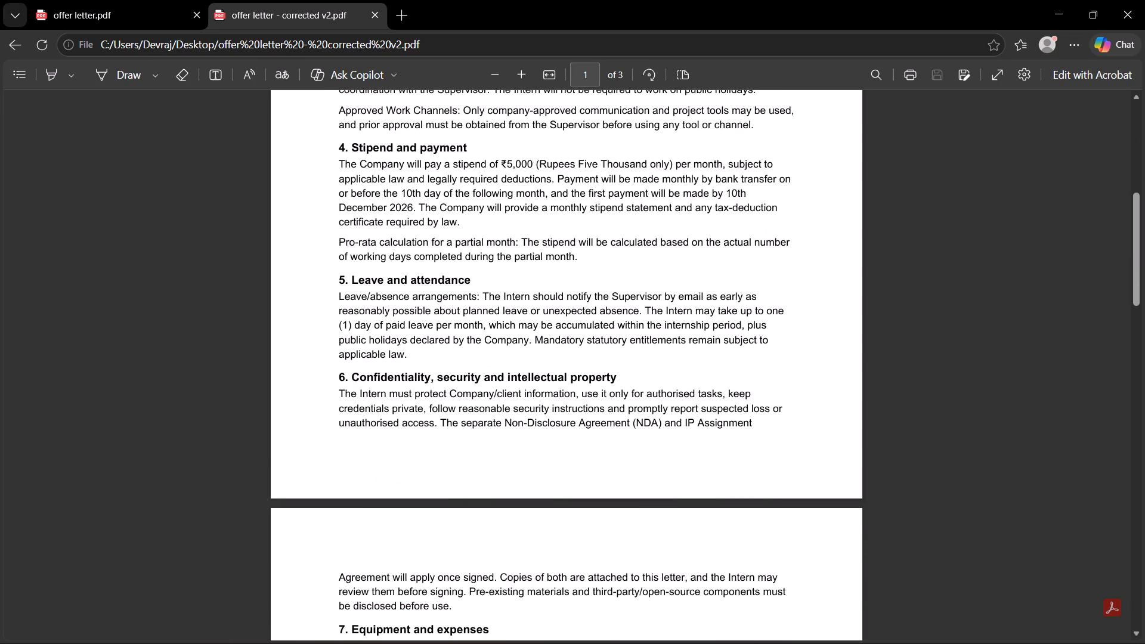
scroll(416, 370, "down", 4)
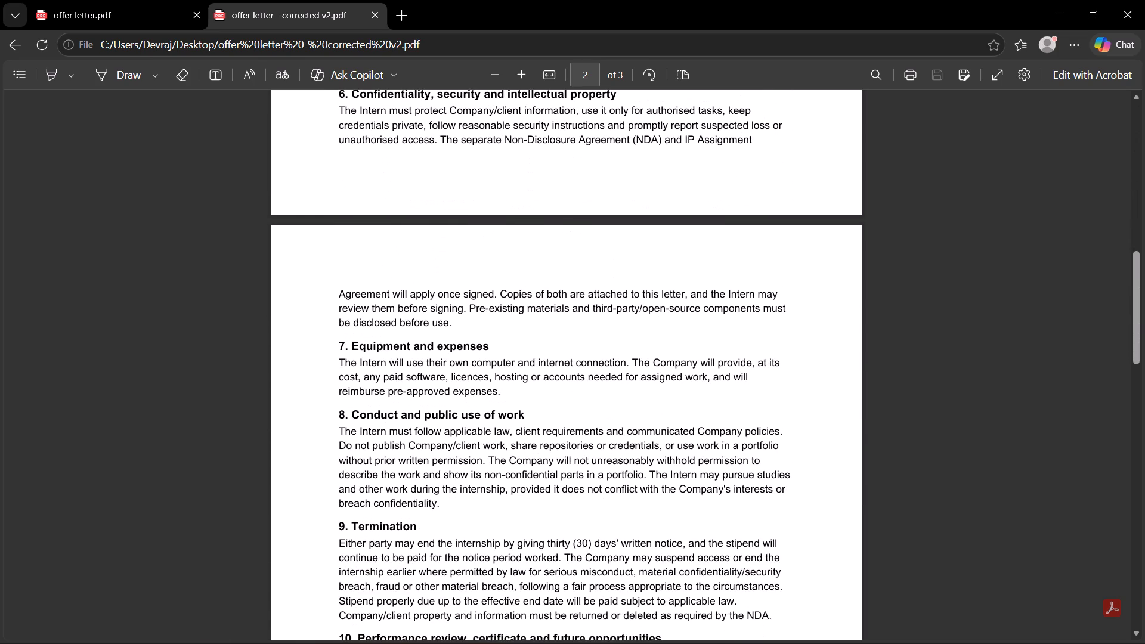
scroll(416, 370, "down", 3)
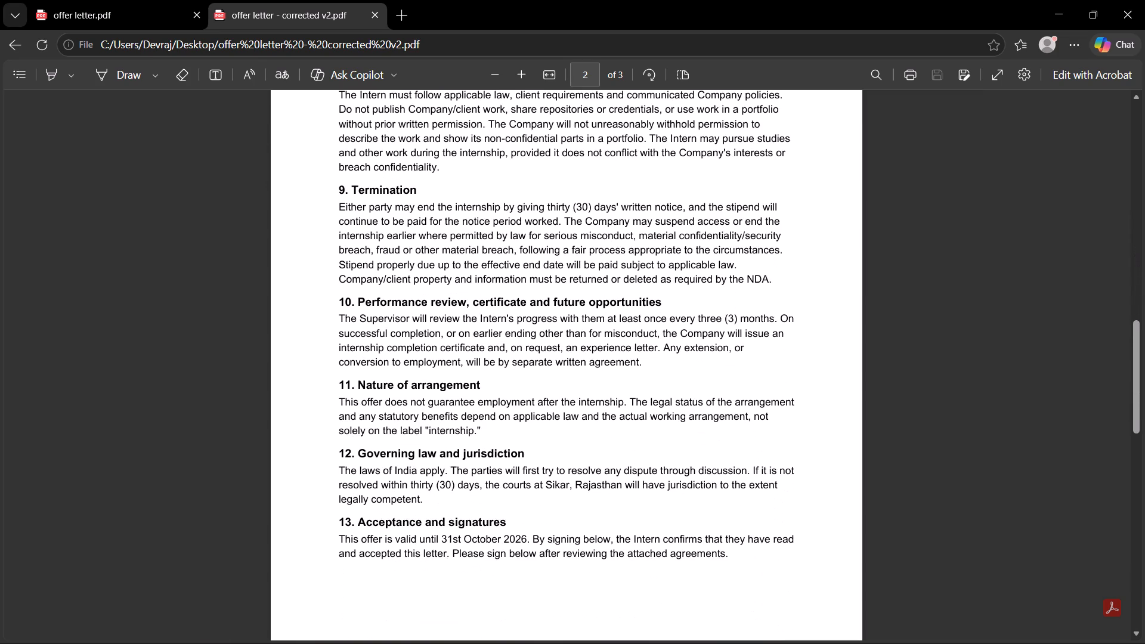
scroll(416, 370, "down", 1)
scroll(477, 407, "down", 1)
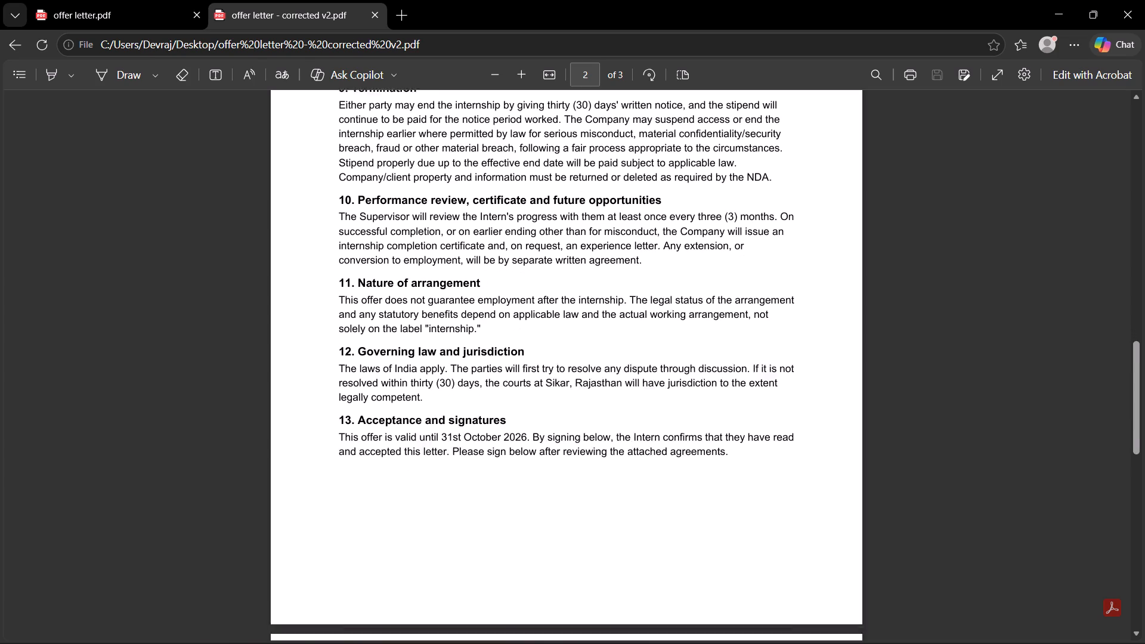
scroll(477, 407, "down", 6)
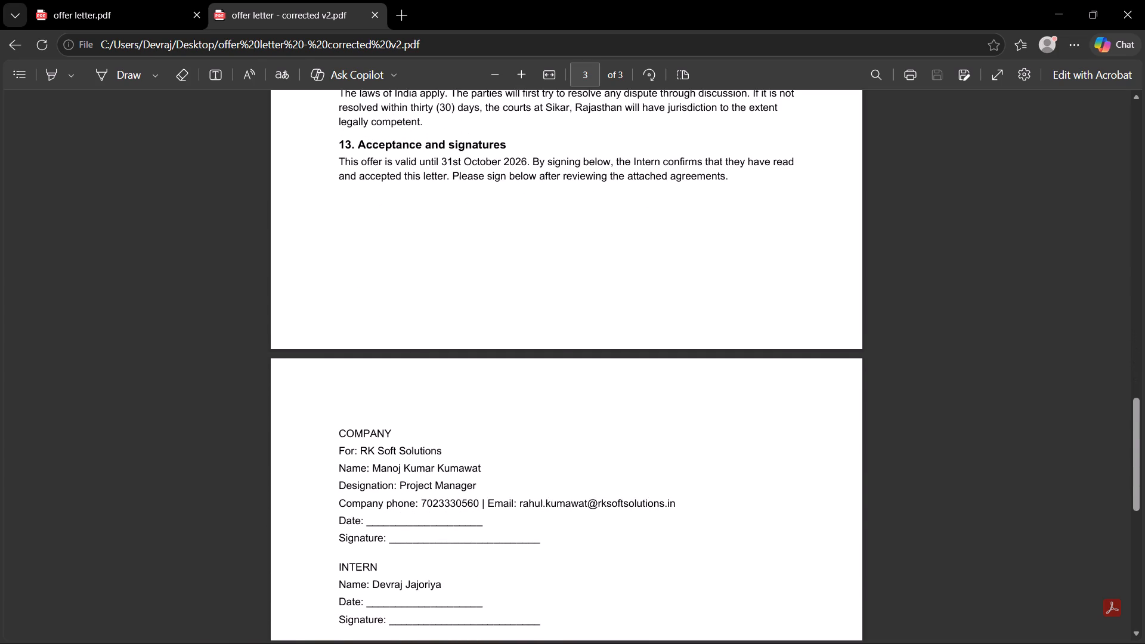
scroll(477, 407, "up", 2)
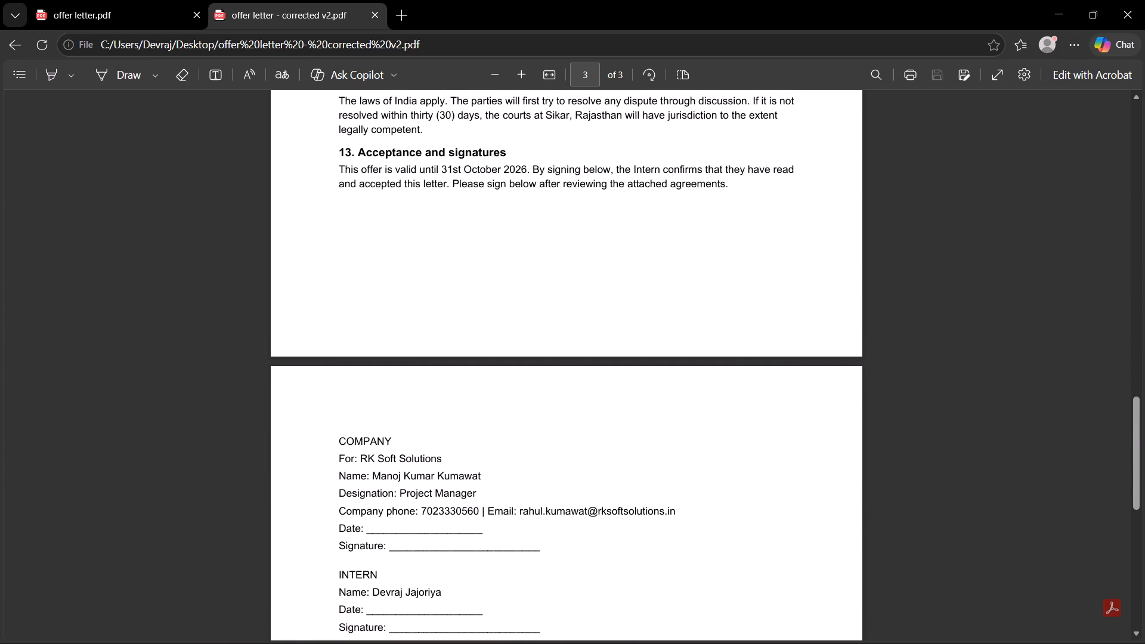
scroll(477, 407, "up", 1)
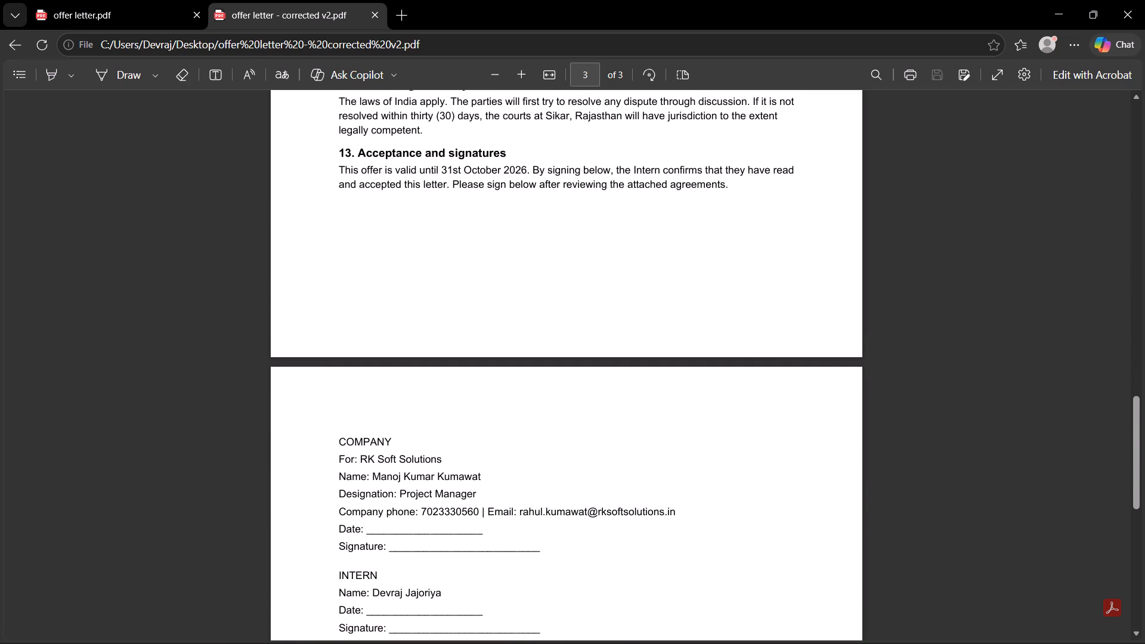
scroll(477, 407, "up", 1)
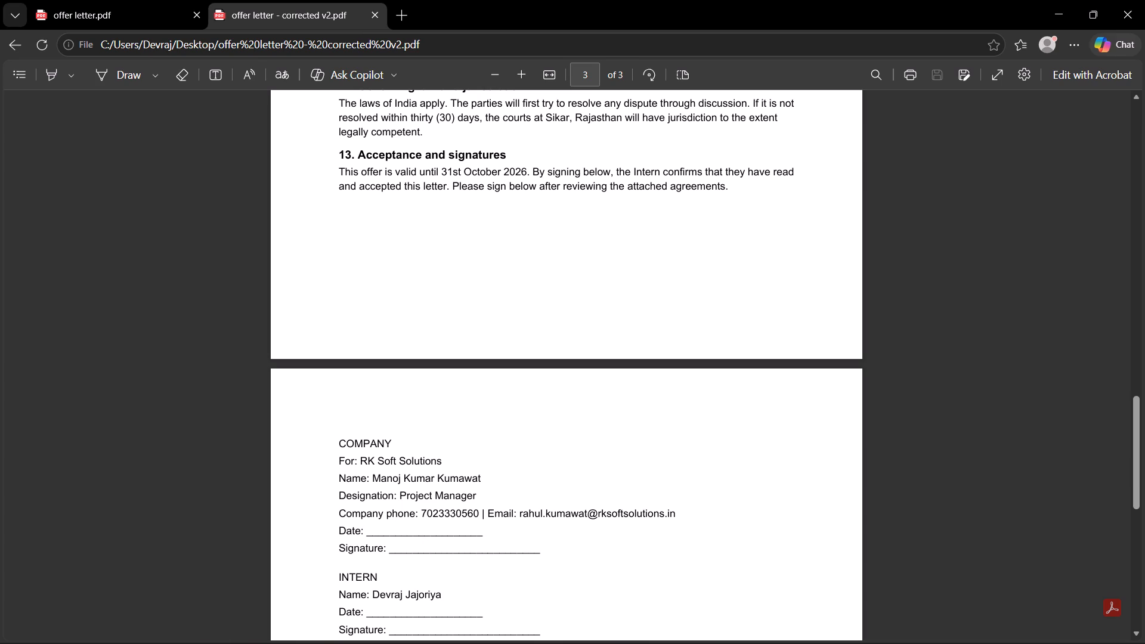
scroll(686, 191, "up", 1)
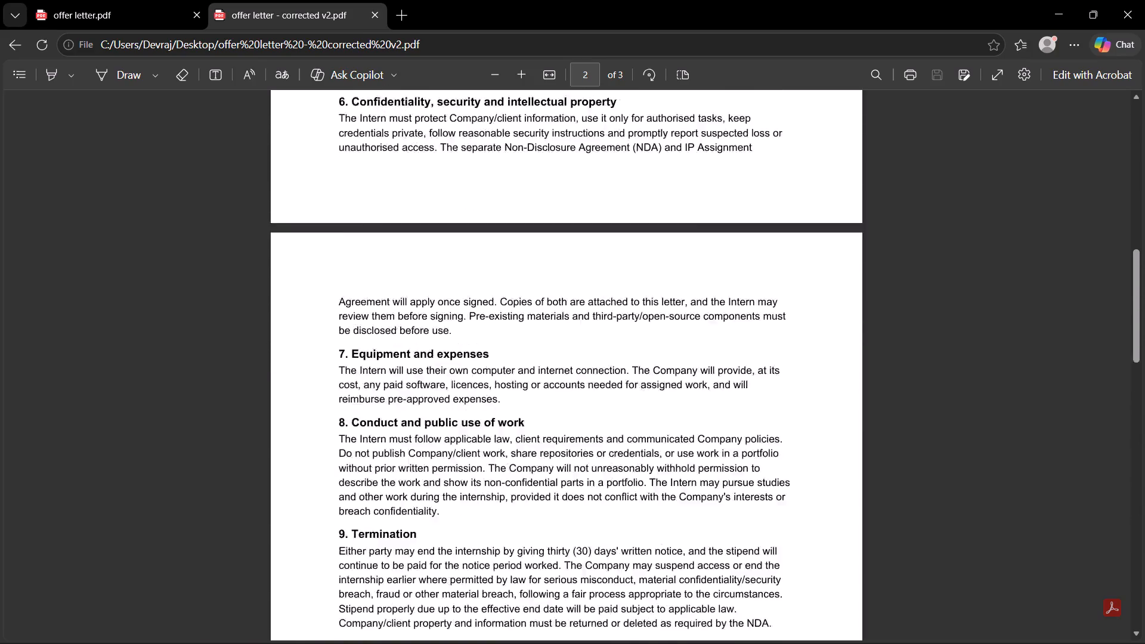
scroll(686, 191, "up", 5)
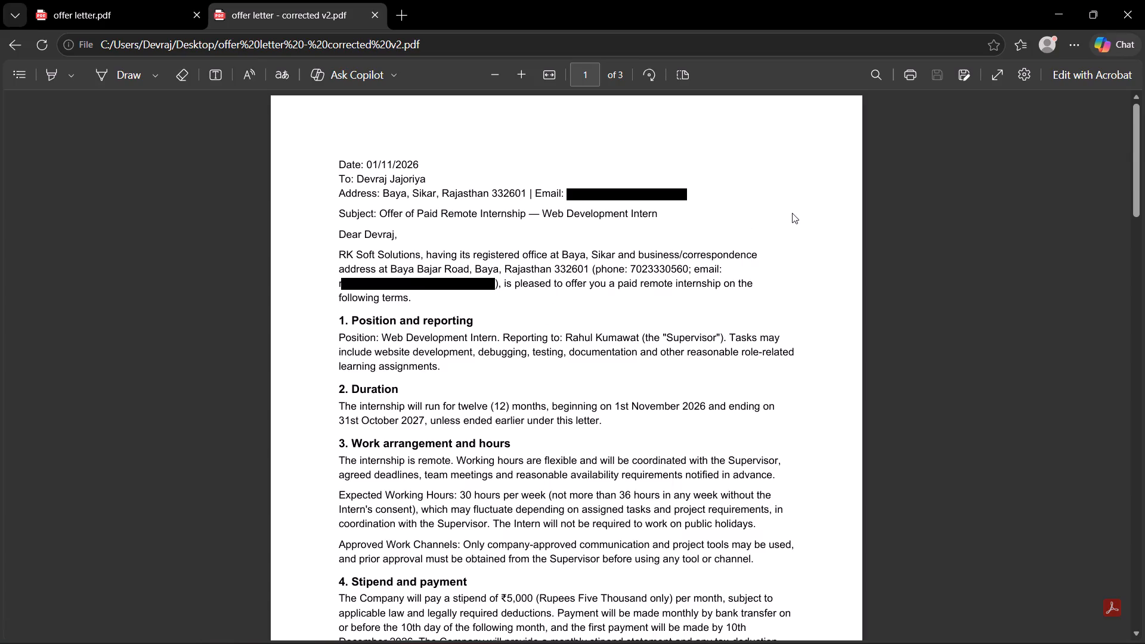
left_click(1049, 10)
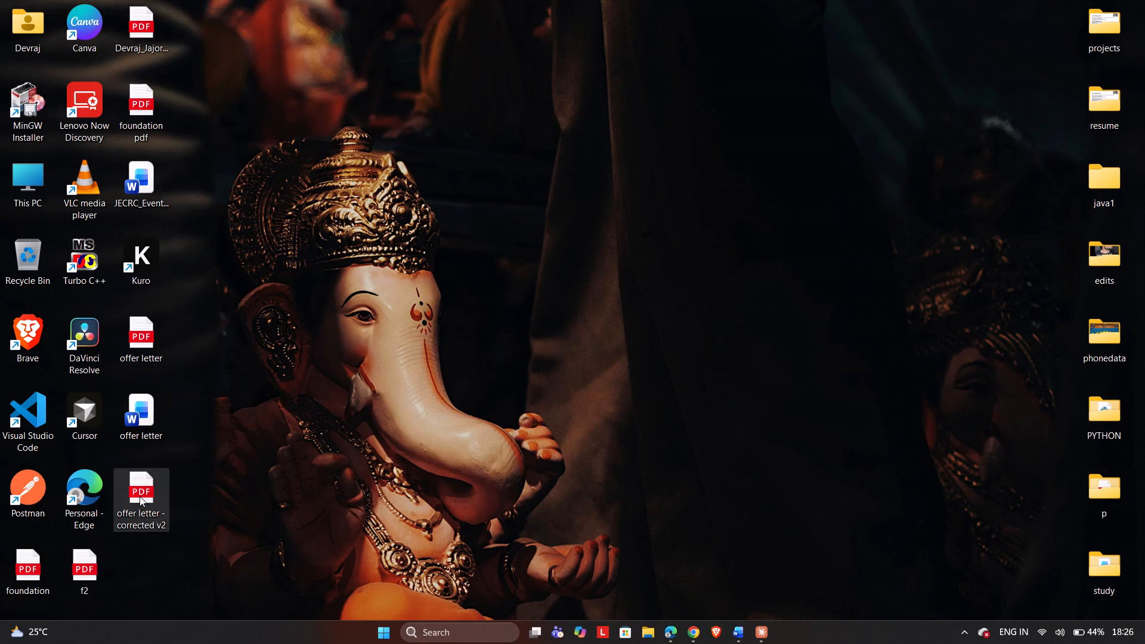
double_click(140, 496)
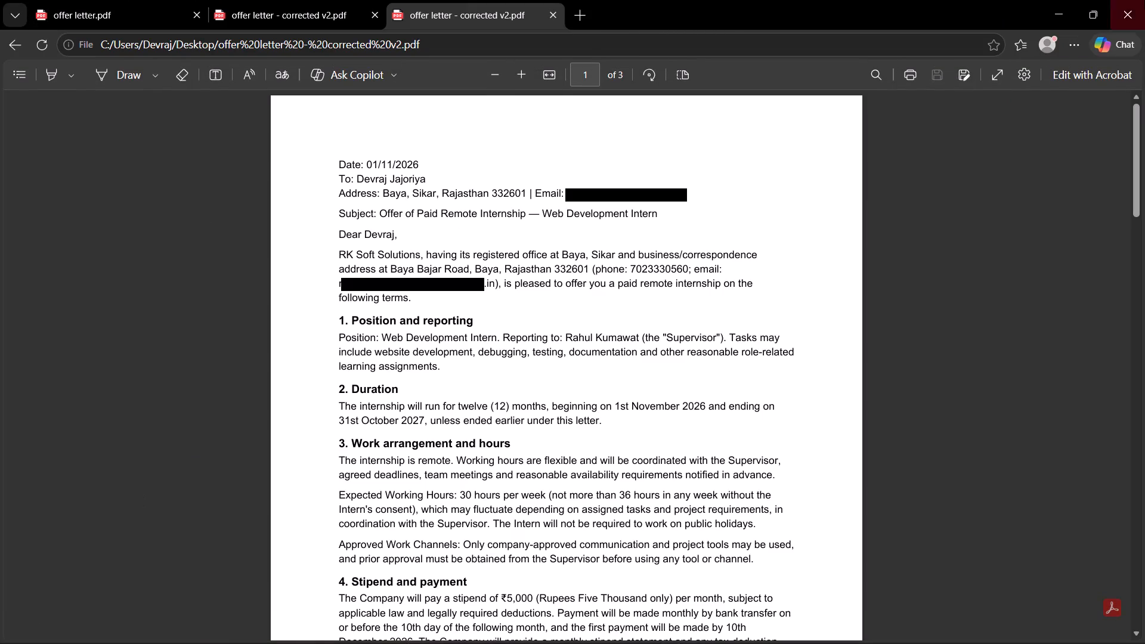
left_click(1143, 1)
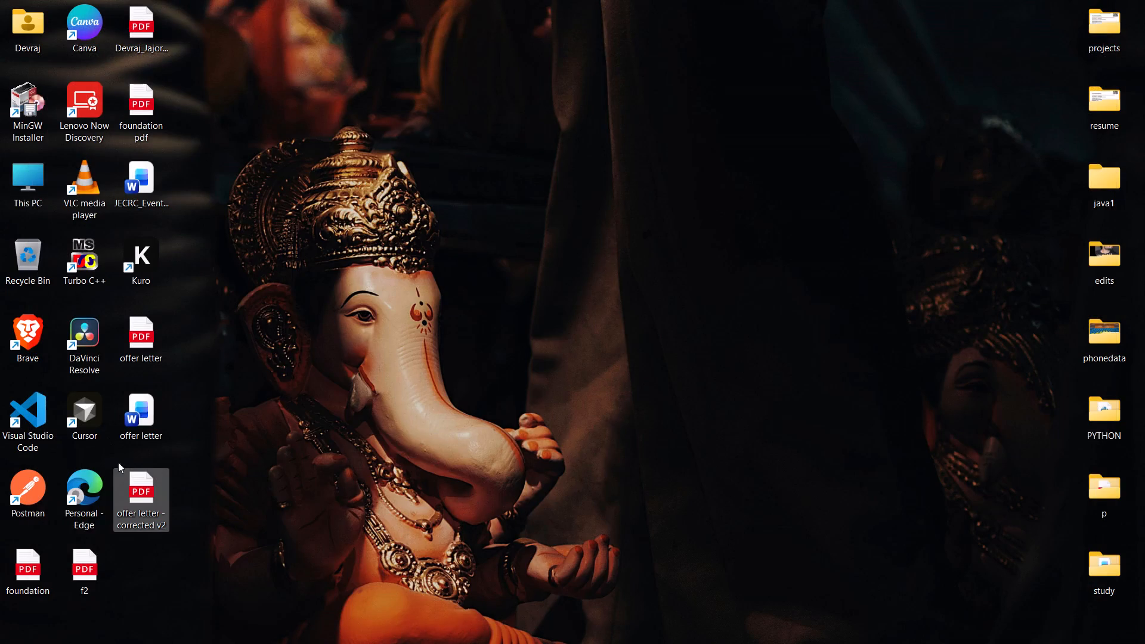
Open the desktop "offer letter - corrected v2" PDF in Word, for this time only, and enable editing.
right_click(140, 482)
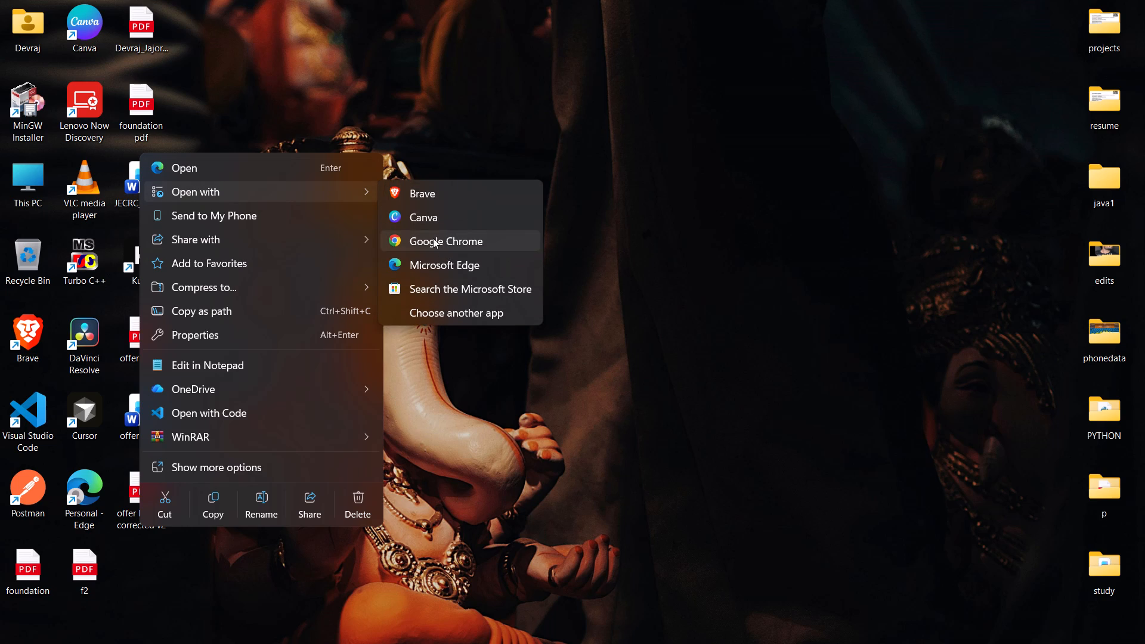
left_click(432, 320)
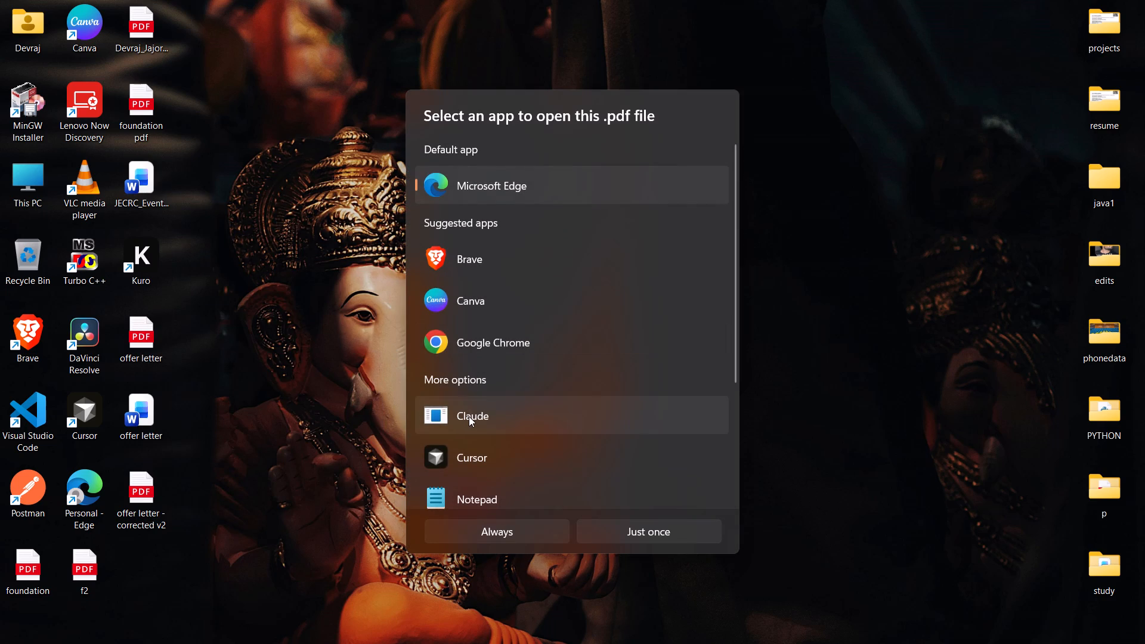
scroll(485, 370, "down", 2)
left_click(478, 455)
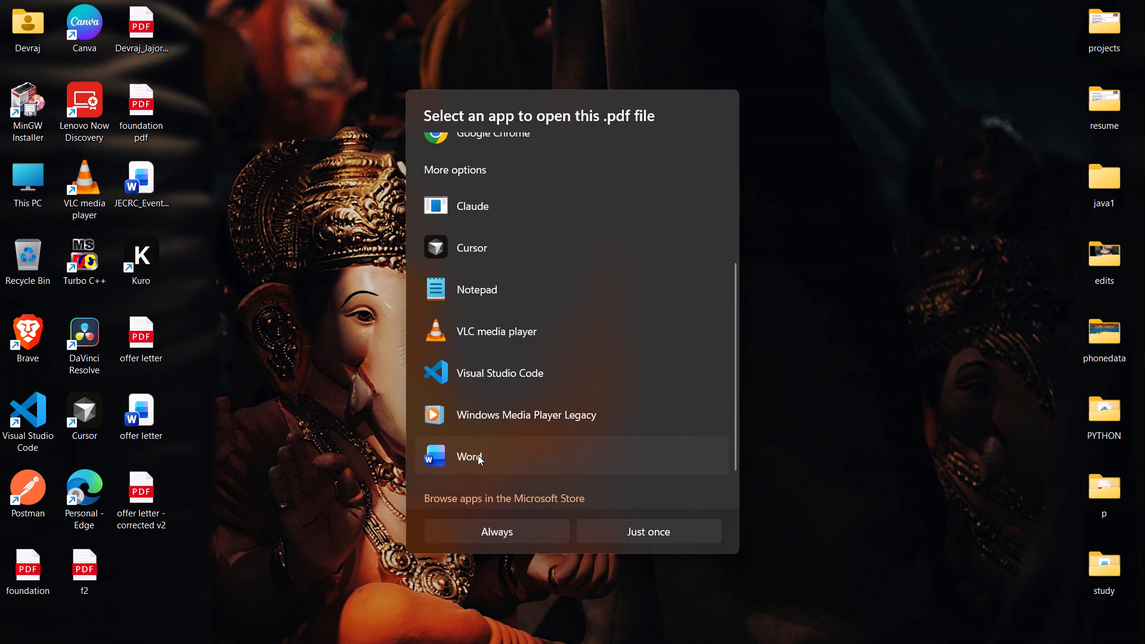
left_click(478, 455)
left_click(626, 532)
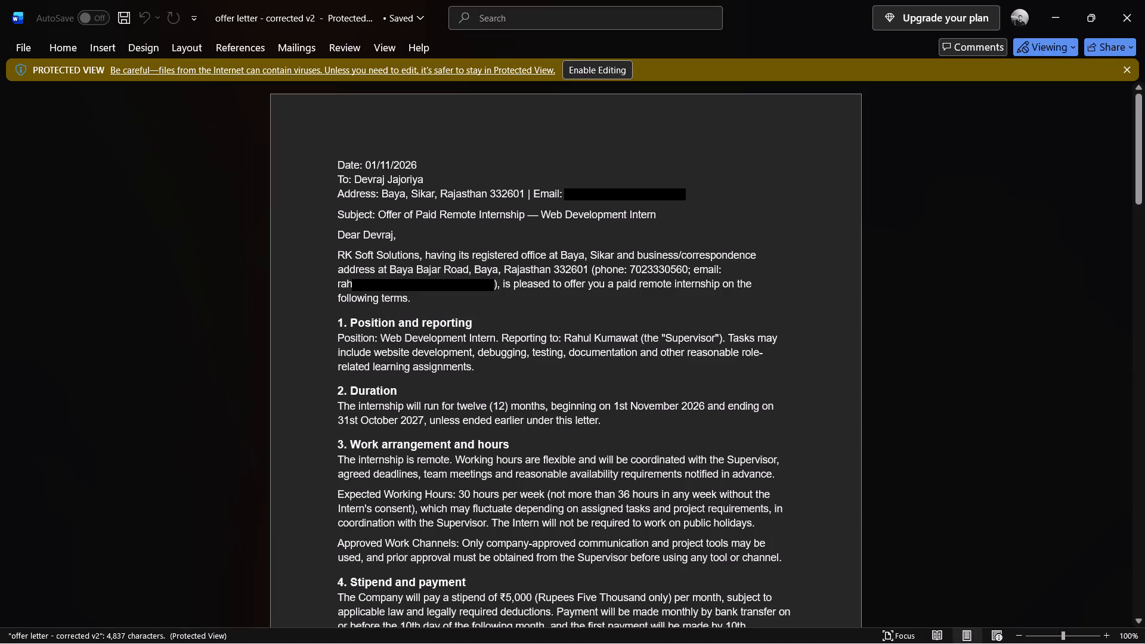
left_click(614, 69)
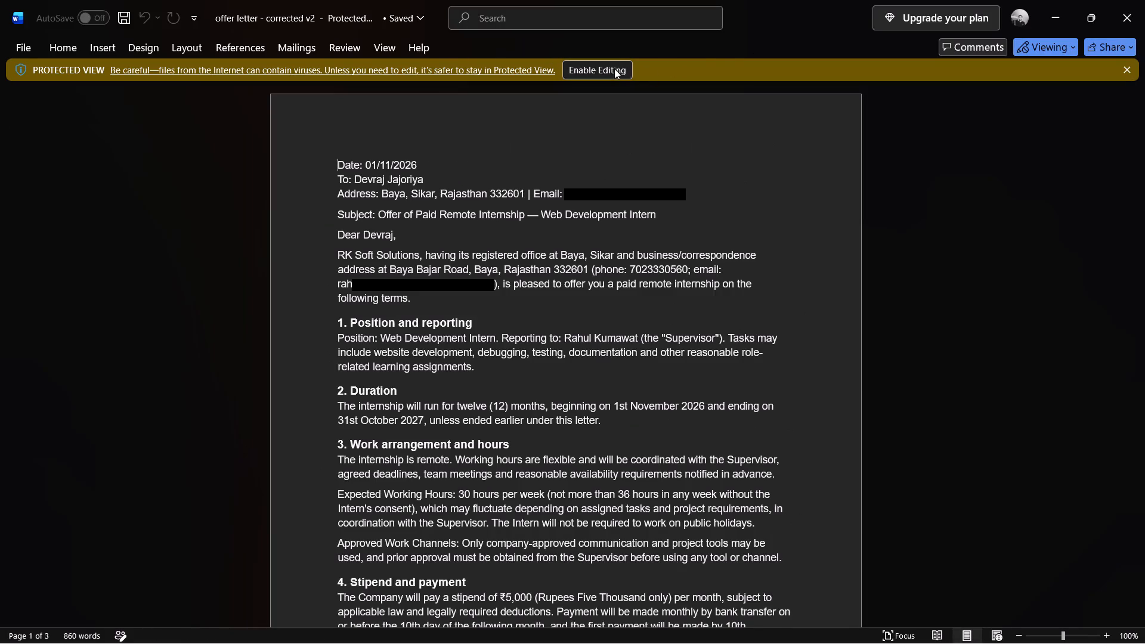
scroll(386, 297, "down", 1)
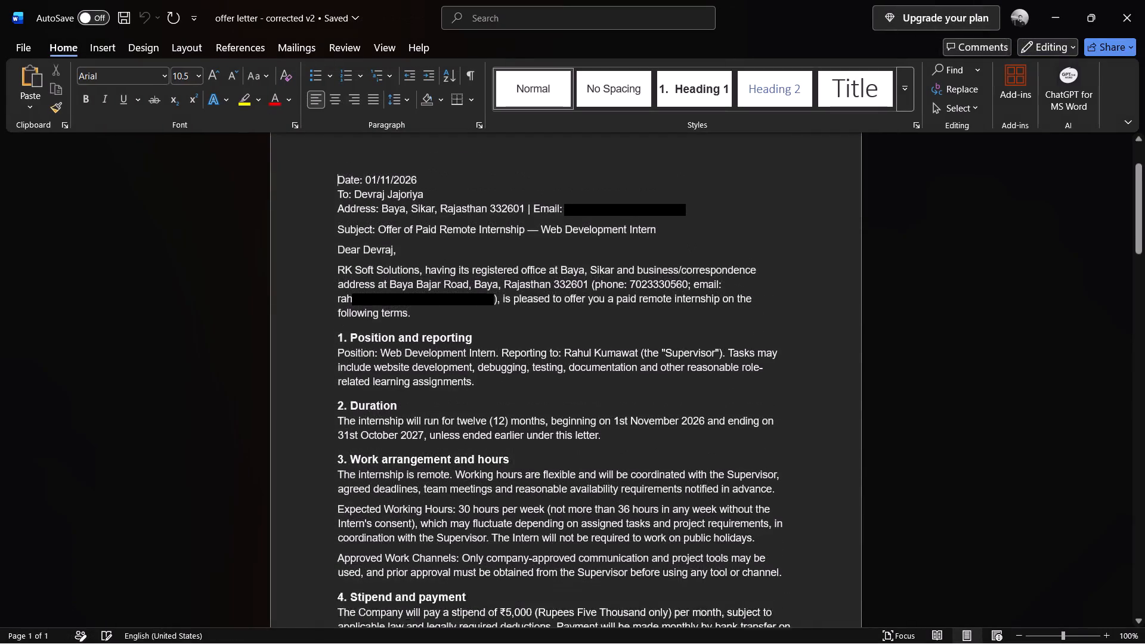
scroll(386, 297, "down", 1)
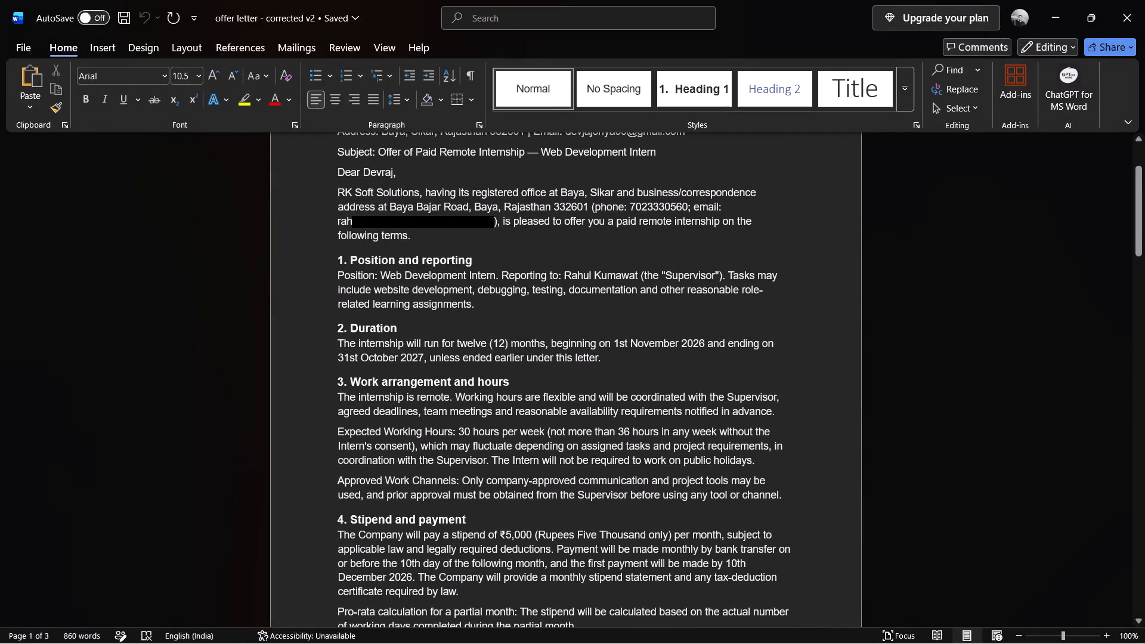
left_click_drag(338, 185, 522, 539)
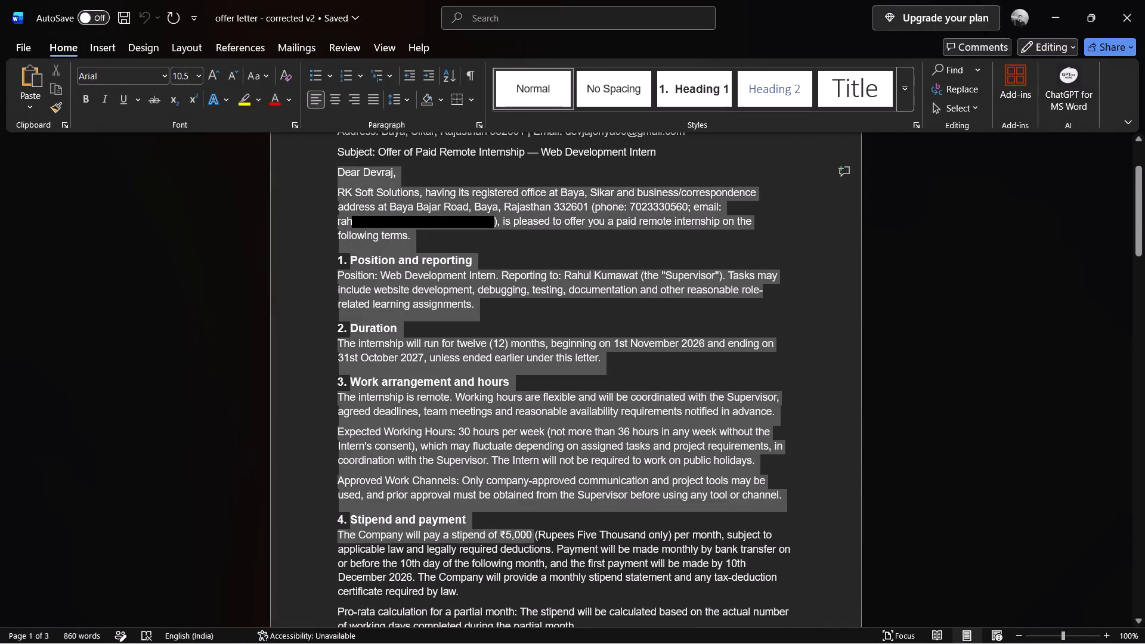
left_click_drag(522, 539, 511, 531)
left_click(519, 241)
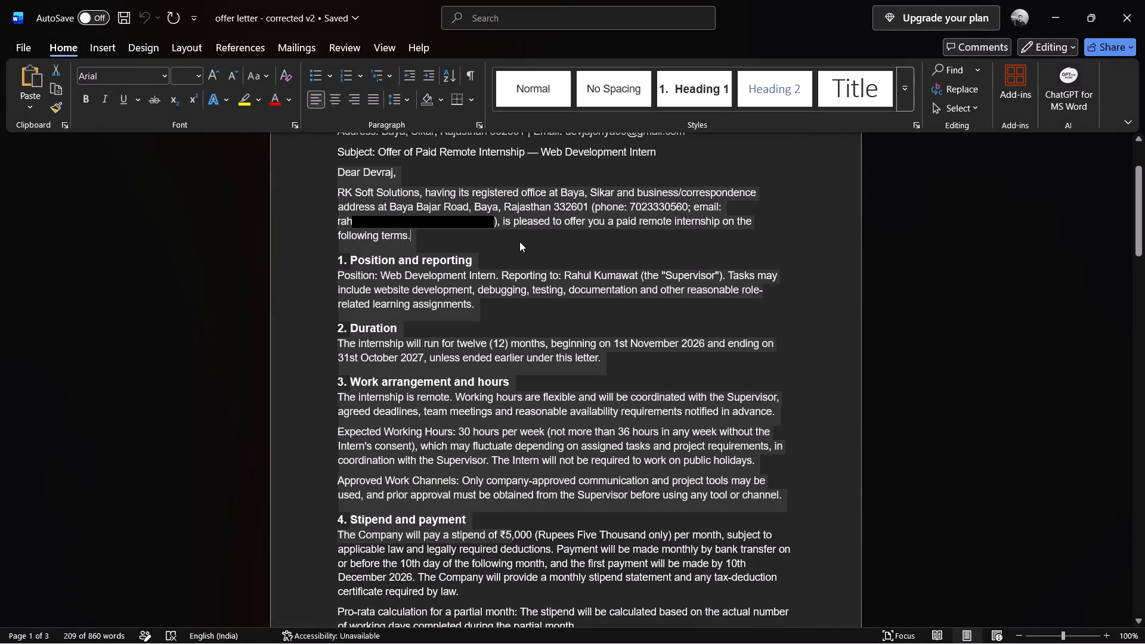
Justify the letter's body text from the opening RK Soft Solutions paragraph through the end of section 13, Acceptance and signatures.
left_click_drag(338, 189, 519, 556)
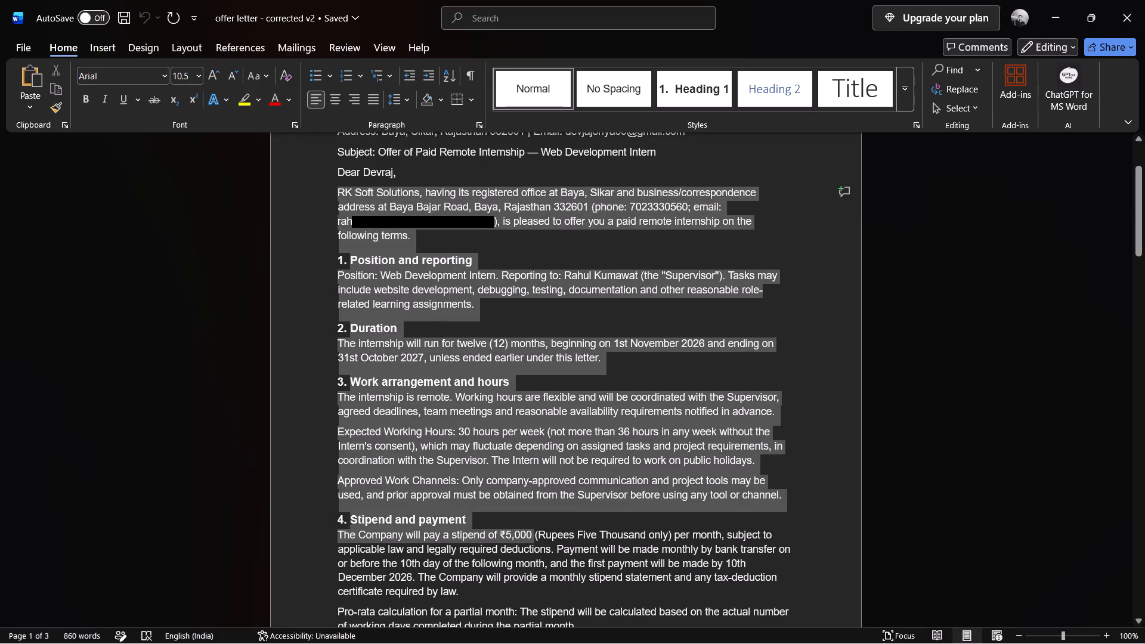
left_click_drag(519, 556, 525, 643)
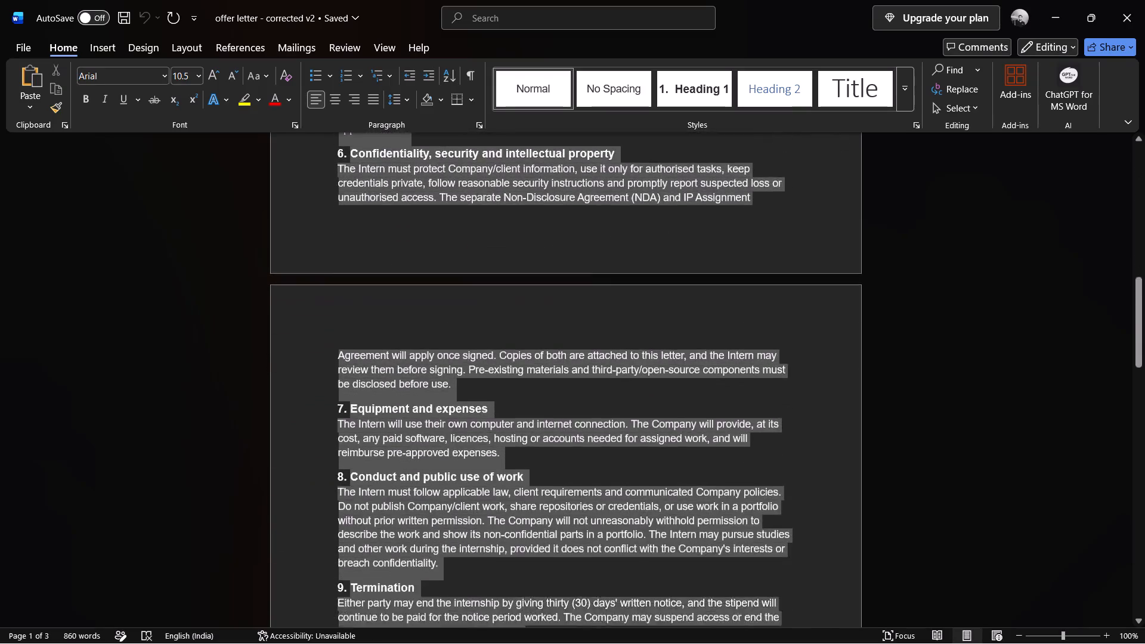
left_click_drag(525, 643, 543, 504)
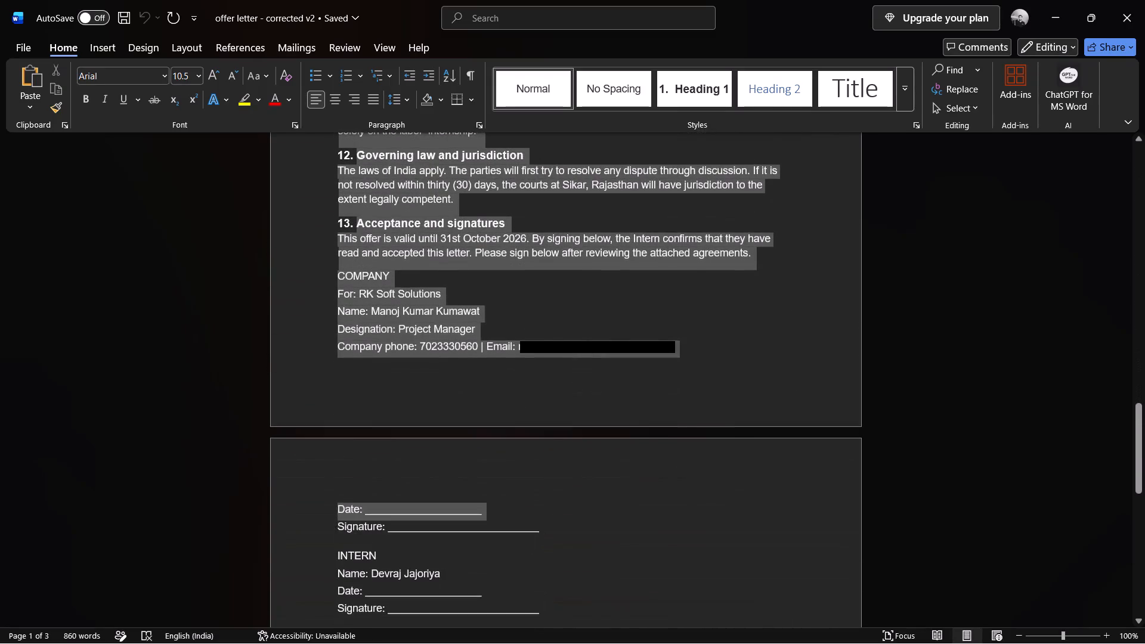
left_click_drag(543, 504, 700, 249)
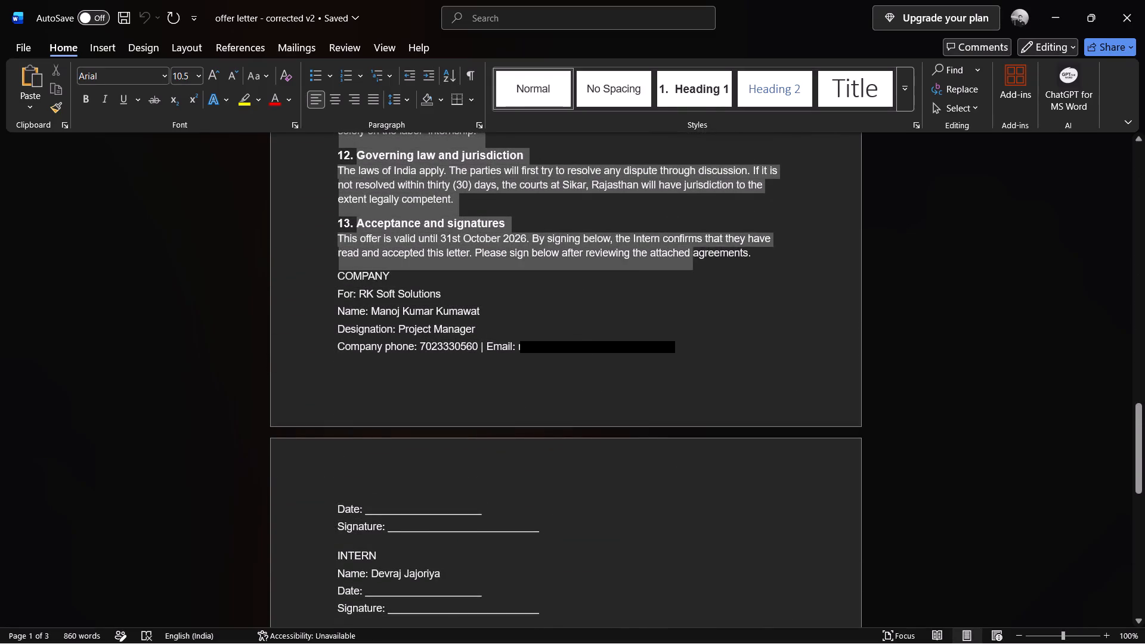
left_click_drag(700, 249, 750, 252)
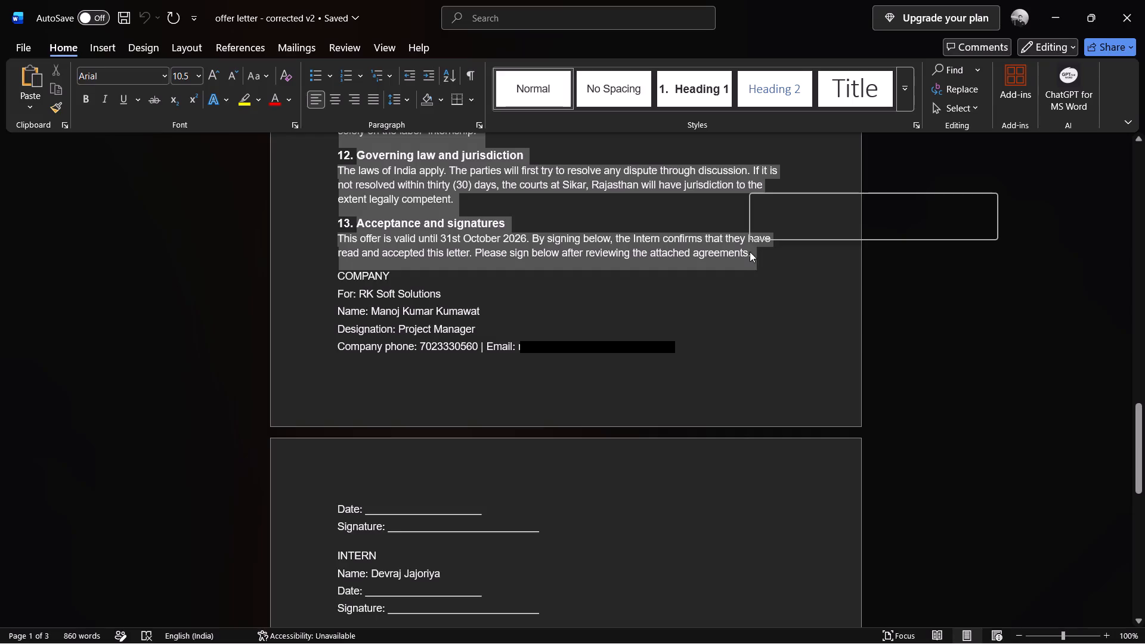
left_click(376, 97)
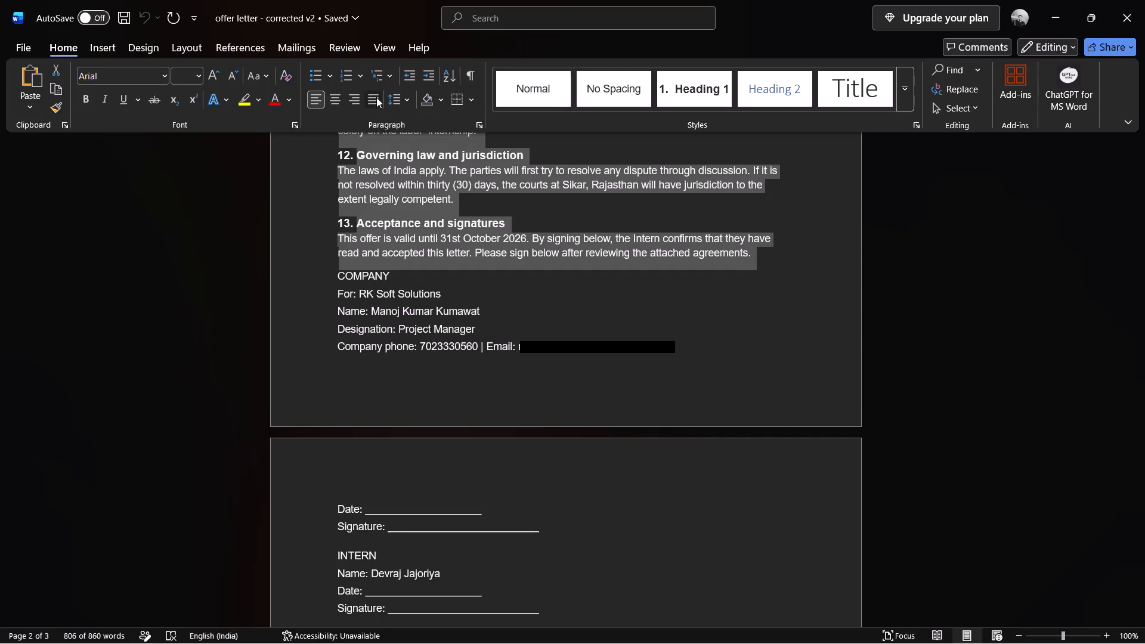
left_click(314, 287)
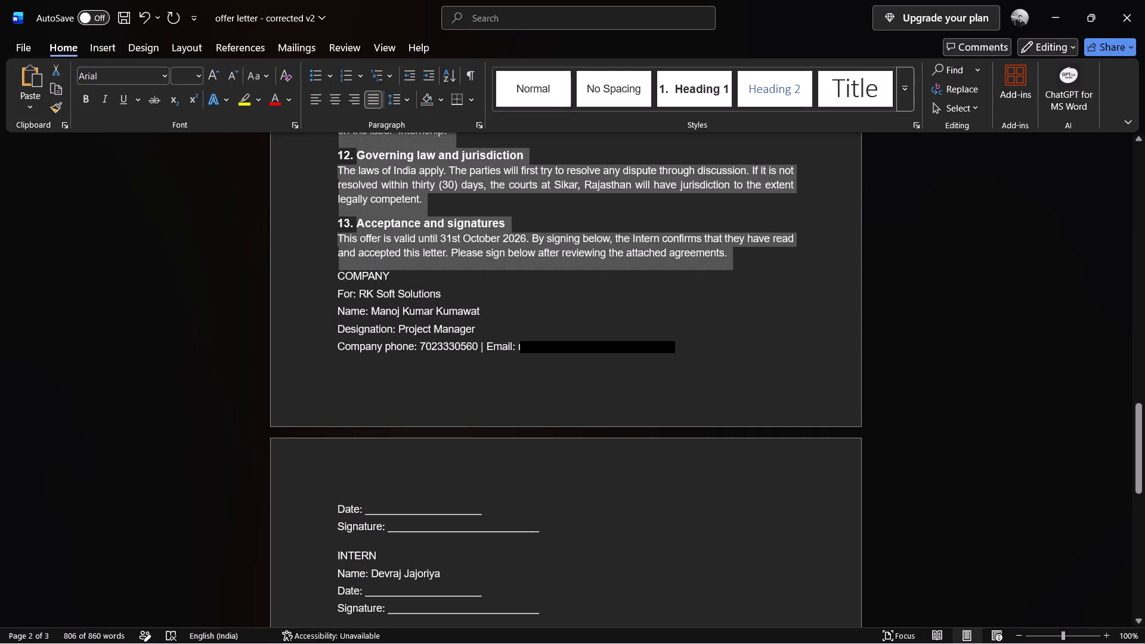
left_click(522, 314)
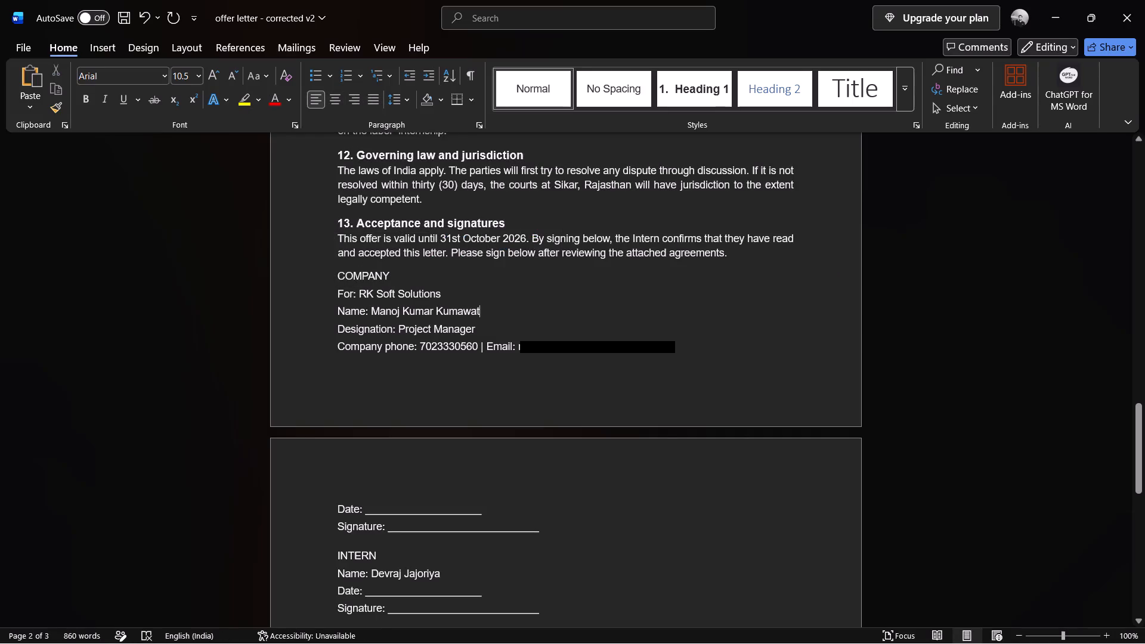
Insert five blank lines above the COMPANY signature block to move the whole block onto page 3.
left_click(339, 271)
key("Return")
key("Return")
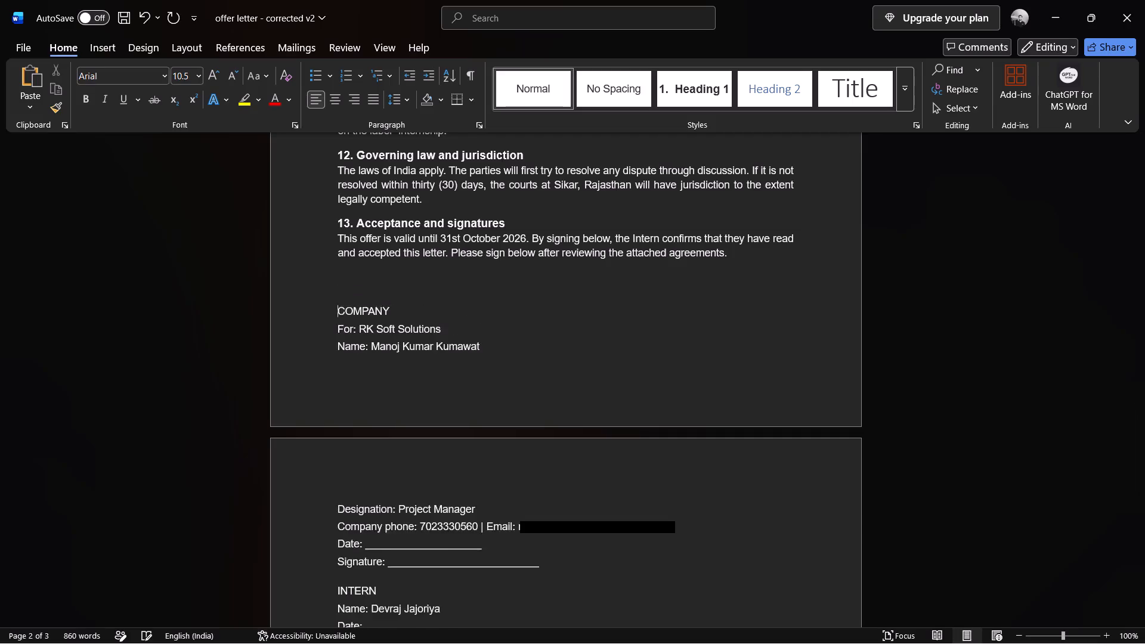
key("Return")
key("Return")
key("Return")
scroll(339, 271, "down", 1)
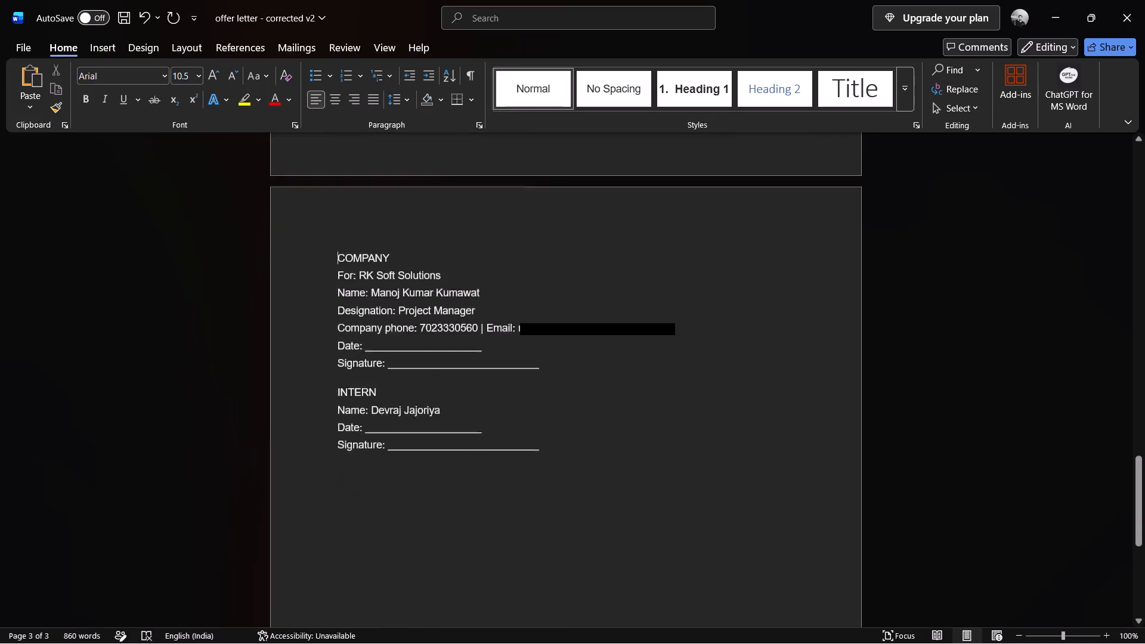
scroll(339, 271, "down", 2)
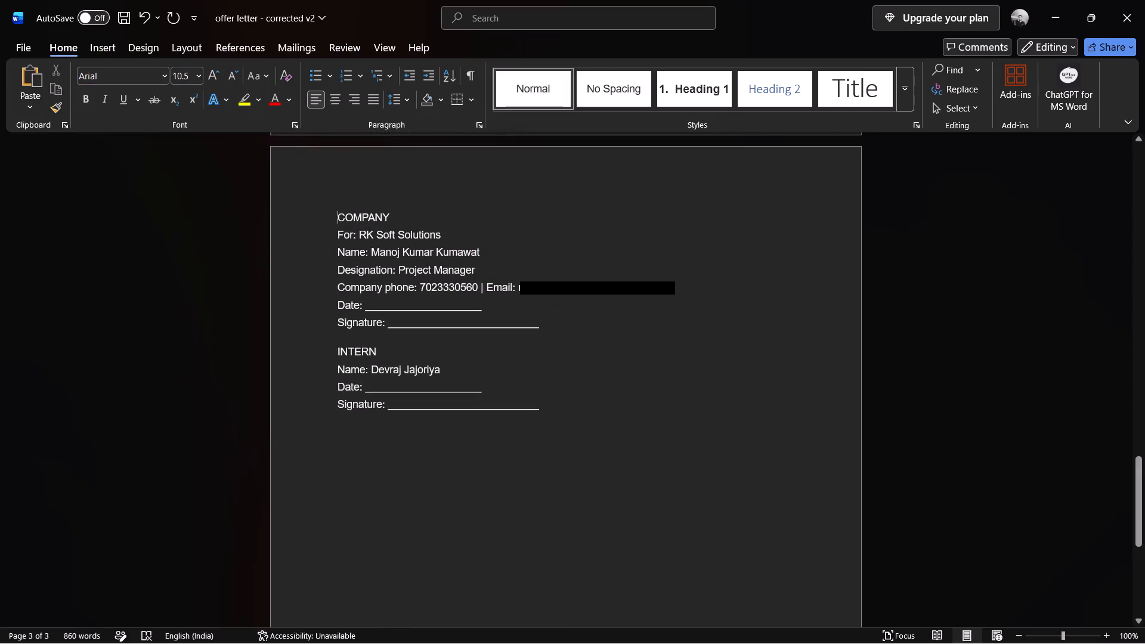
Make the COMPANY heading of the signature block bold.
left_click_drag(389, 213, 326, 213)
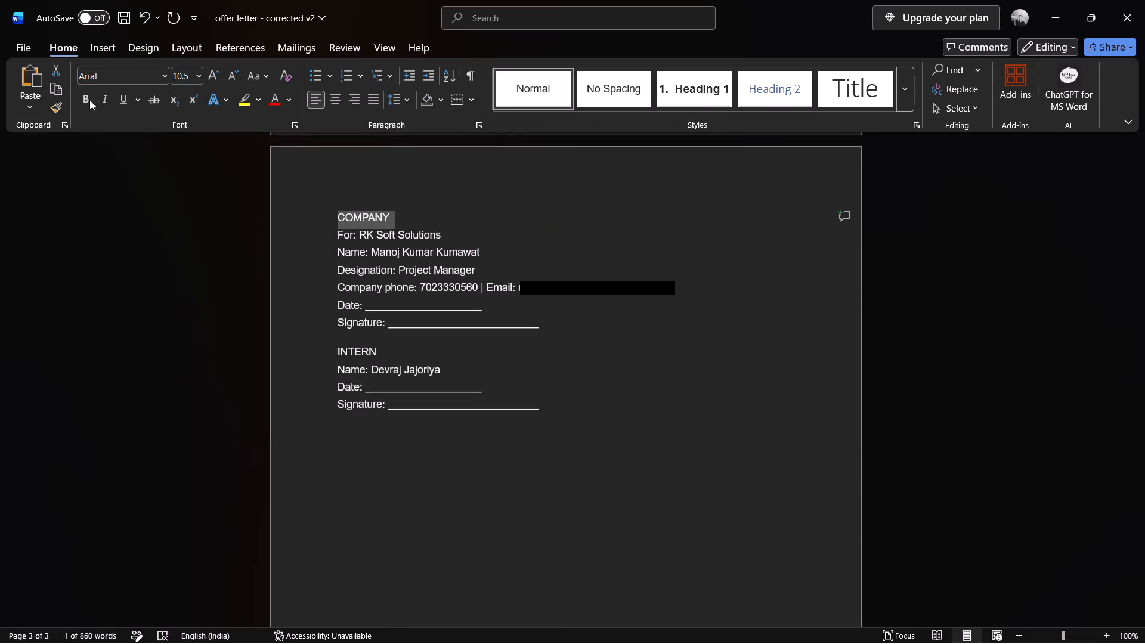
left_click(82, 95)
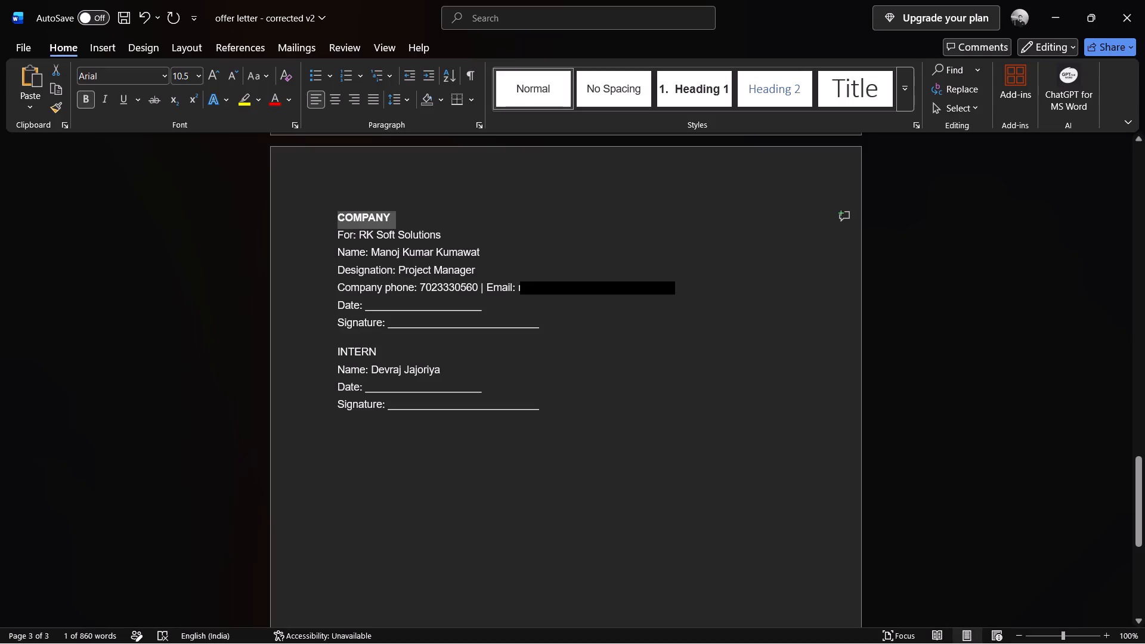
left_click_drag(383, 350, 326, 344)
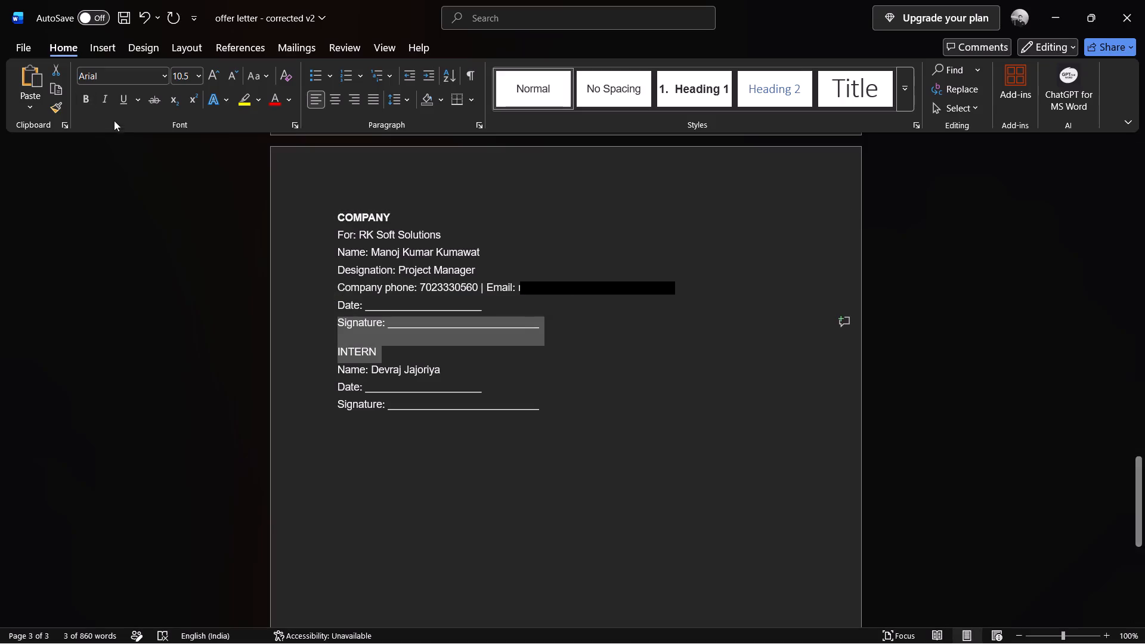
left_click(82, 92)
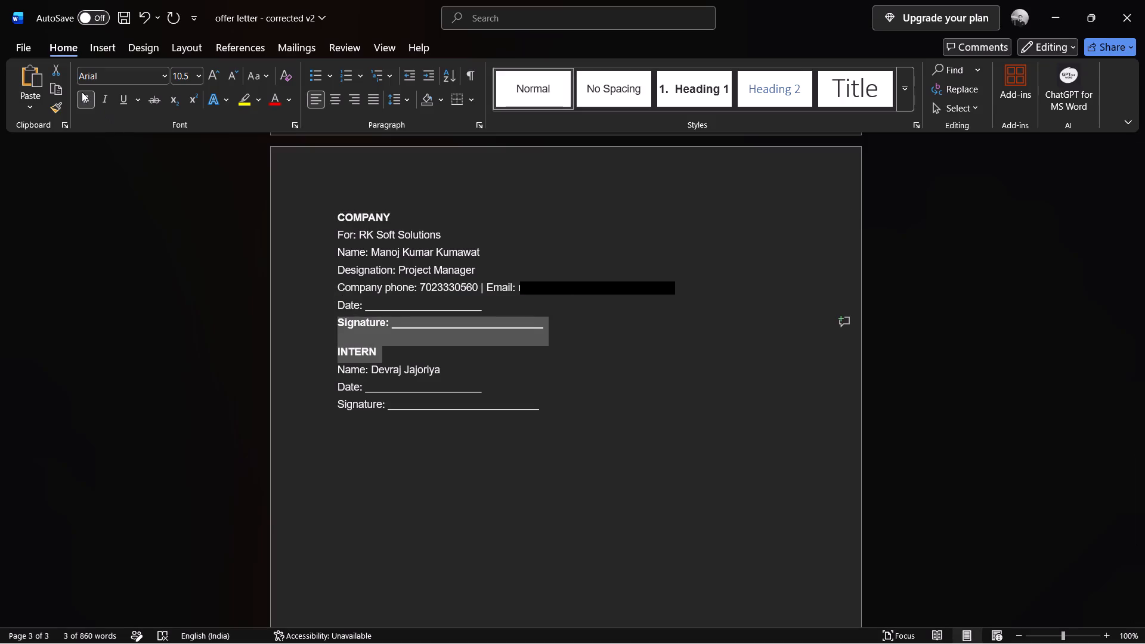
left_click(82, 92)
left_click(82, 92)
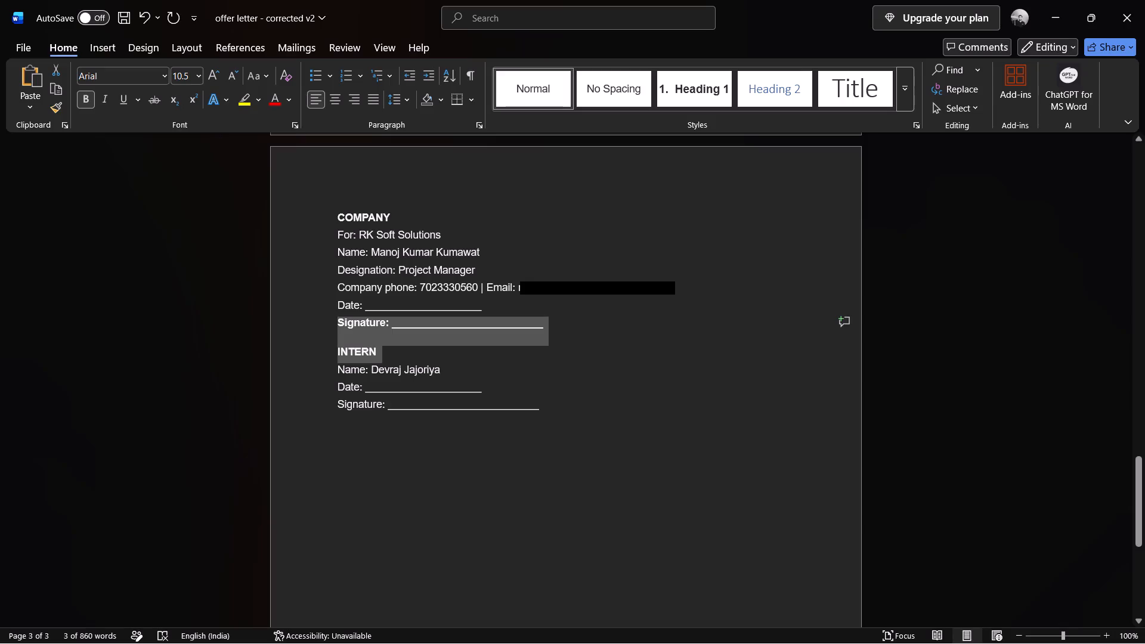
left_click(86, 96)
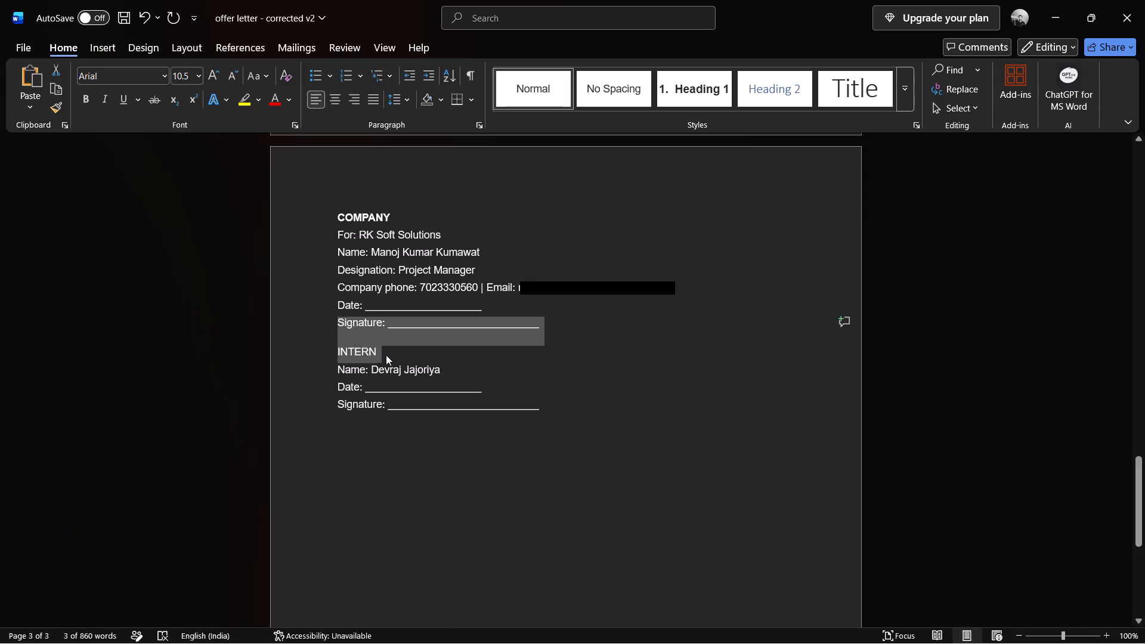
Make only the INTERN heading above the intern's signature details bold.
left_click(390, 355)
left_click_drag(386, 352, 336, 348)
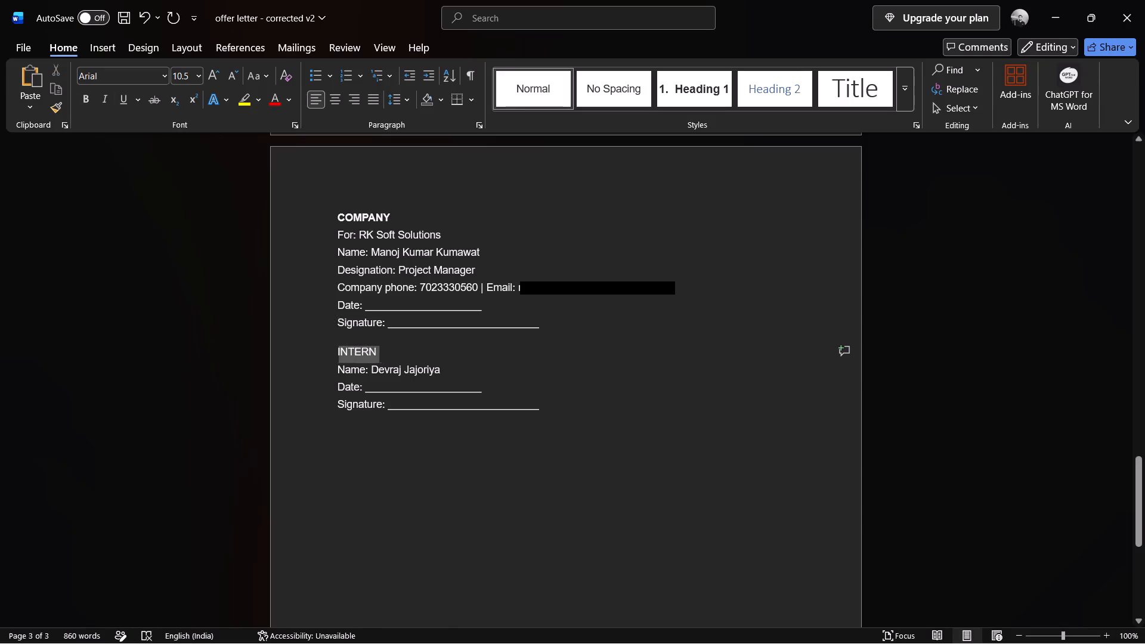
left_click_drag(336, 348, 330, 347)
left_click(89, 100)
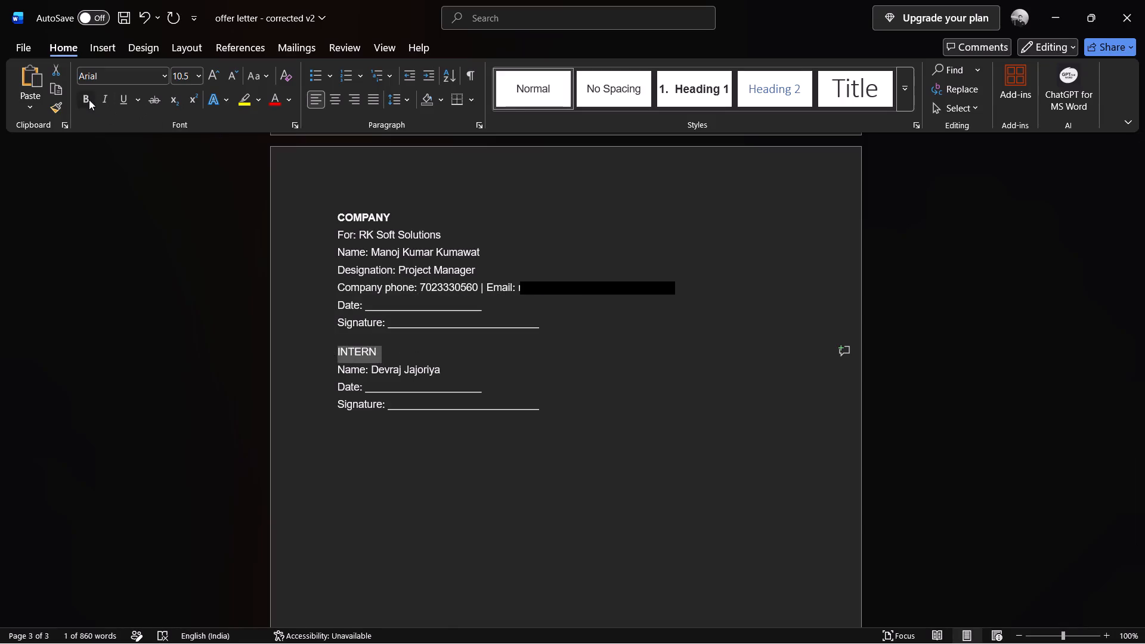
left_click(311, 256)
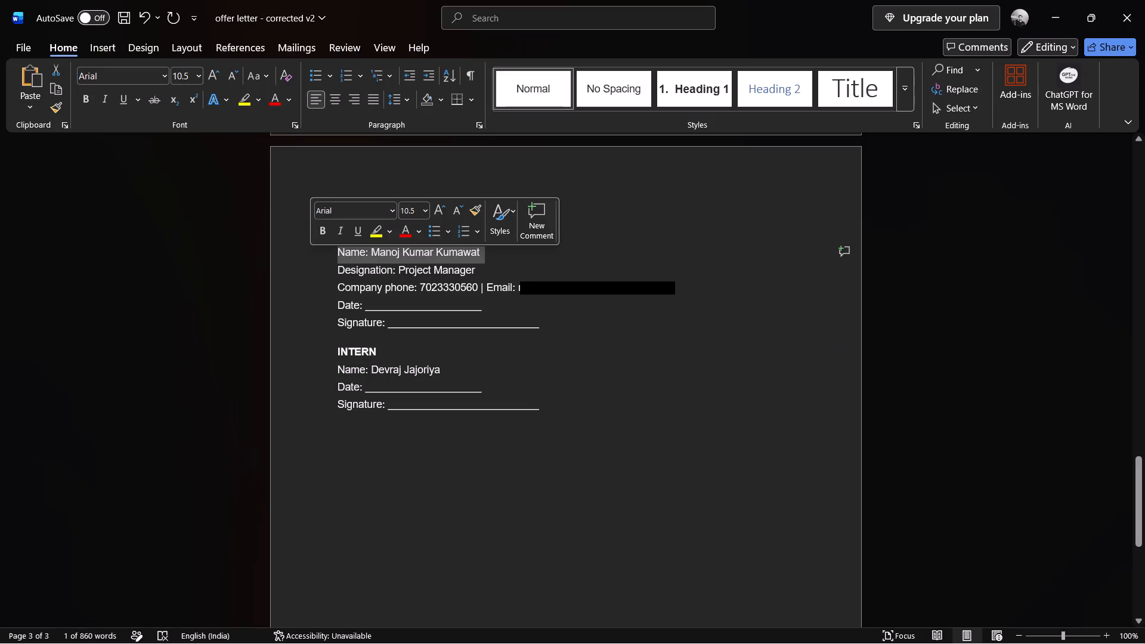
Review the letter's layout from the signature blocks on page 3 back to the start of page 1.
scroll(311, 256, "up", 1)
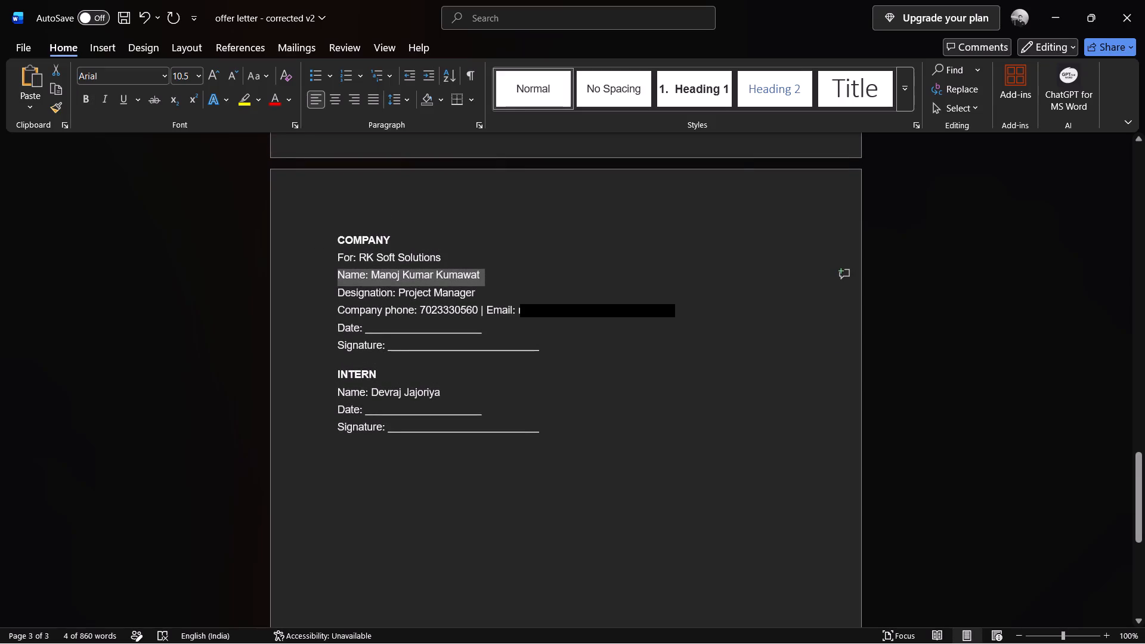
left_click(506, 230)
scroll(506, 230, "up", 3)
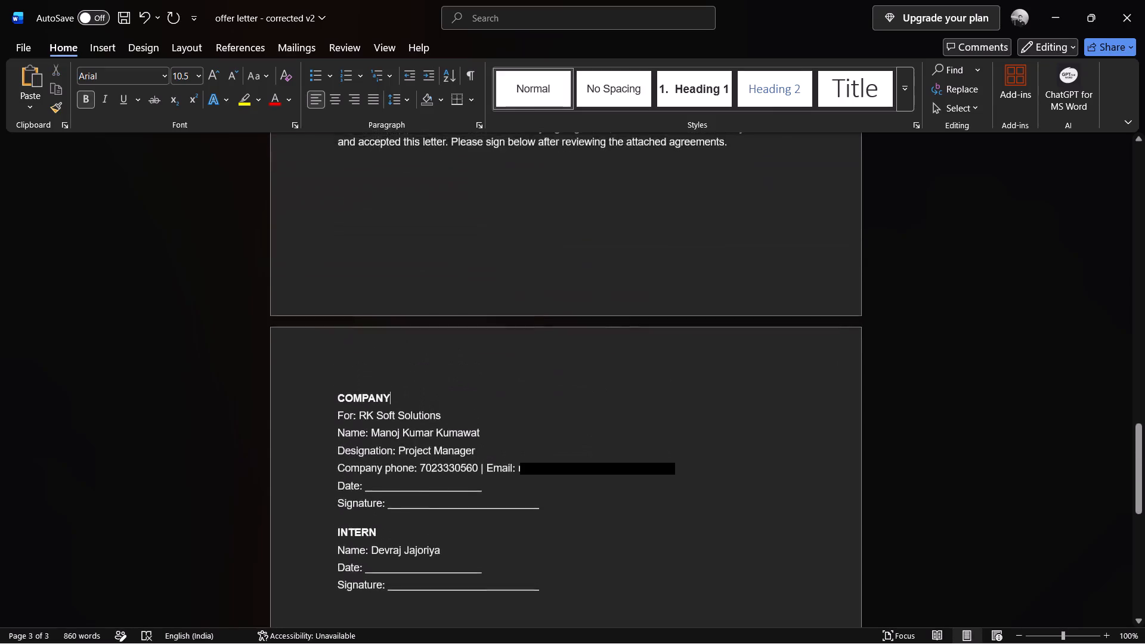
scroll(506, 230, "up", 4)
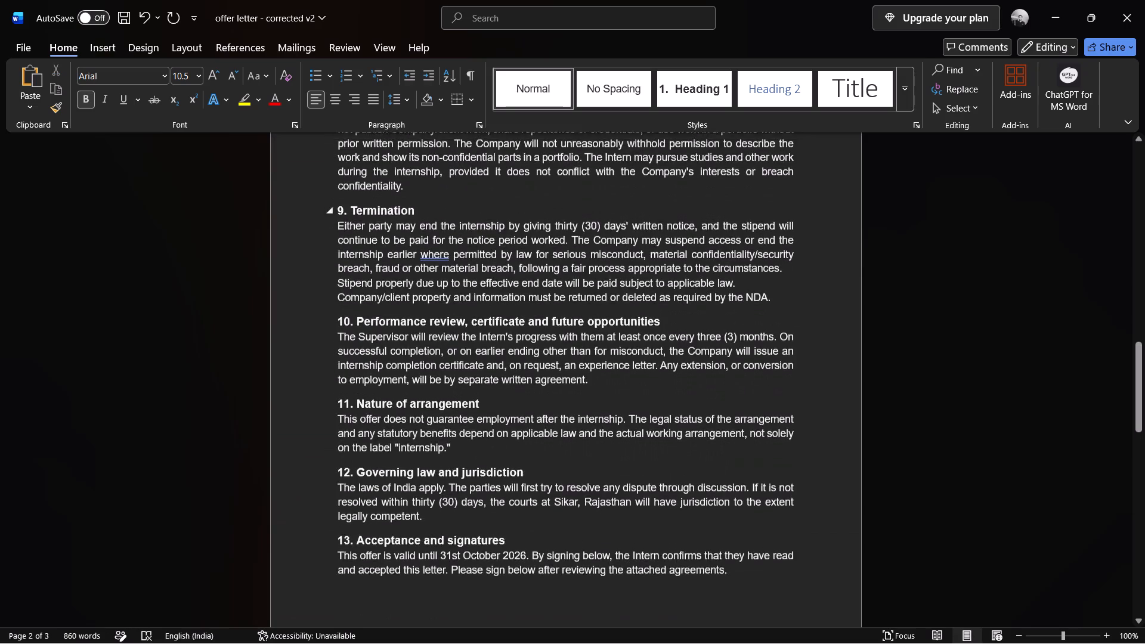
scroll(506, 230, "up", 3)
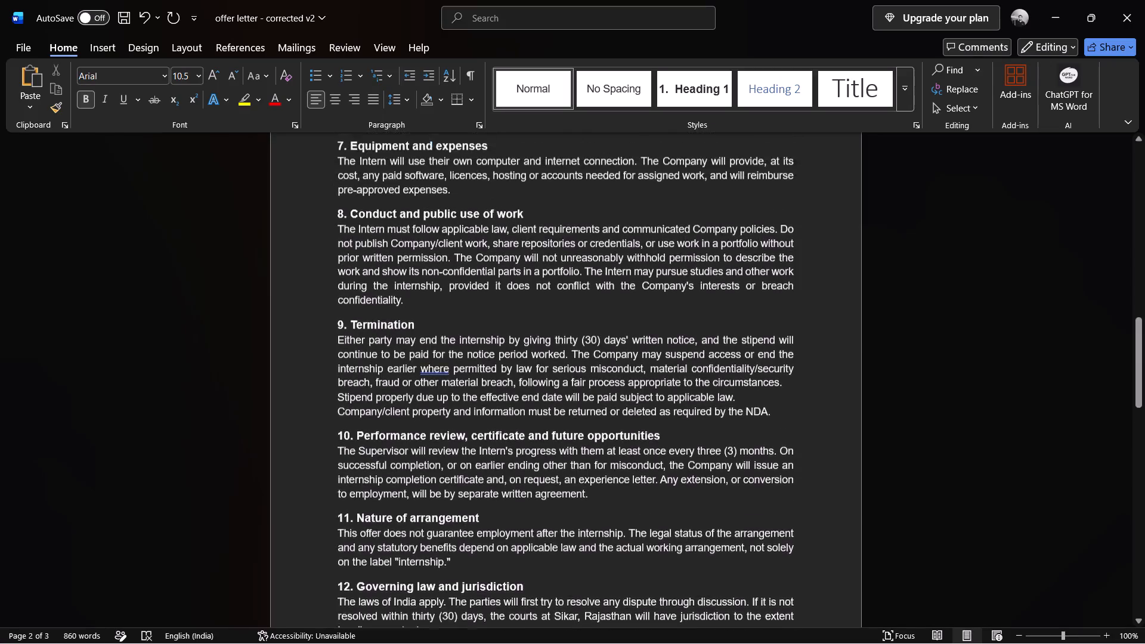
scroll(506, 230, "up", 4)
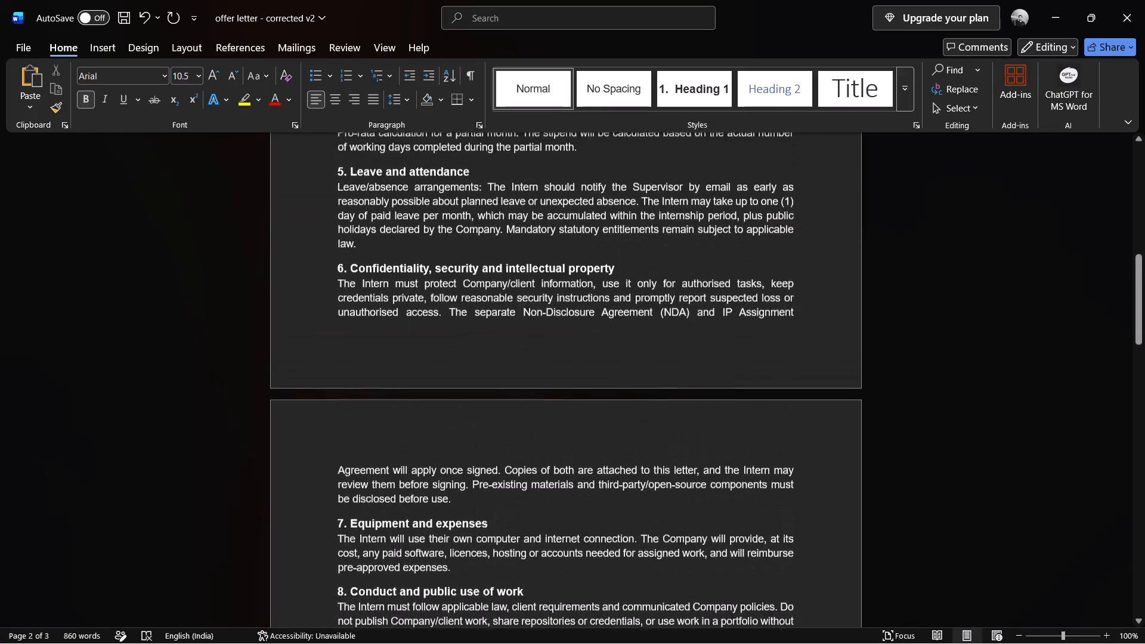
scroll(506, 230, "up", 3)
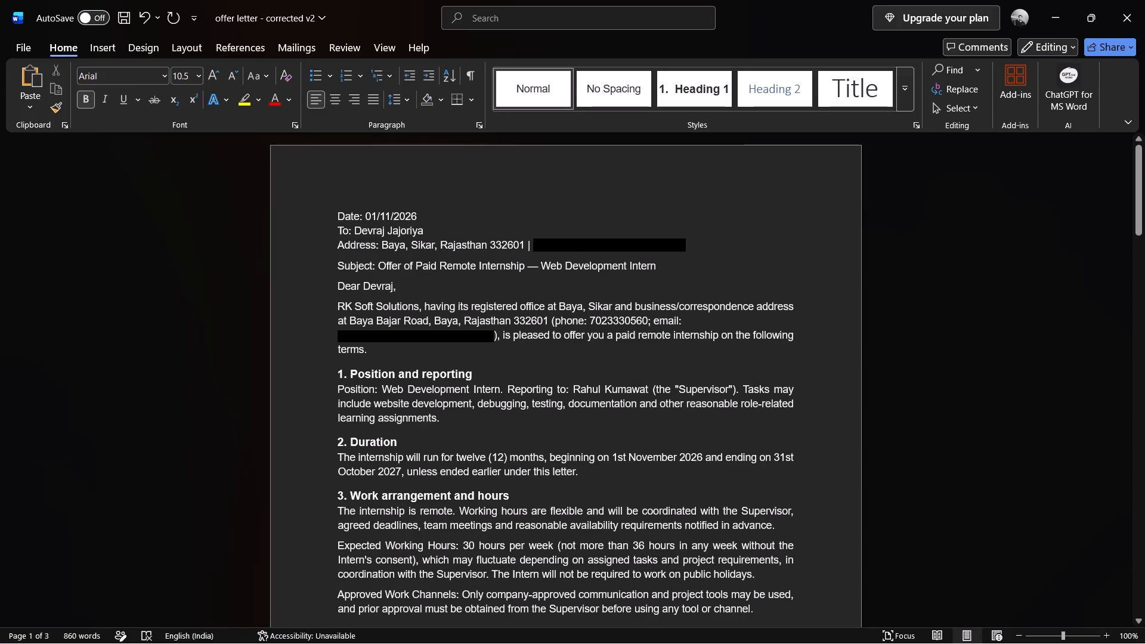
scroll(506, 230, "up", 1)
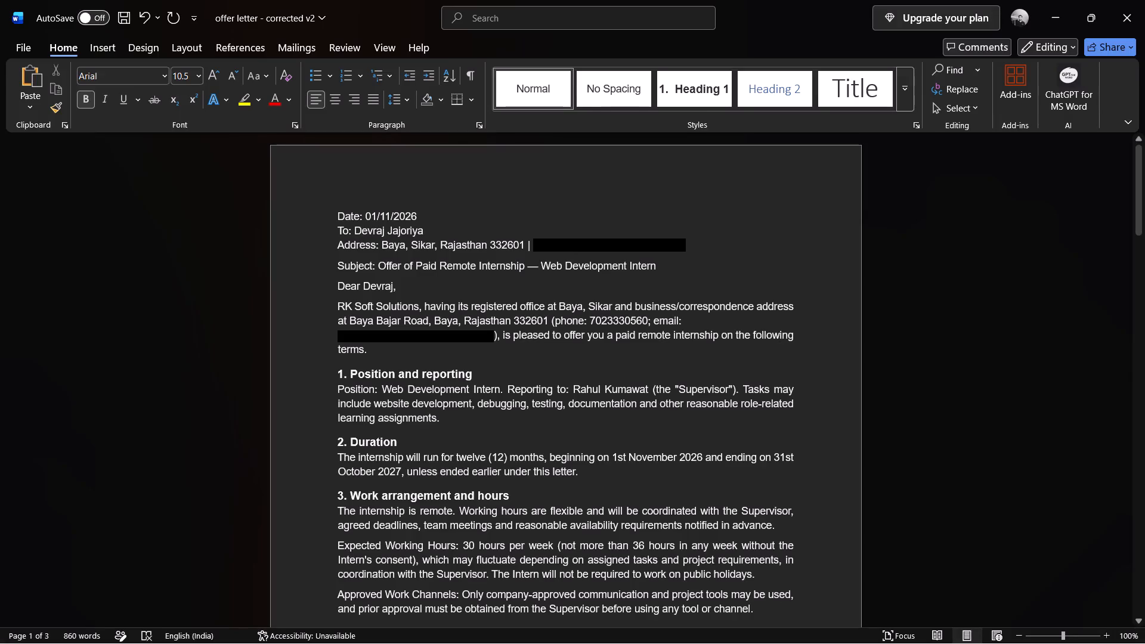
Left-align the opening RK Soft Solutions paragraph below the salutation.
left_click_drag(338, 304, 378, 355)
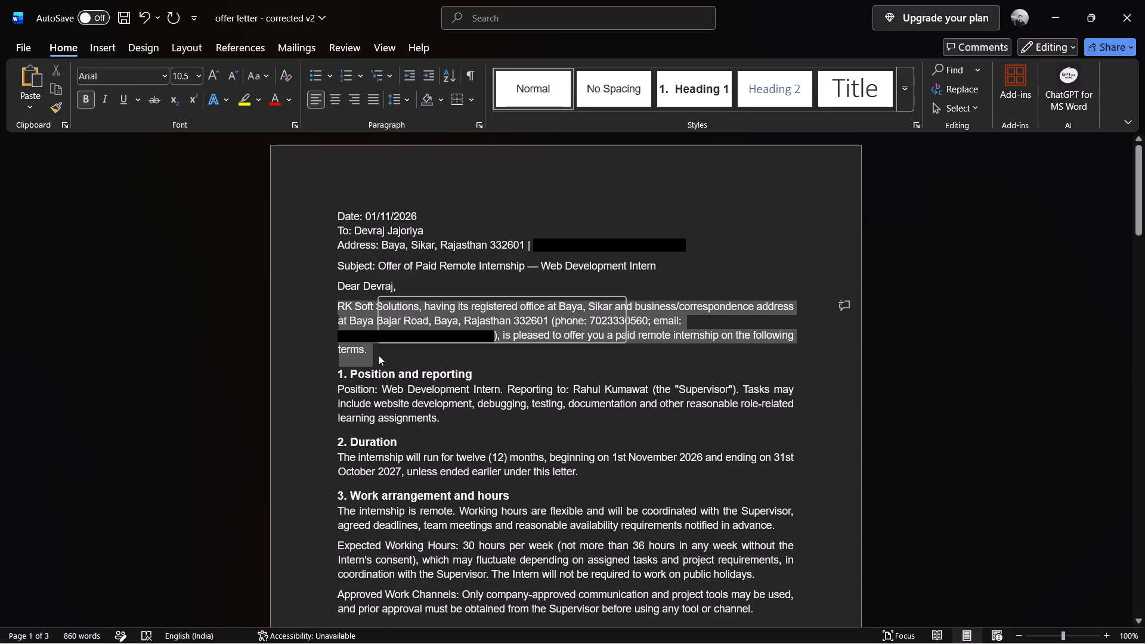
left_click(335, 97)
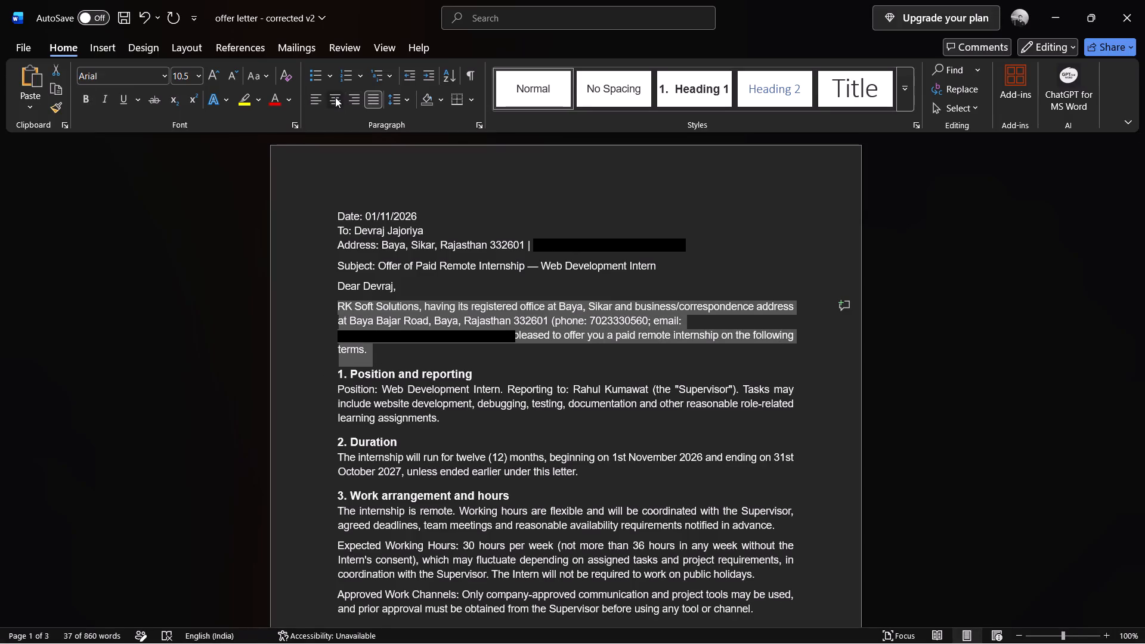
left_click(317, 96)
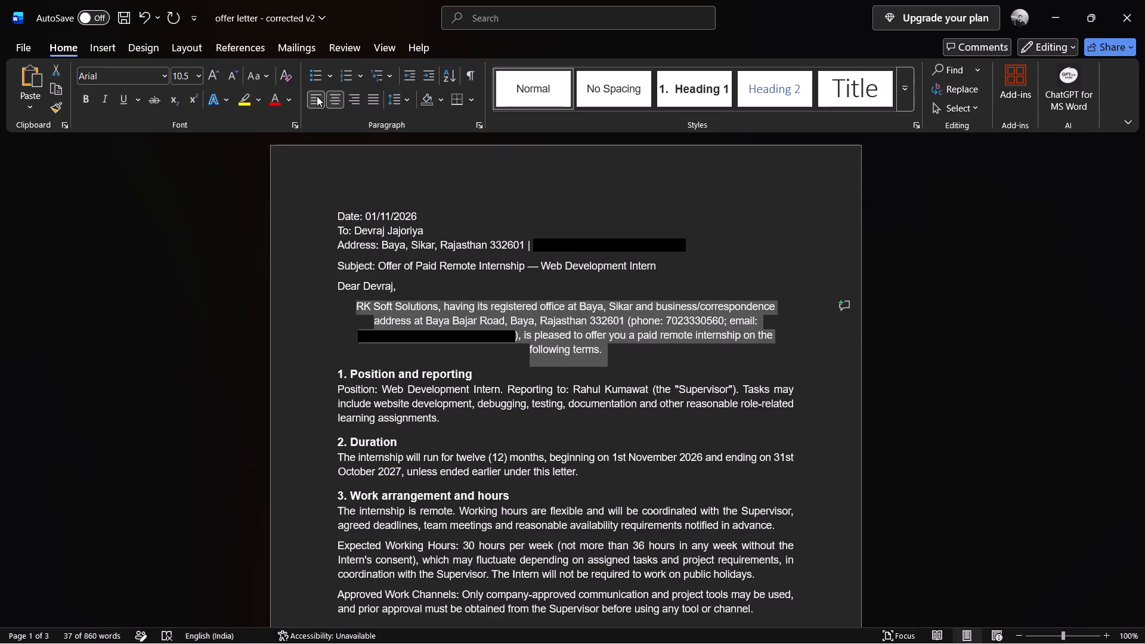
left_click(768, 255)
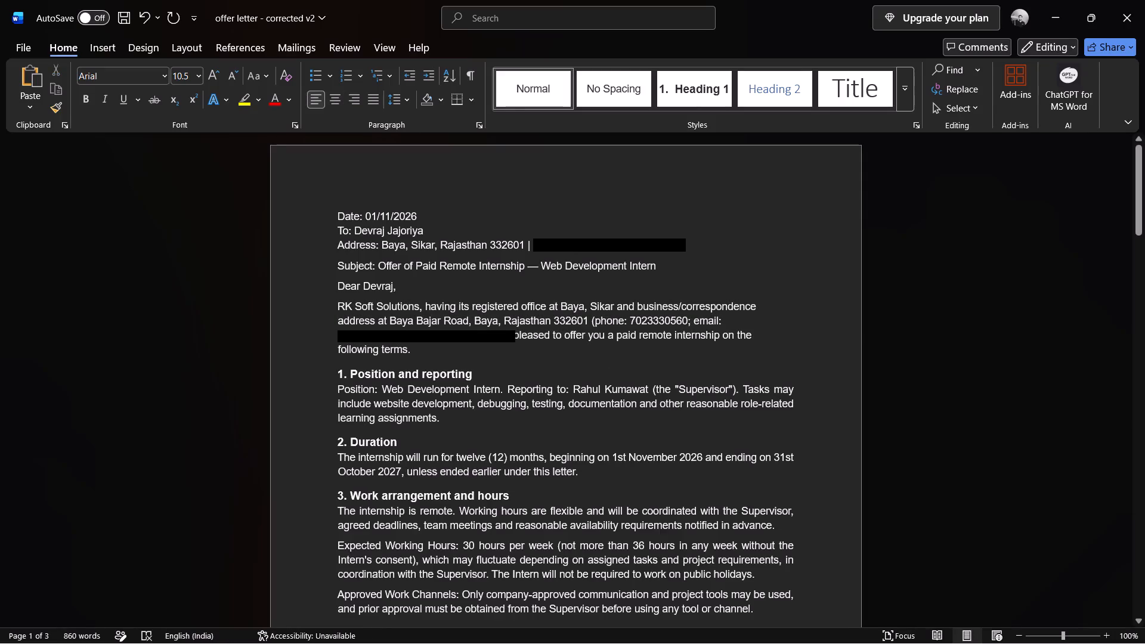
Justify the opening RK Soft Solutions paragraph below the salutation.
left_click_drag(339, 301, 403, 354)
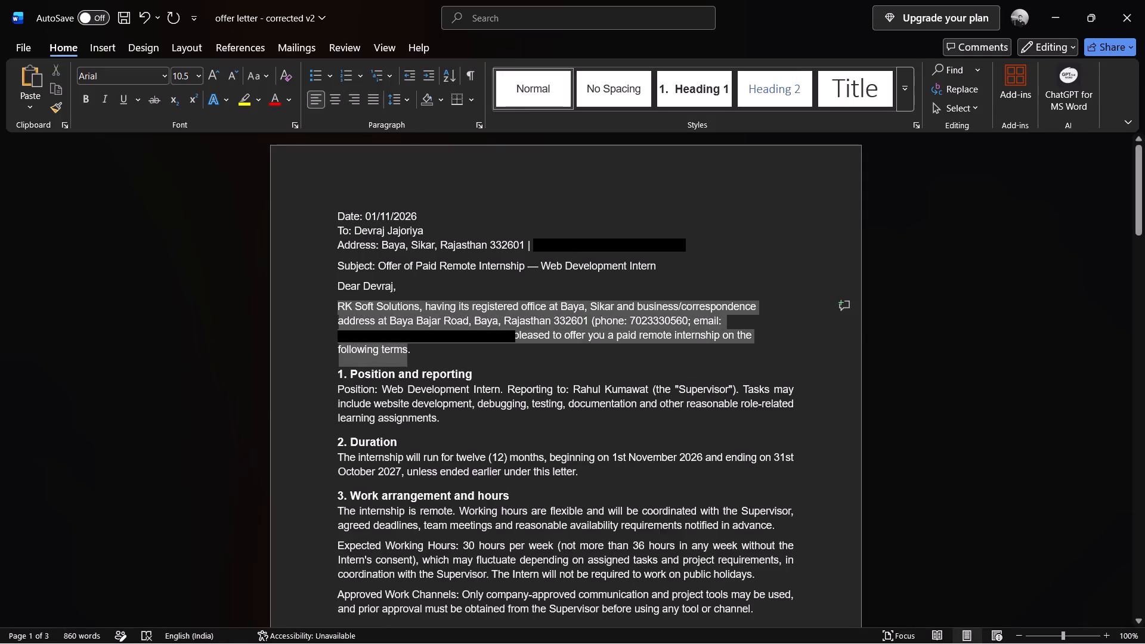
left_click_drag(403, 354, 413, 352)
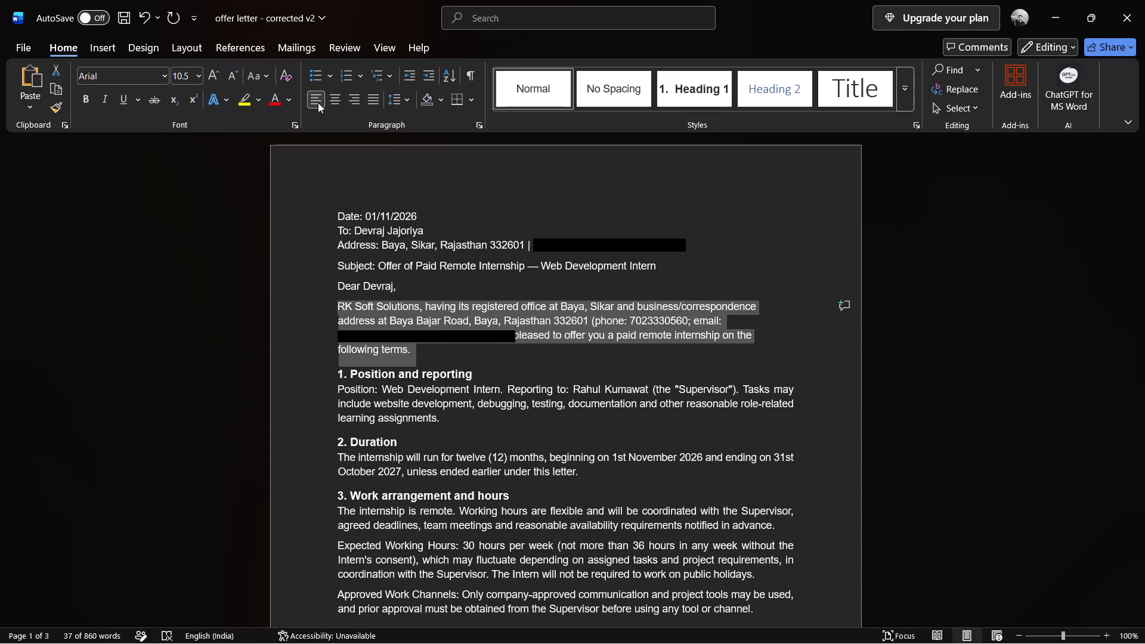
left_click(371, 100)
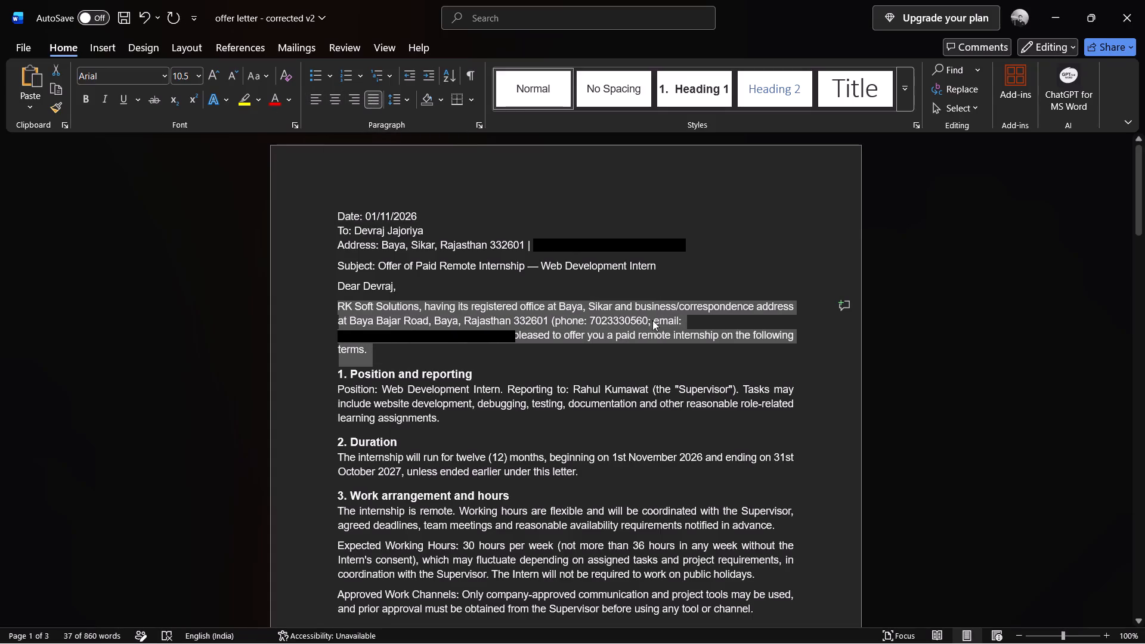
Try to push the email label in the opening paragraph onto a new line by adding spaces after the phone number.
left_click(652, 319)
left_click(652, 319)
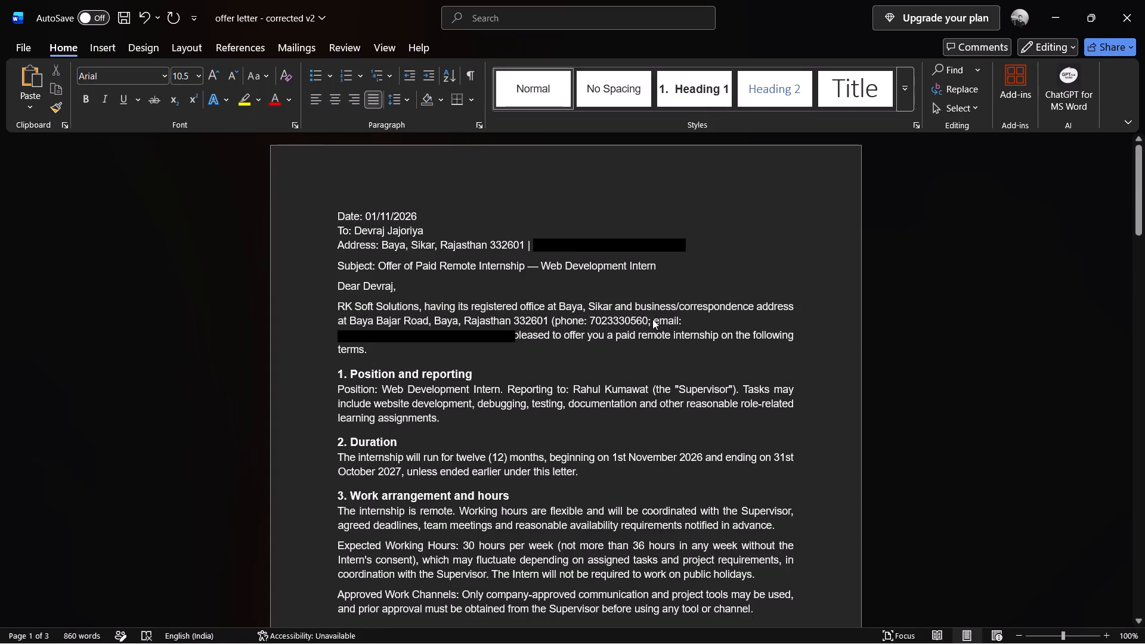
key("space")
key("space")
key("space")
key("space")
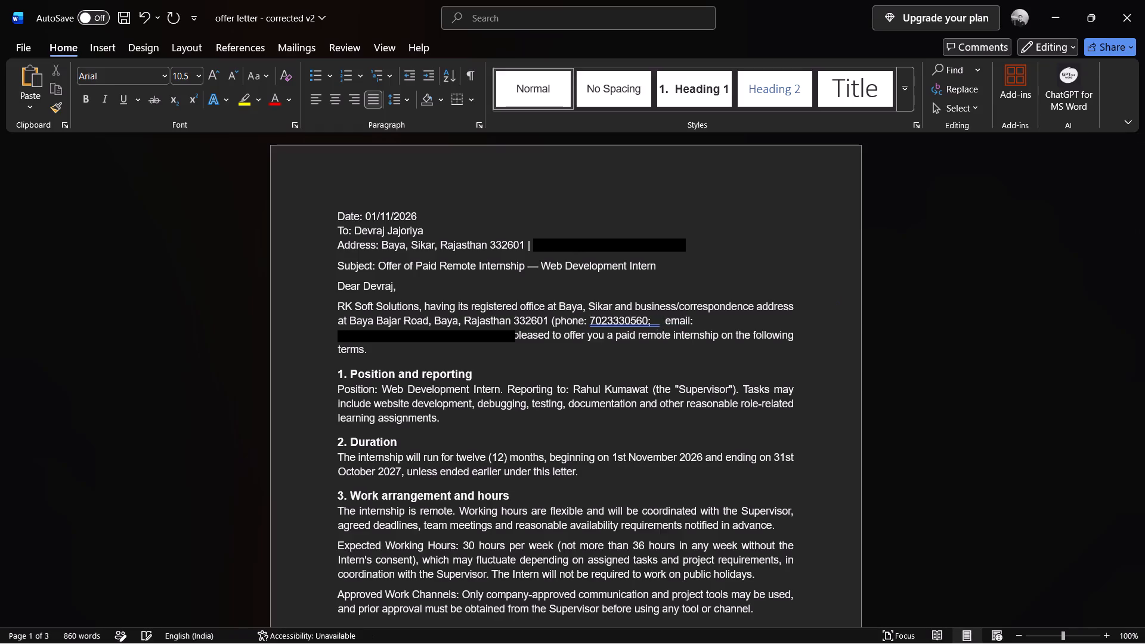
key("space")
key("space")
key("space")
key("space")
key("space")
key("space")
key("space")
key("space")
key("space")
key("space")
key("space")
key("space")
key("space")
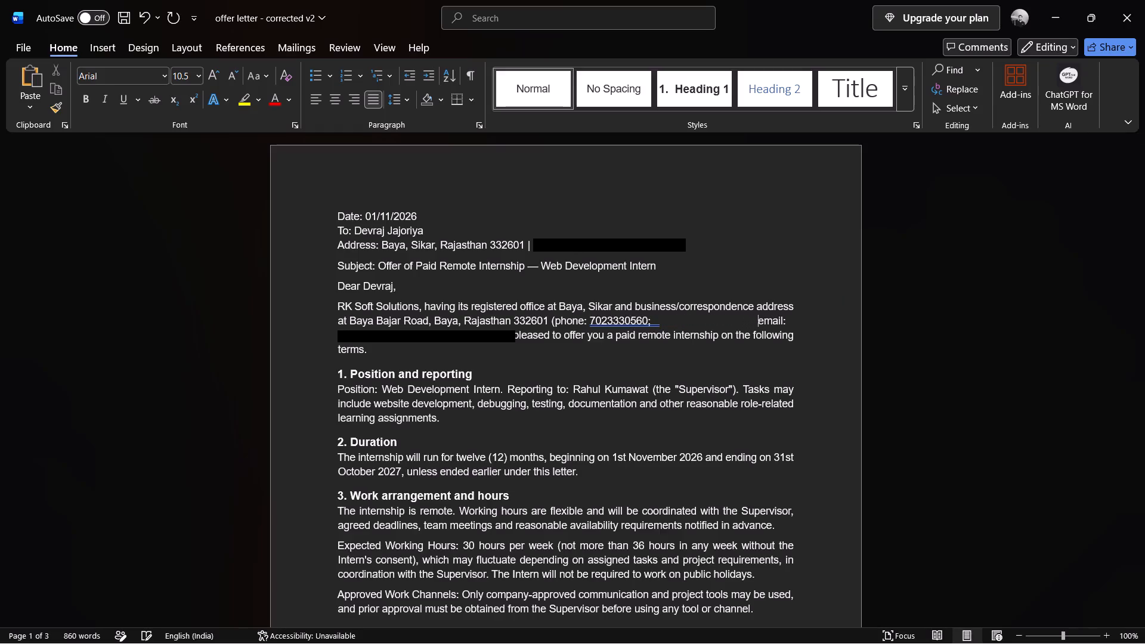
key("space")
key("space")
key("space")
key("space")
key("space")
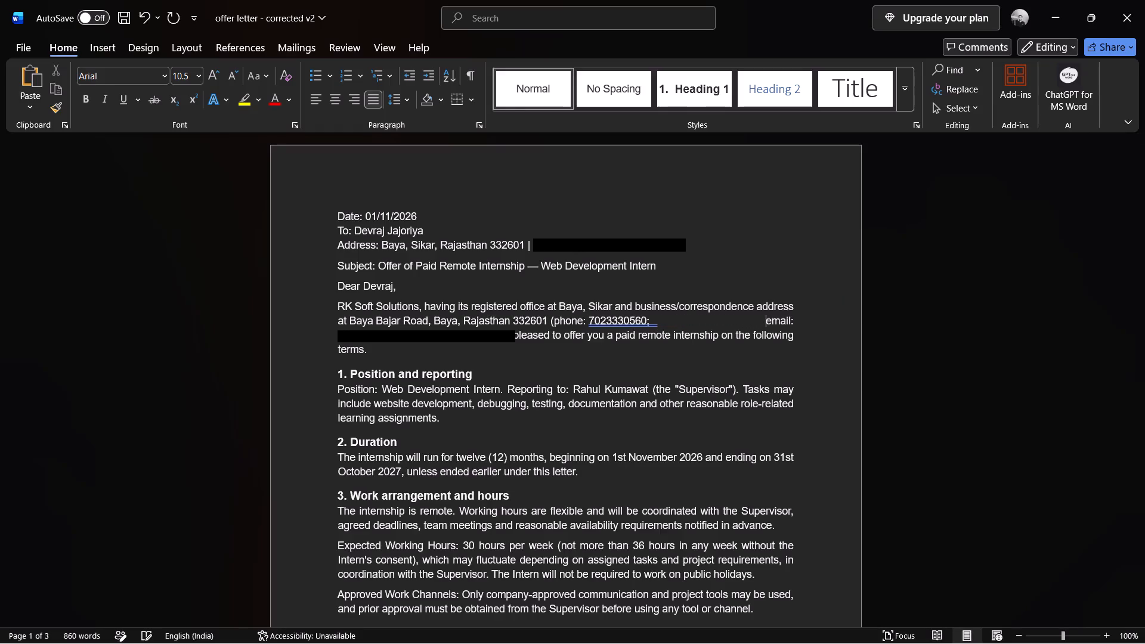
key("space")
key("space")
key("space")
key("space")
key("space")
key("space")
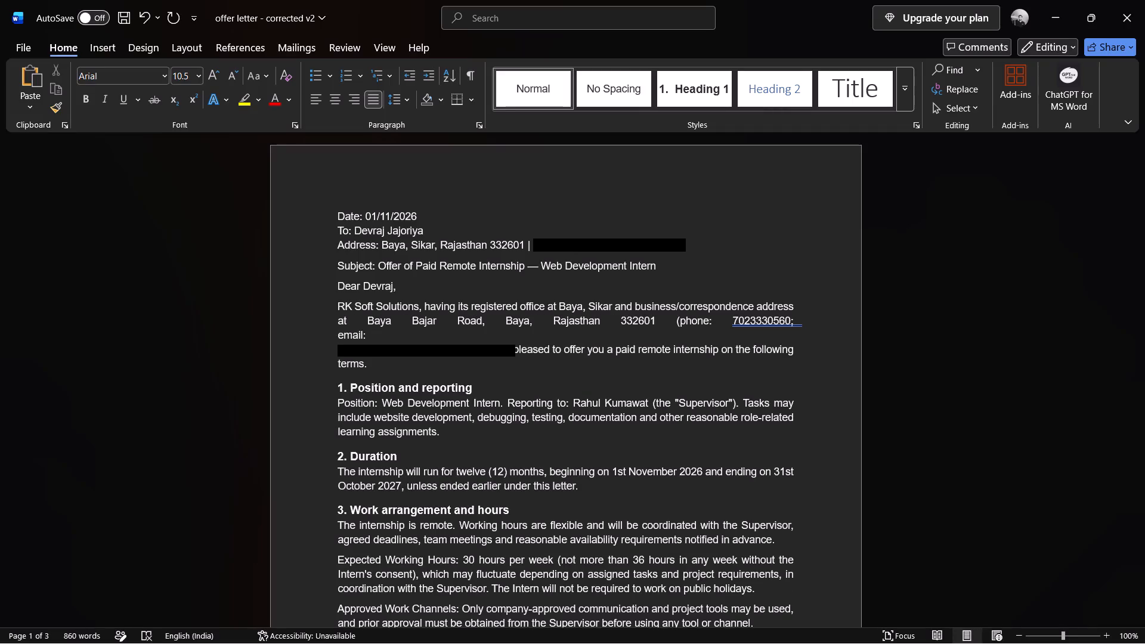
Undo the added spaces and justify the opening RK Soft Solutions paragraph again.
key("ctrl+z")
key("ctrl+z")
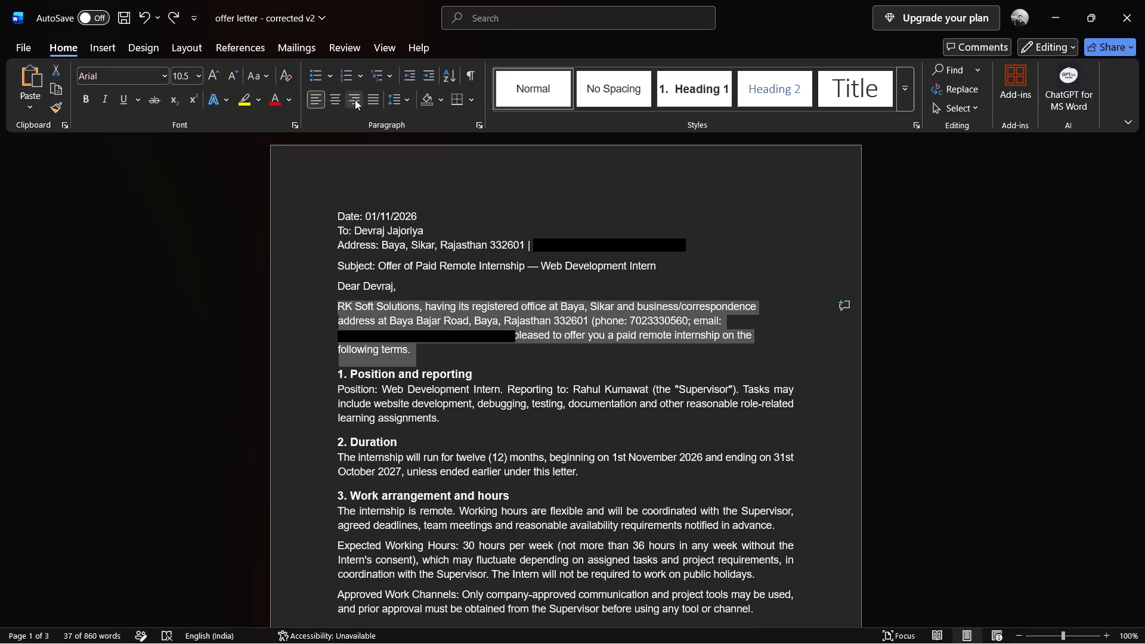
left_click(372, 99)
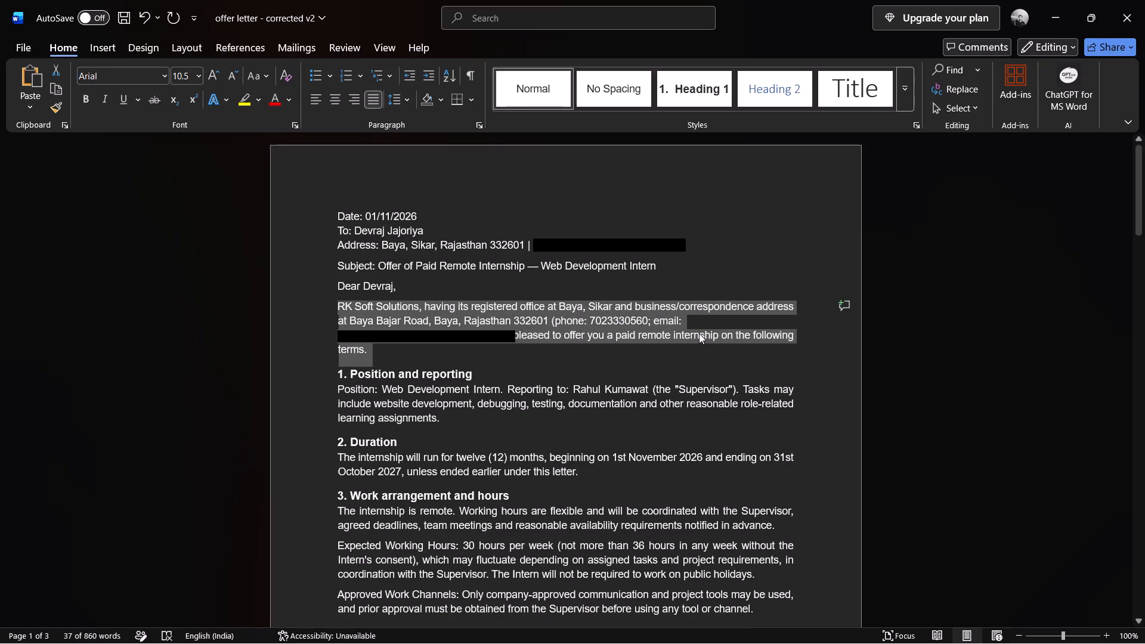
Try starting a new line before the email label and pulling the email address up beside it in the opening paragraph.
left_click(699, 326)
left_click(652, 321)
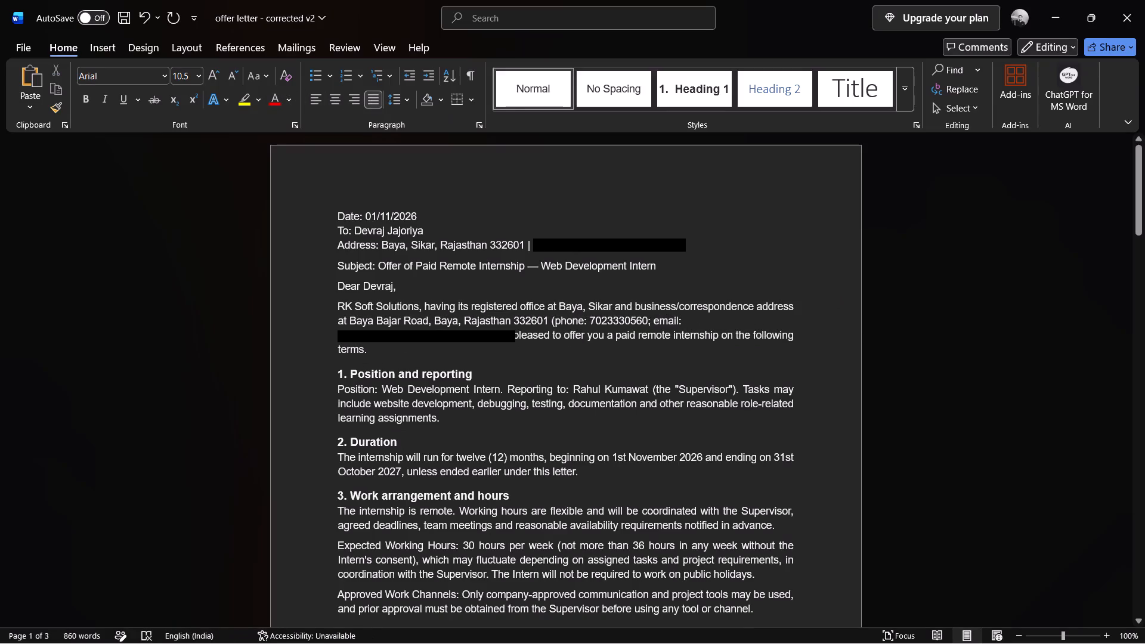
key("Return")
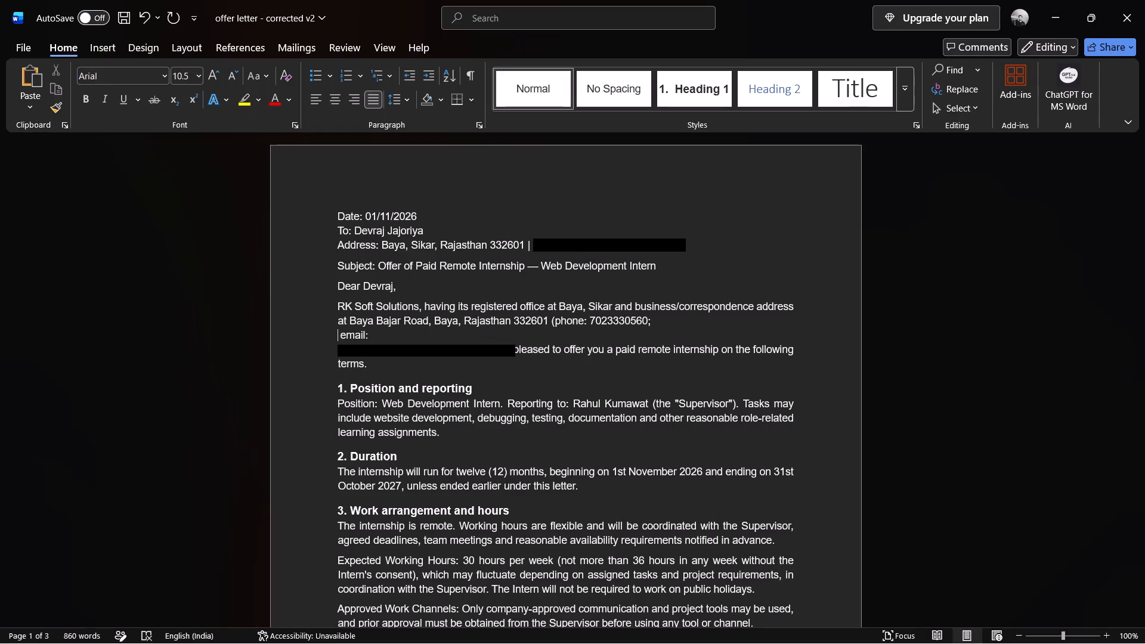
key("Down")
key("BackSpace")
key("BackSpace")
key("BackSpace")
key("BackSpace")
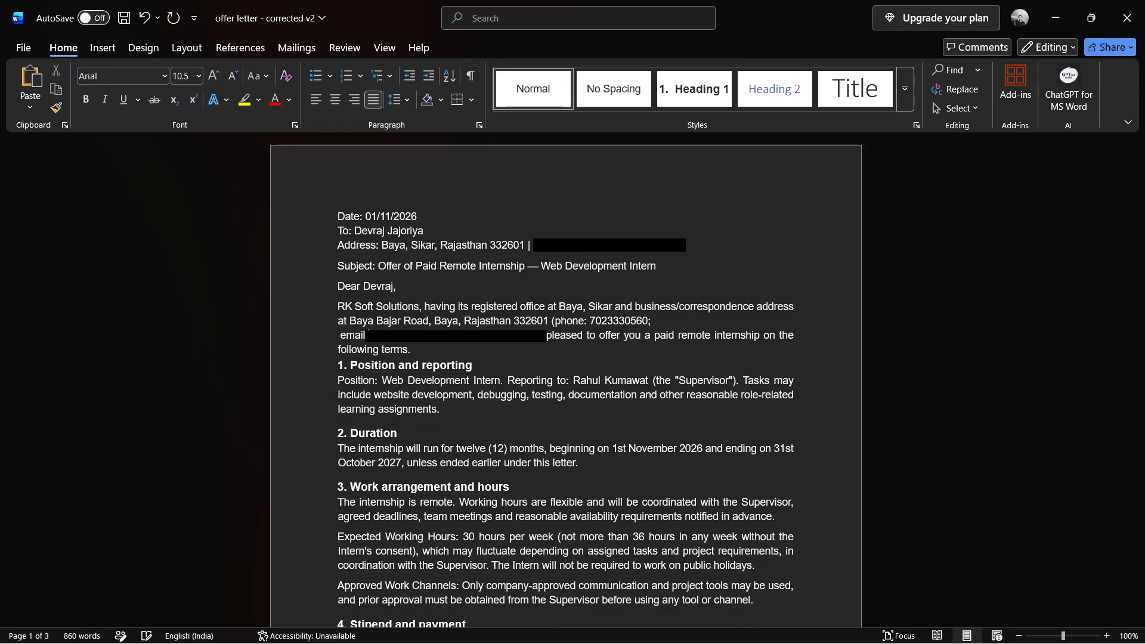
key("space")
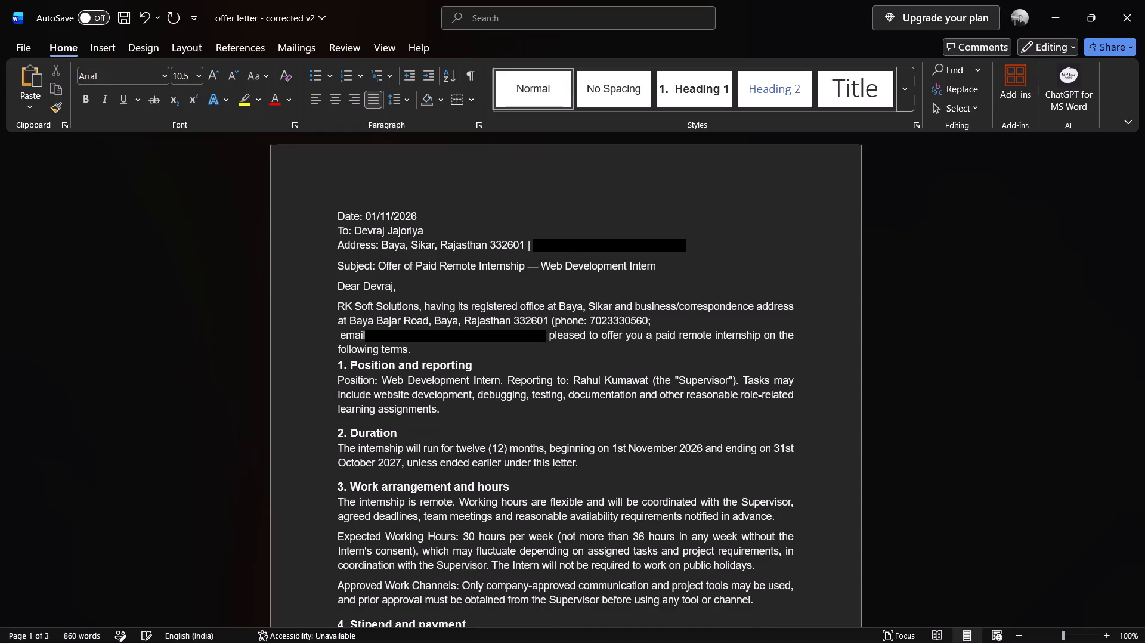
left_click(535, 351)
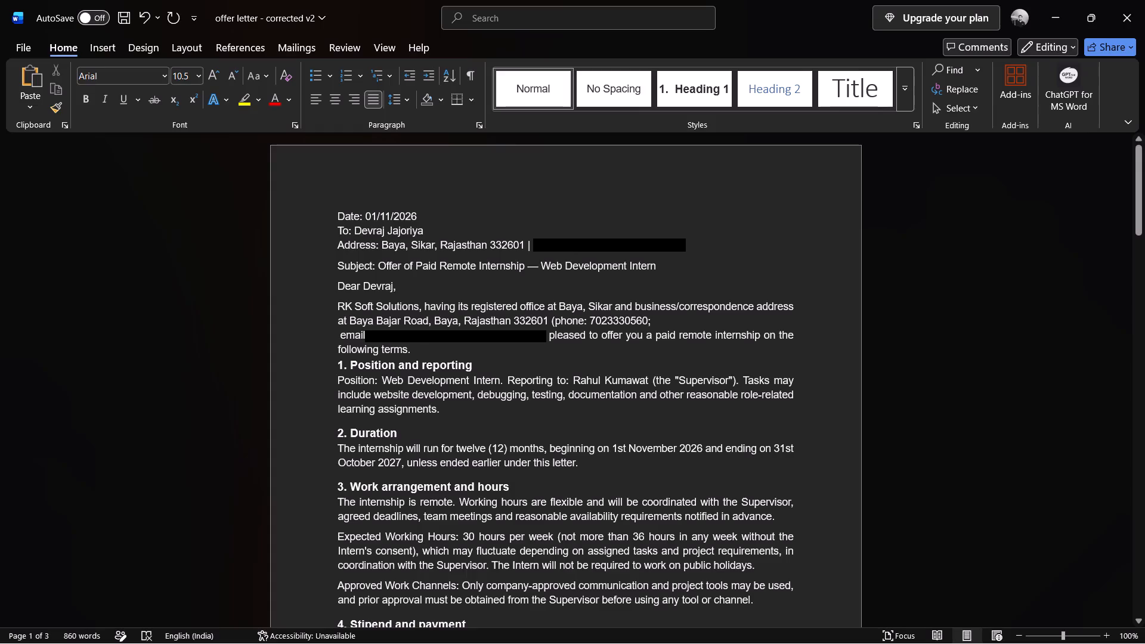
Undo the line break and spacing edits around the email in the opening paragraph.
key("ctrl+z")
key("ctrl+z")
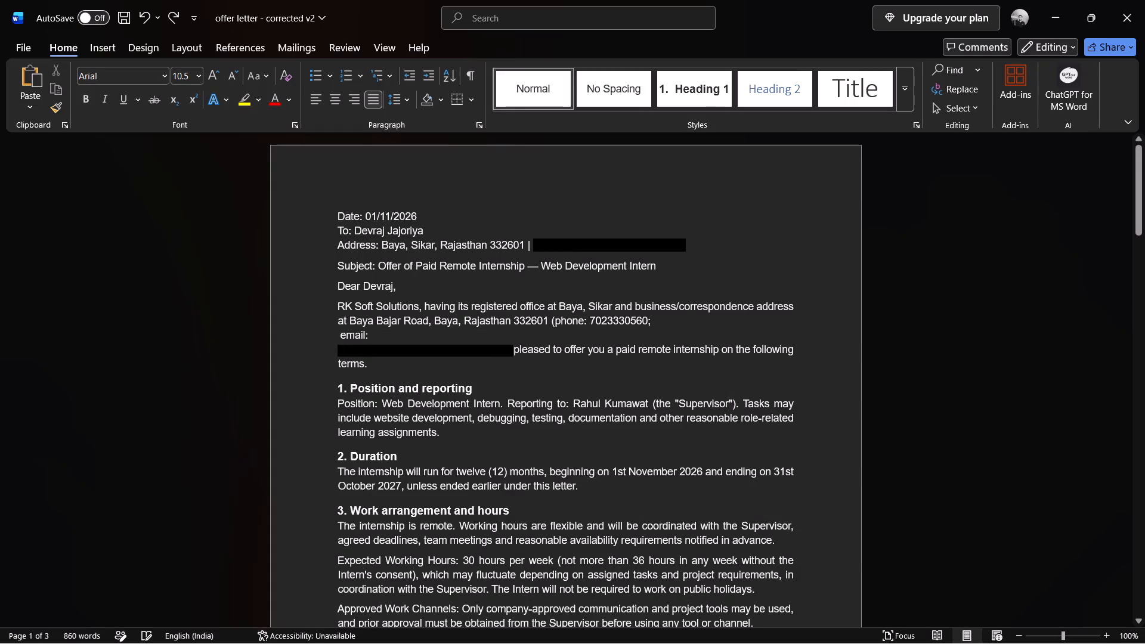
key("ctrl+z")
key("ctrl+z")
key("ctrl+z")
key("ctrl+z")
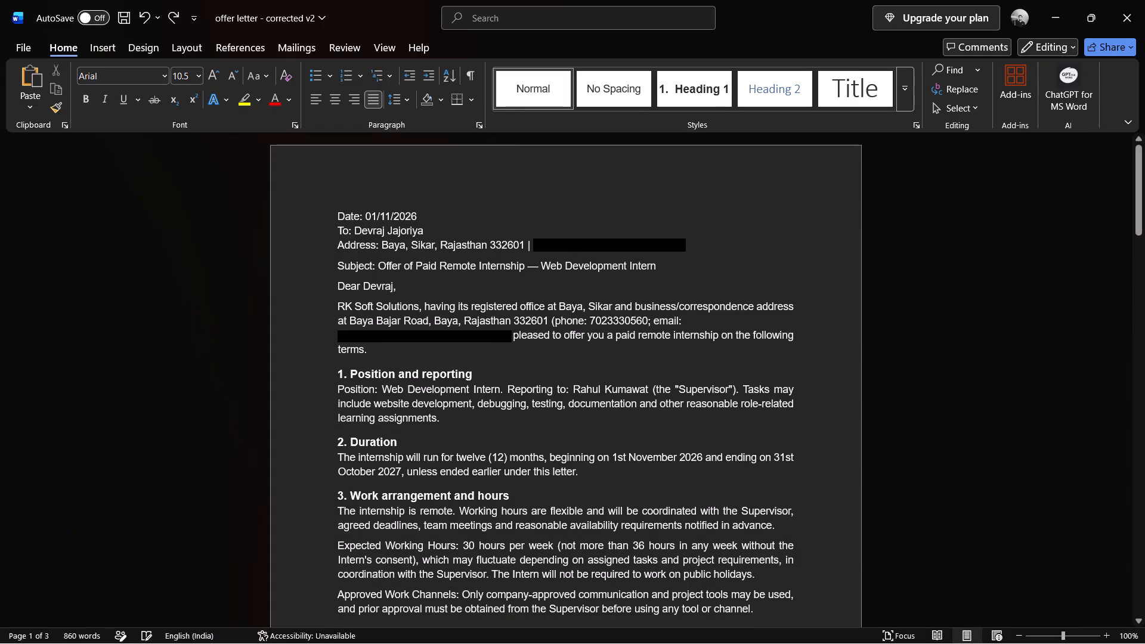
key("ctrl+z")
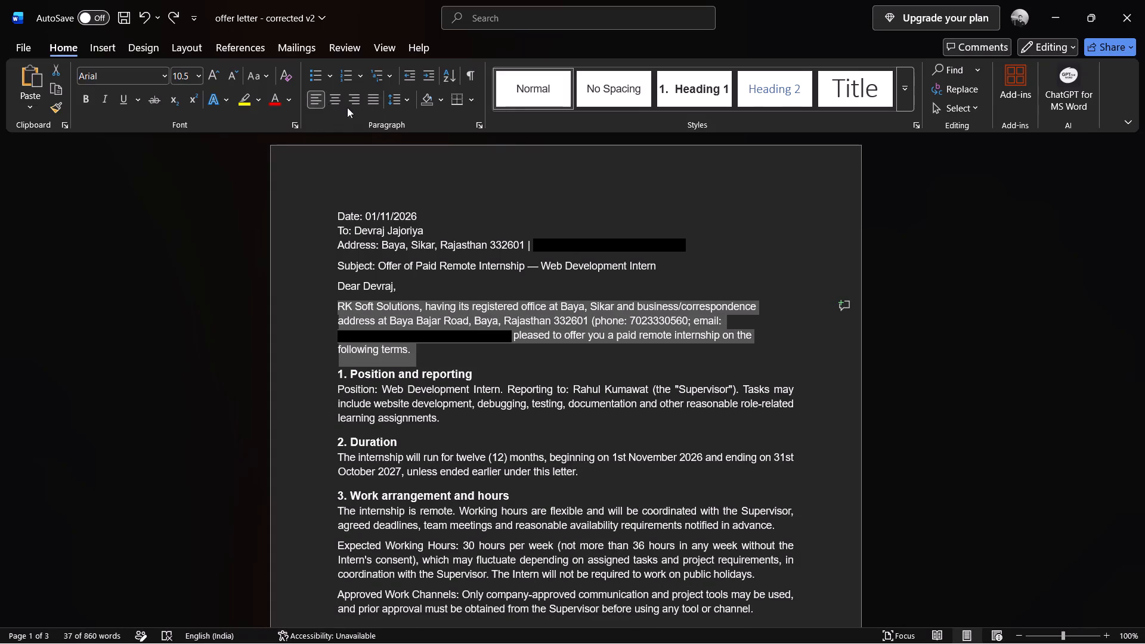
Justify the opening RK Soft Solutions paragraph below the salutation.
left_click(375, 104)
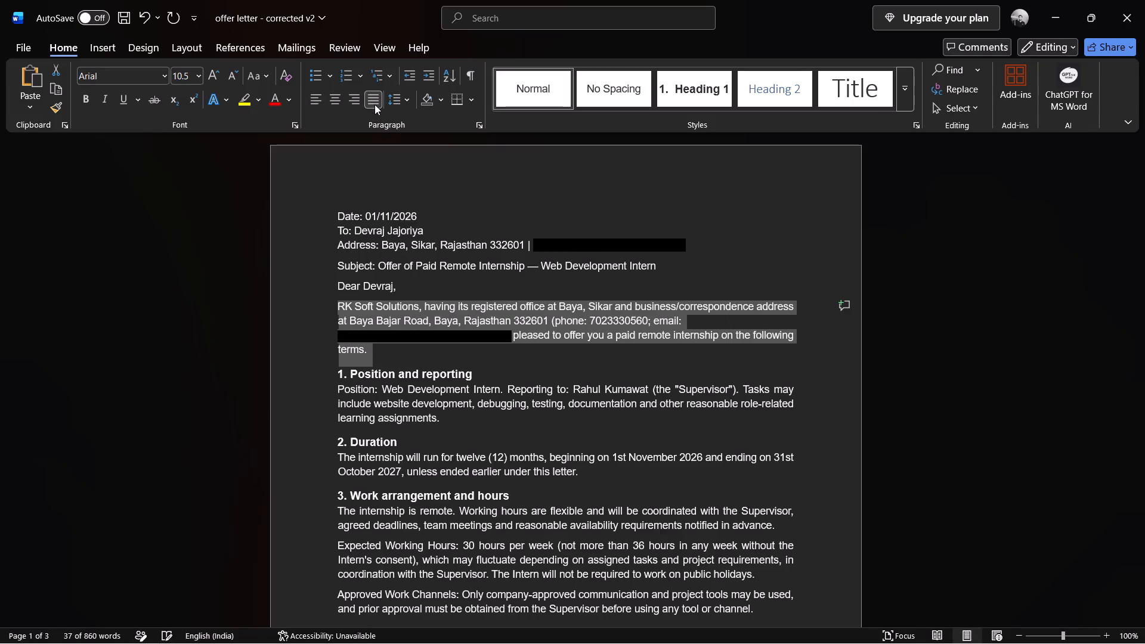
left_click(770, 264)
Make only the "Subject:" label in the subject line bold.
scroll(722, 360, "down", 1)
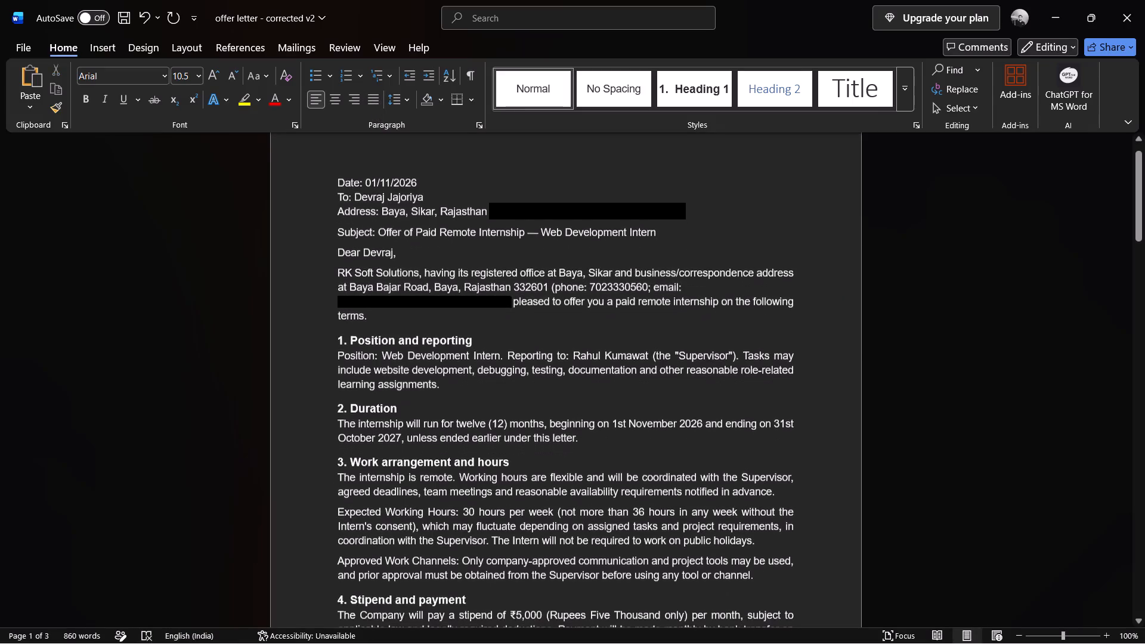
scroll(722, 360, "down", 2)
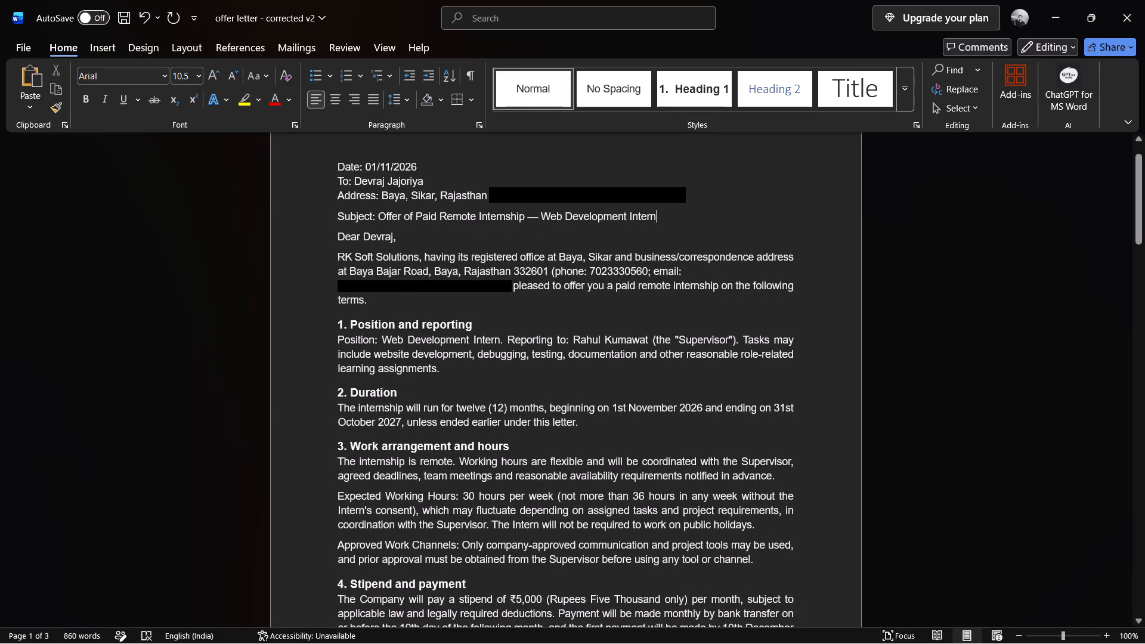
left_click_drag(524, 216, 345, 213)
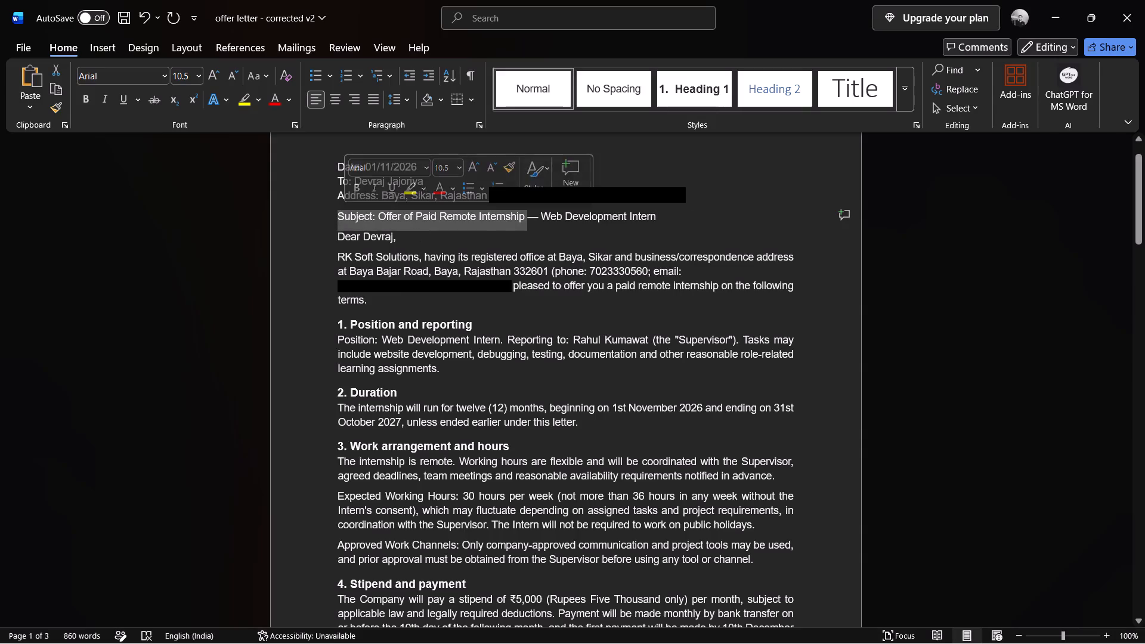
left_click(434, 237)
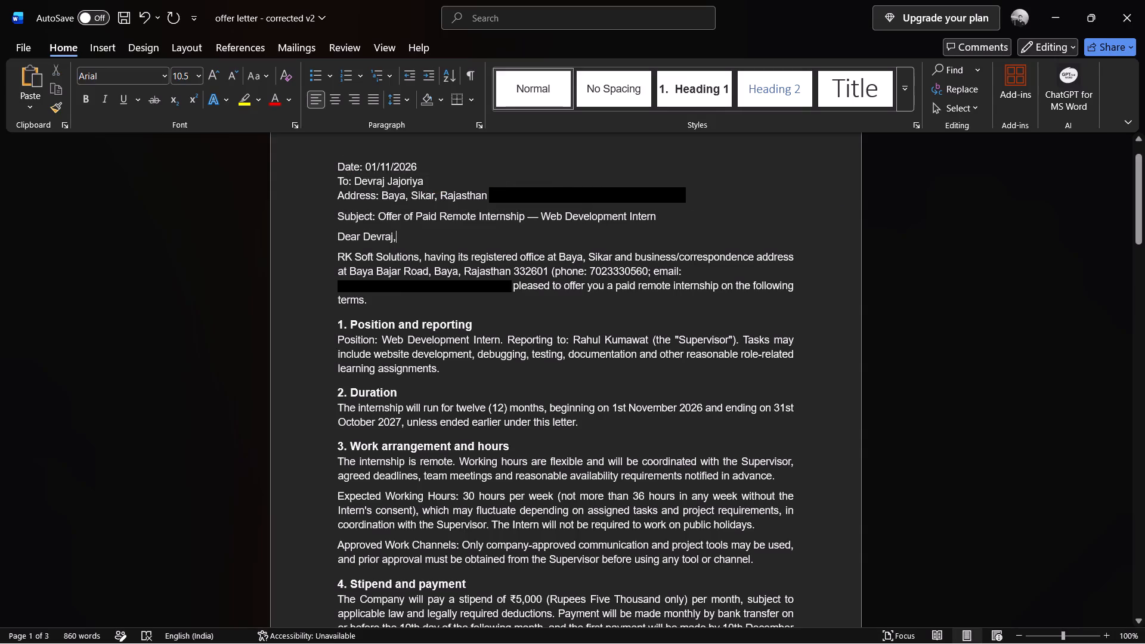
left_click_drag(374, 215, 343, 216)
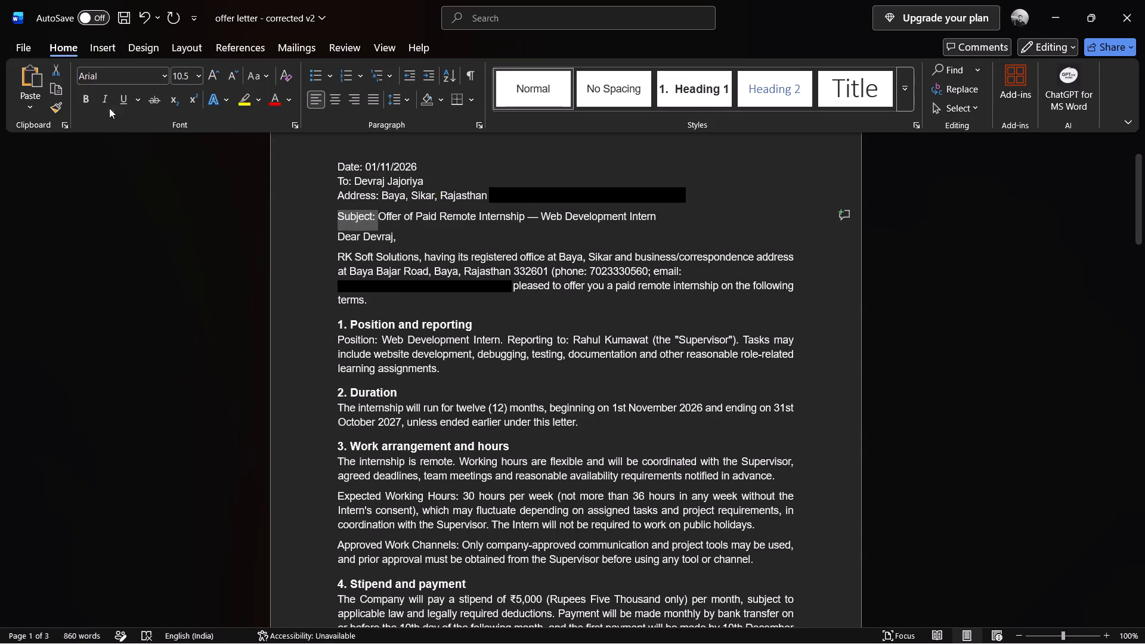
left_click(88, 101)
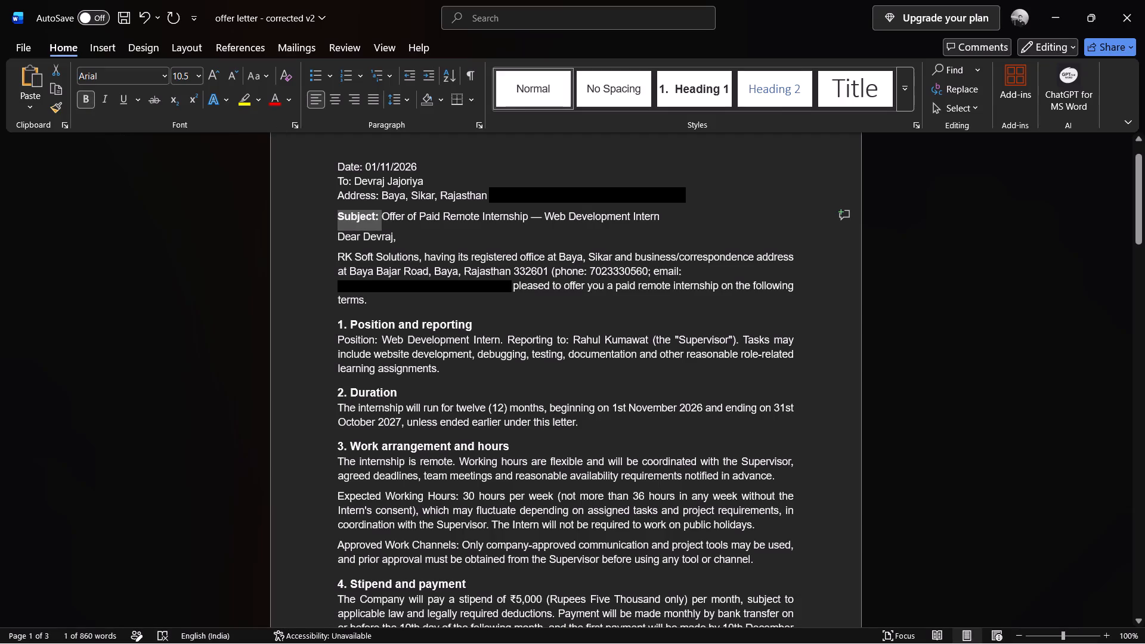
Make the company name RK Soft Solutions at the start of the opening paragraph bold.
scroll(526, 227, "down", 1)
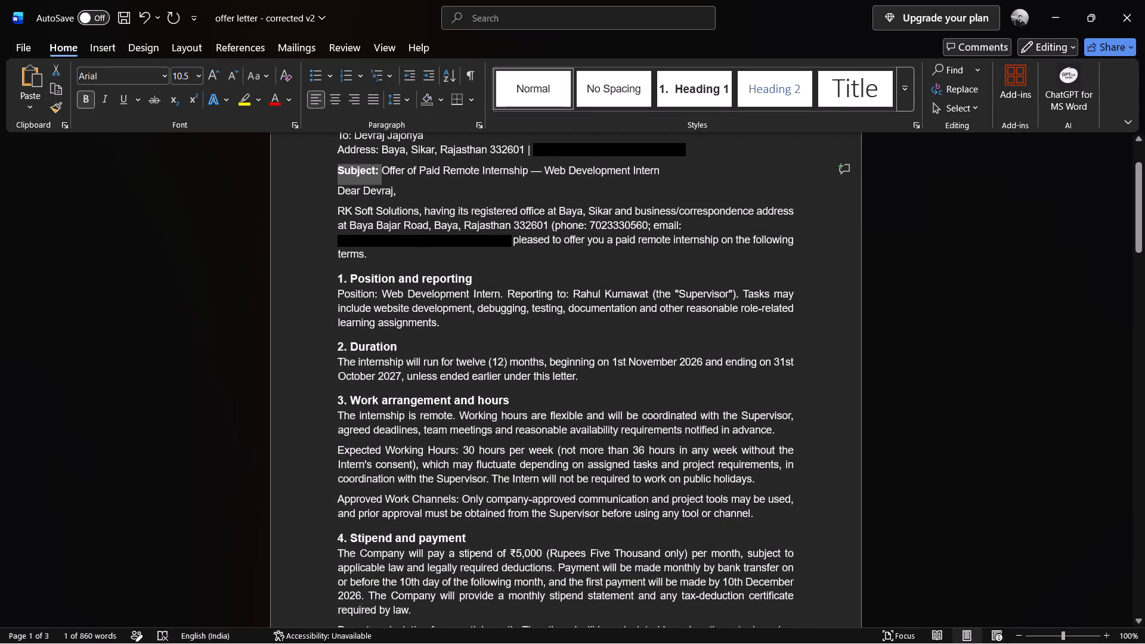
left_click_drag(336, 209, 406, 206)
left_click(79, 101)
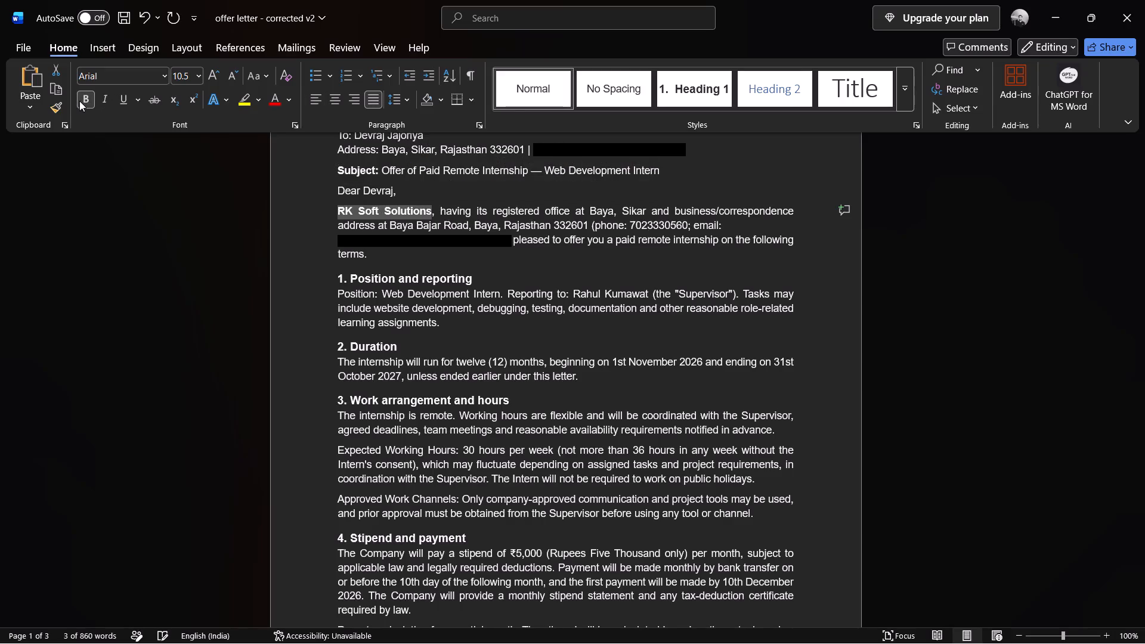
left_click(544, 278)
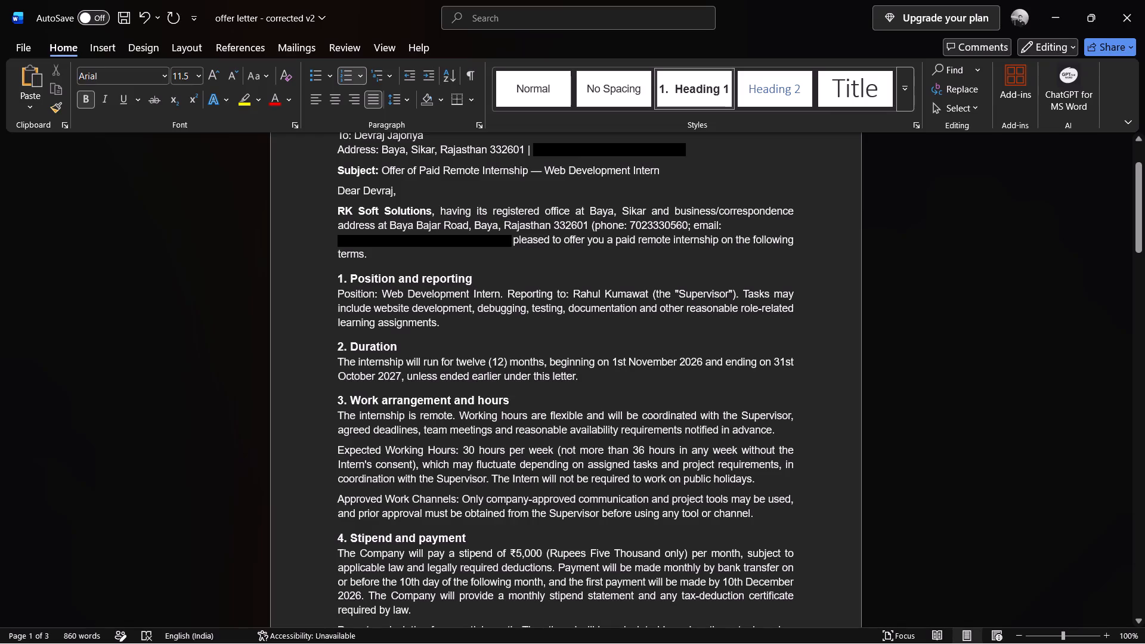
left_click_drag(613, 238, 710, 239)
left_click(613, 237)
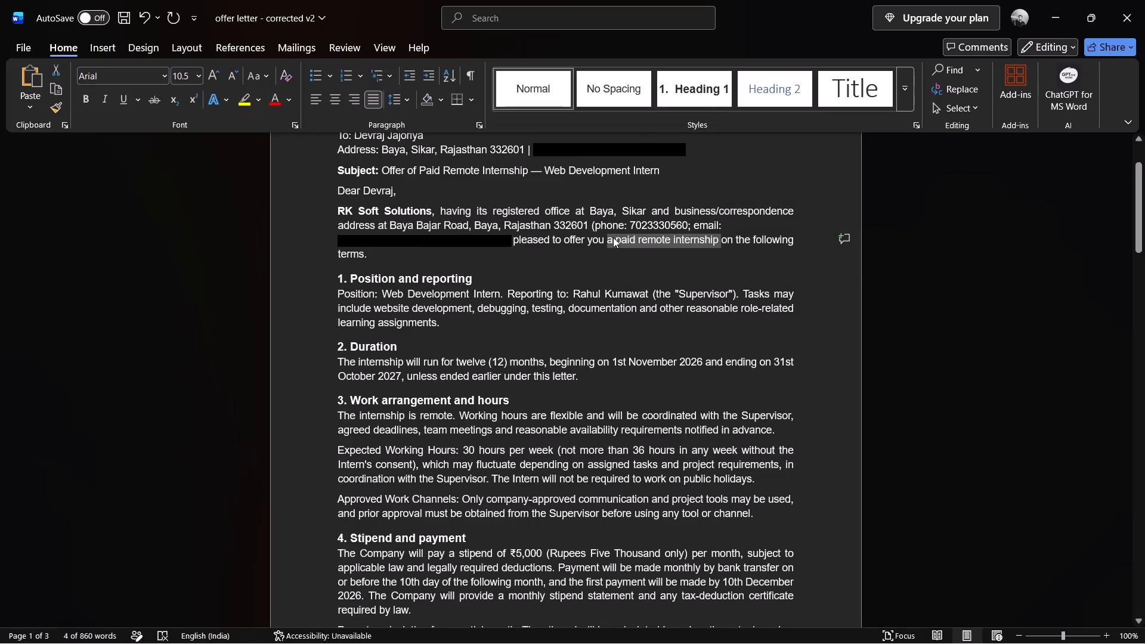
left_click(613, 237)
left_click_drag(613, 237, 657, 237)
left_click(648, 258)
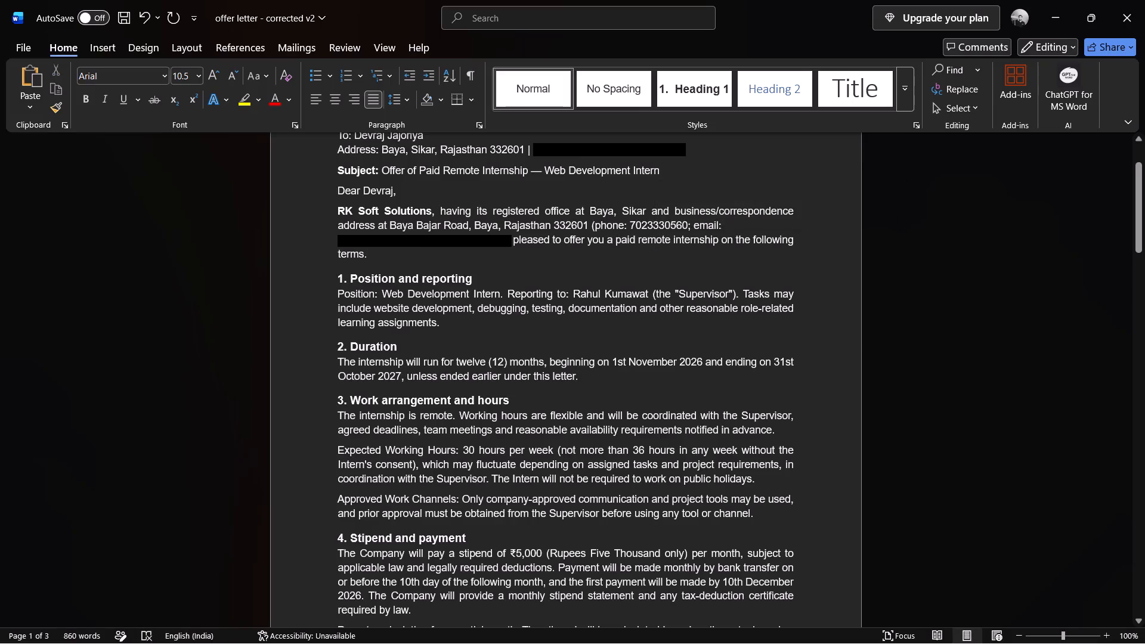
Review the letter's layout from the numbered sections on page 1 through to the signature blocks on page 3.
scroll(505, 265, "down", 1)
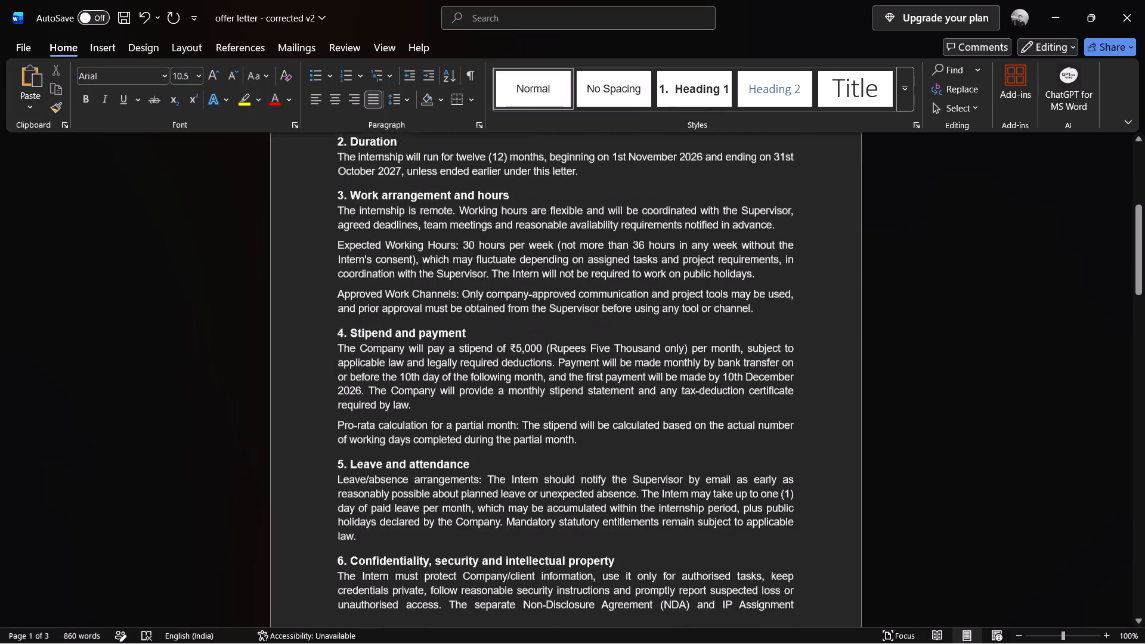
scroll(505, 265, "down", 2)
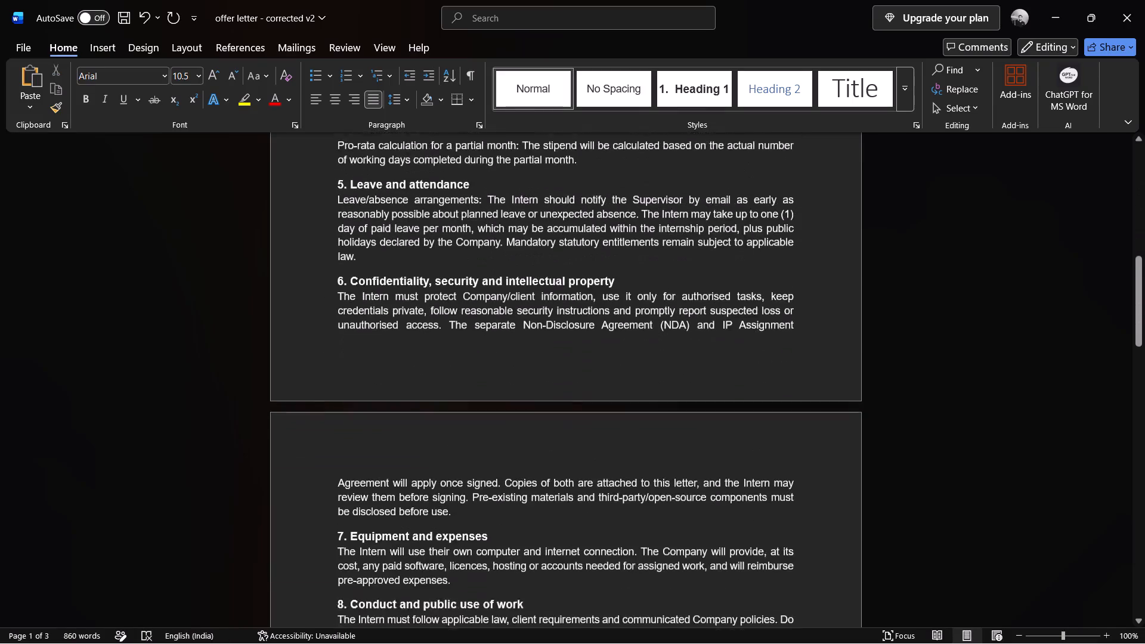
scroll(505, 265, "down", 2)
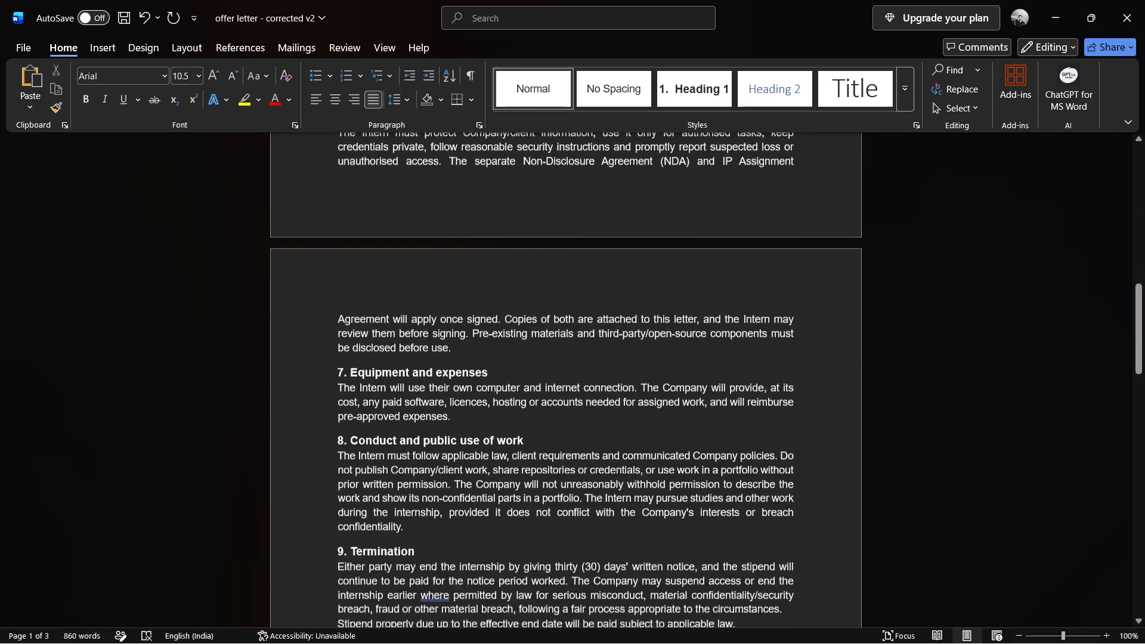
scroll(505, 265, "down", 4)
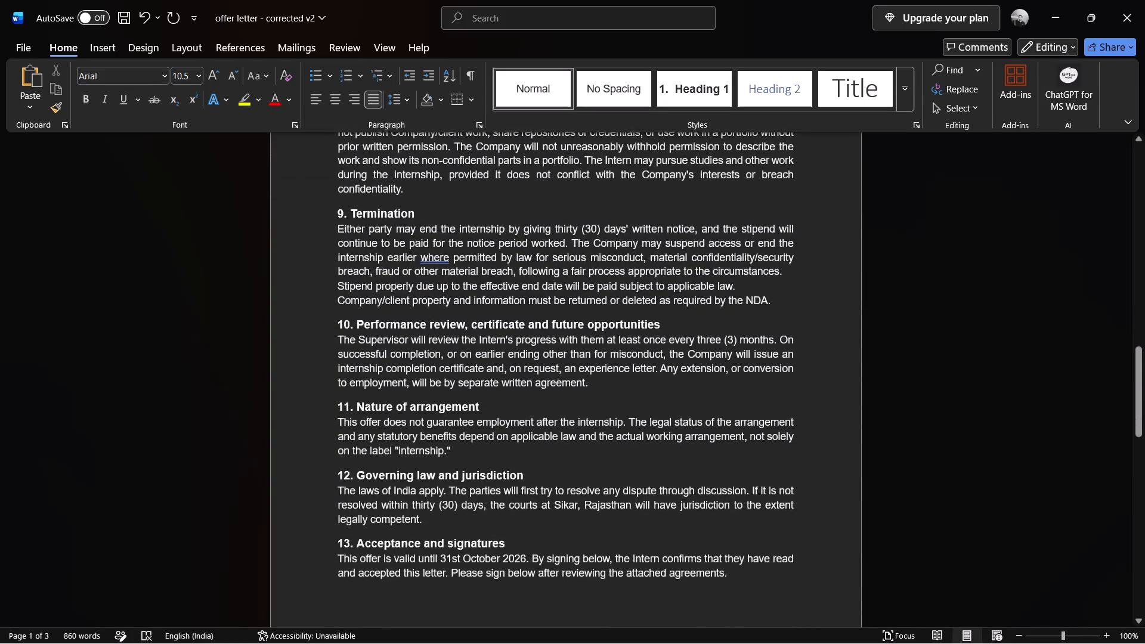
scroll(505, 265, "down", 2)
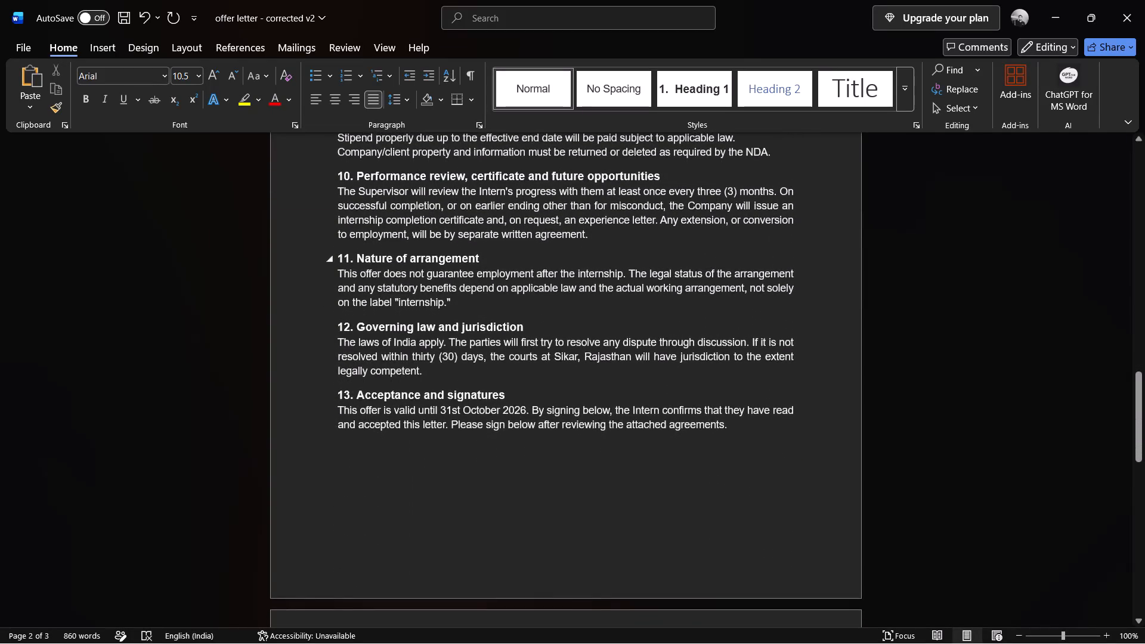
scroll(505, 265, "down", 4)
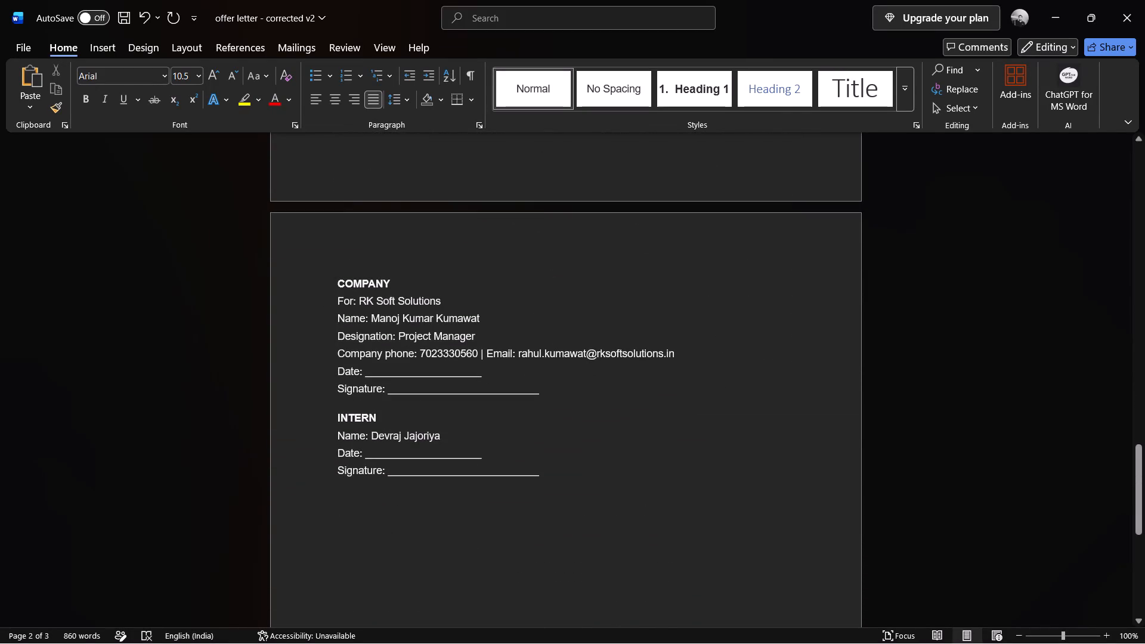
Start saving a copy of the corrected letter to the Desktop folder under the file name "Offer letter".
scroll(547, 191, "up", 8)
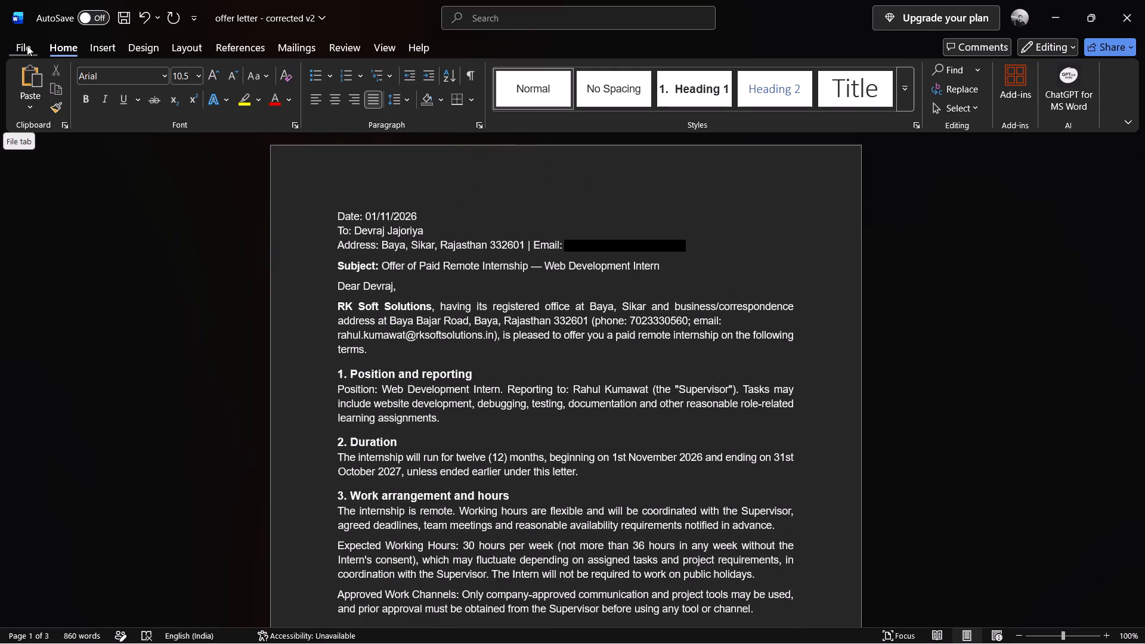
left_click(27, 45)
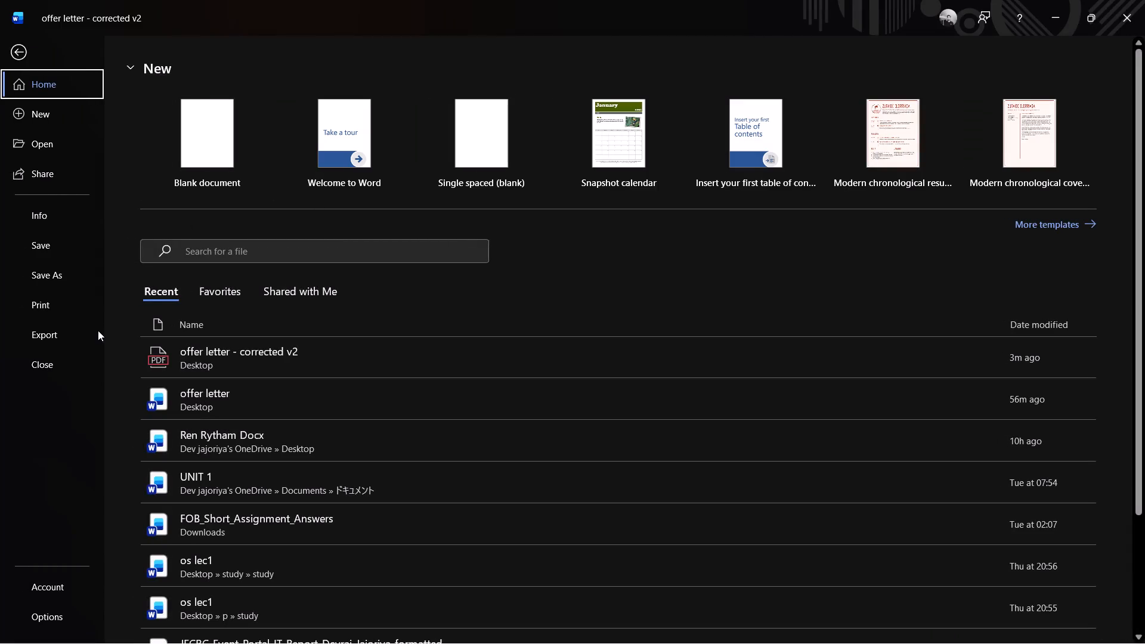
left_click(47, 271)
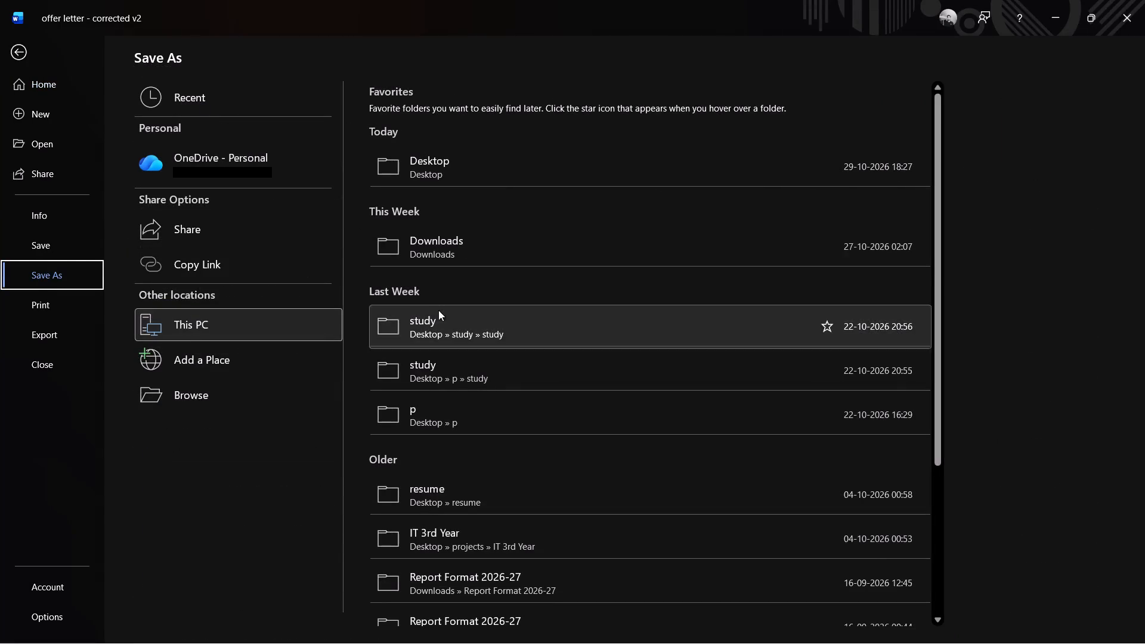
double_click(456, 172)
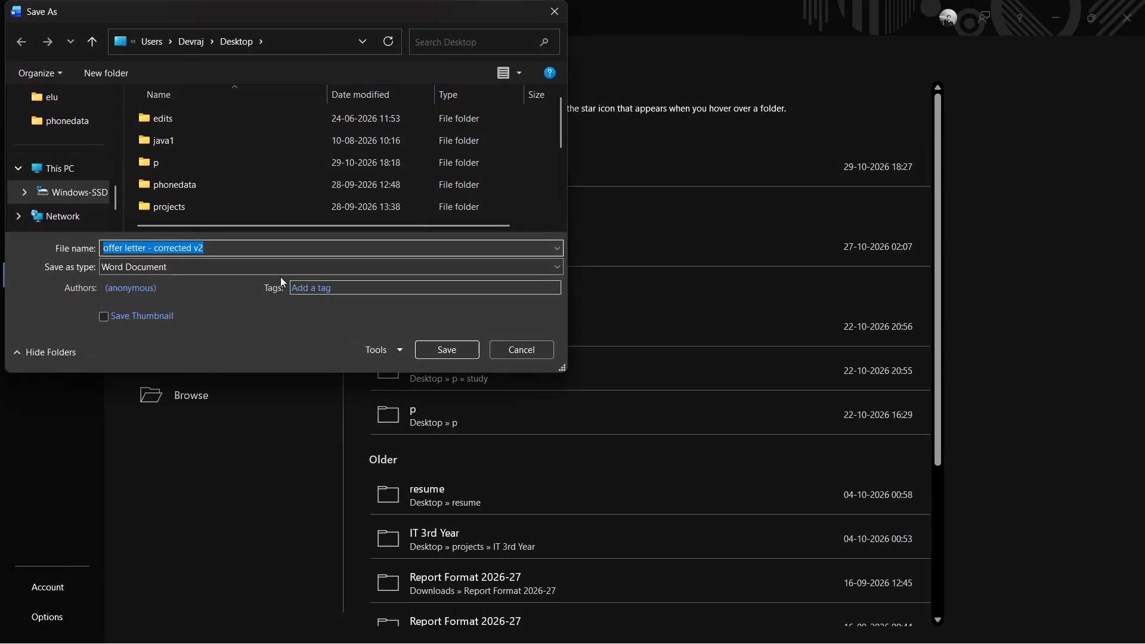
left_click(250, 247)
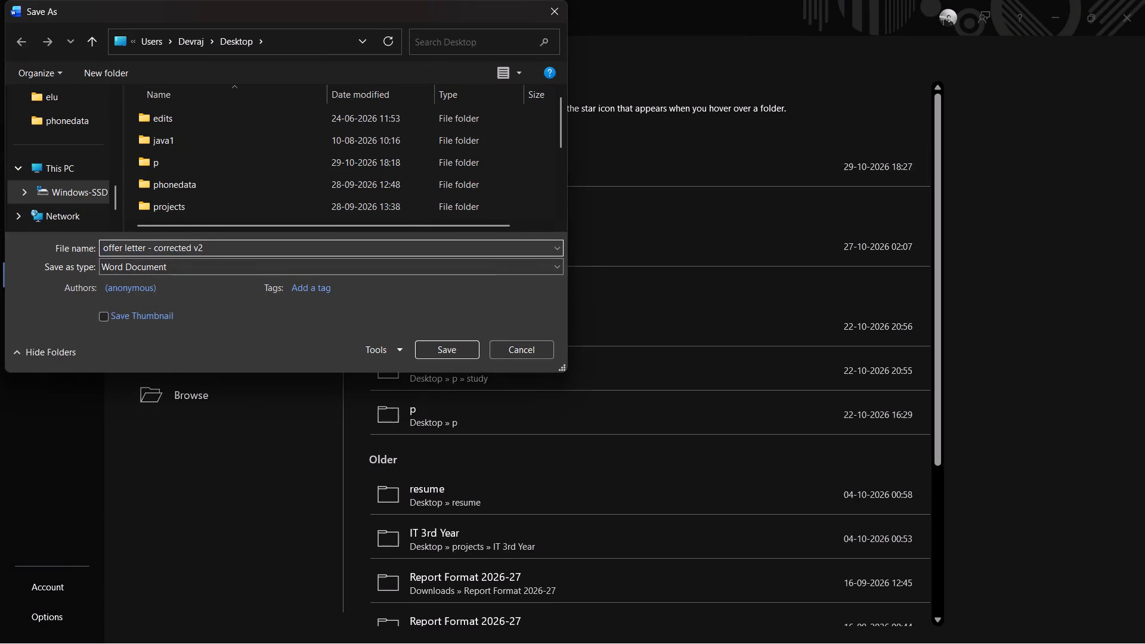
key("BackSpace")
key("BackSpace")
key("BackSpace")
key("BackSpace")
key("BackSpace")
key("BackSpace")
key("BackSpace")
key("BackSpace")
key("BackSpace")
key("BackSpace")
key("BackSpace")
key("BackSpace")
key("BackSpace")
key("BackSpace")
key("BackSpace")
key("BackSpace")
key("BackSpace")
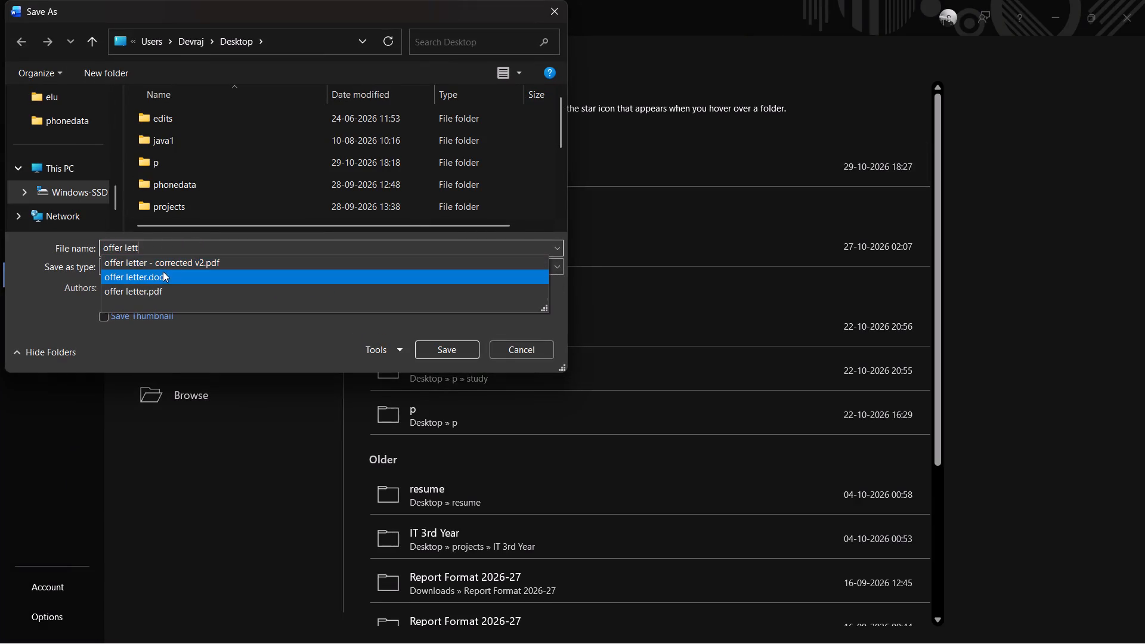
left_click(155, 287)
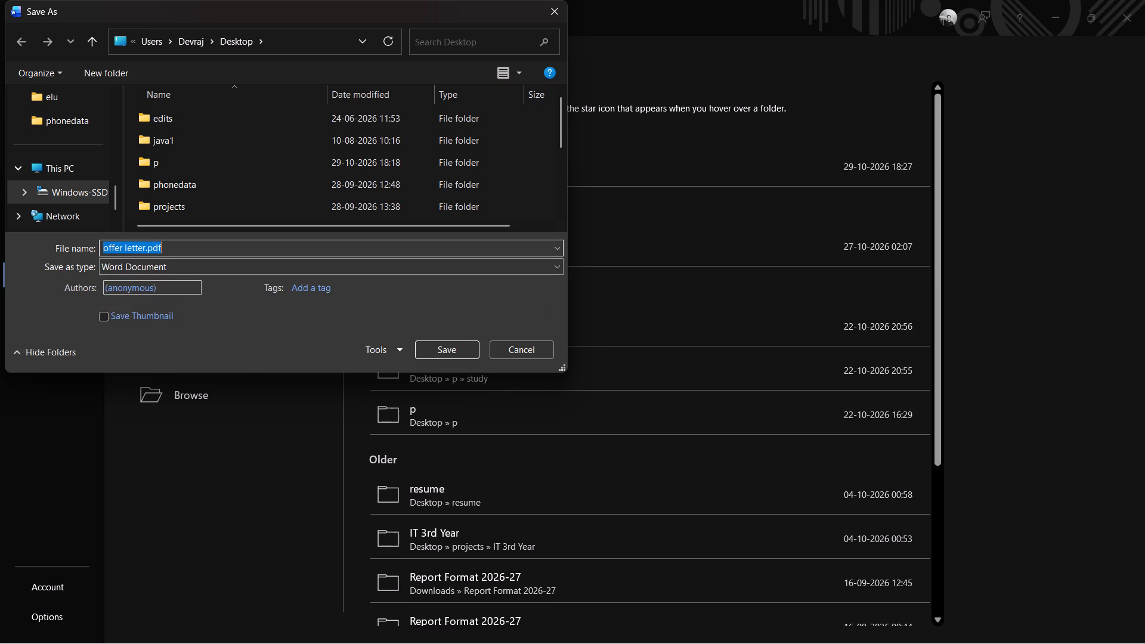
left_click(165, 242)
left_click(165, 242)
key("BackSpace")
key("BackSpace")
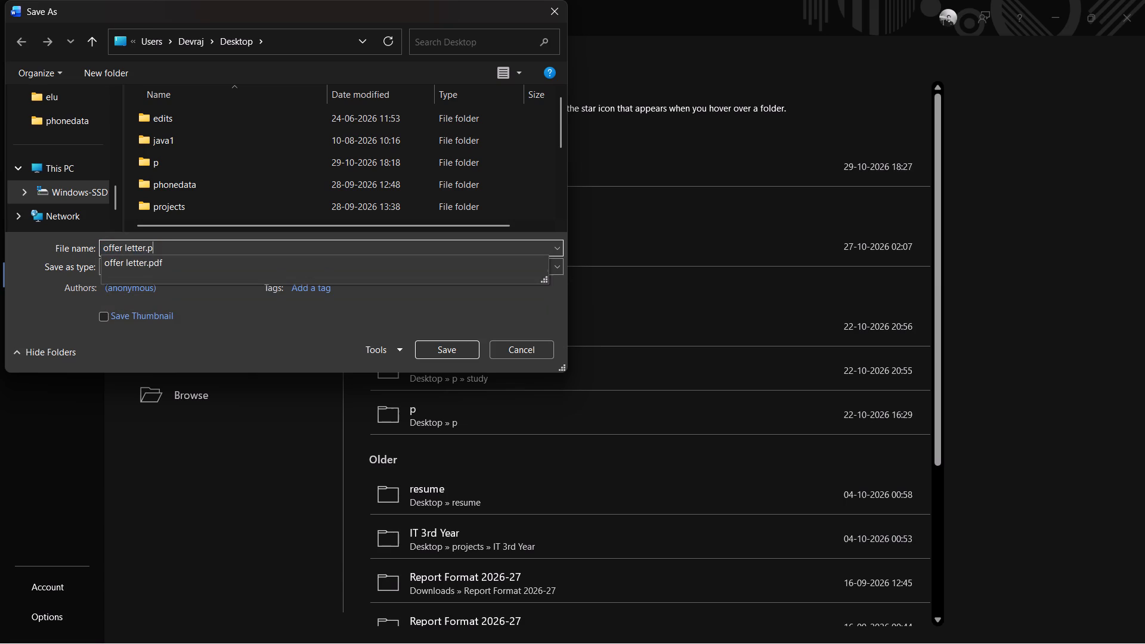
key("BackSpace")
key("BackSpace")
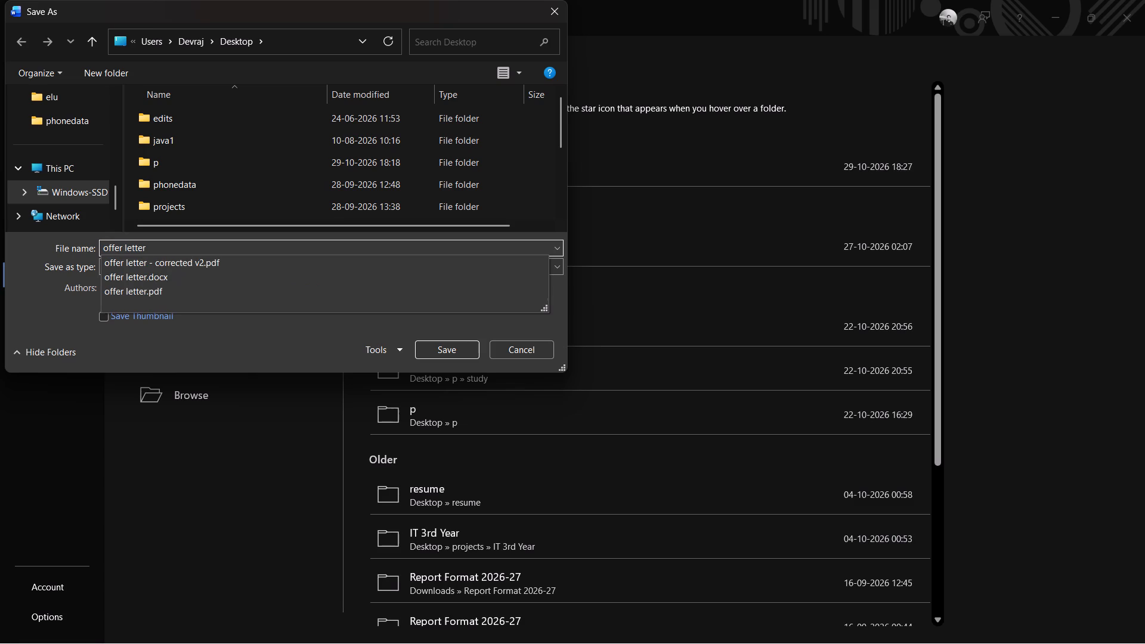
left_click(107, 247)
key("BackSpace")
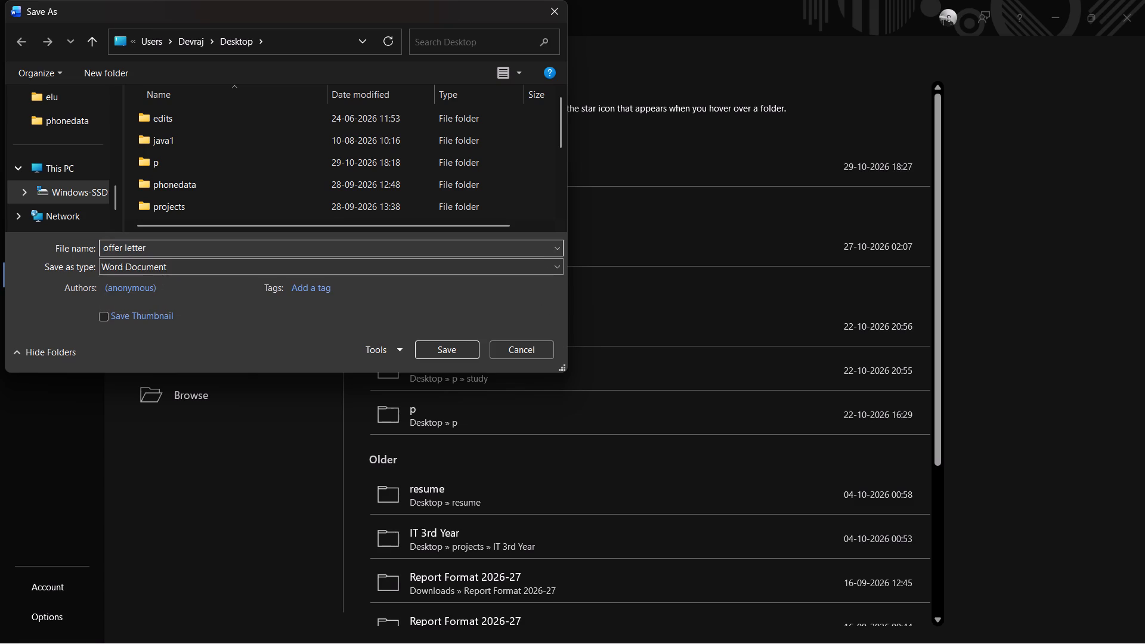
key("shift+o")
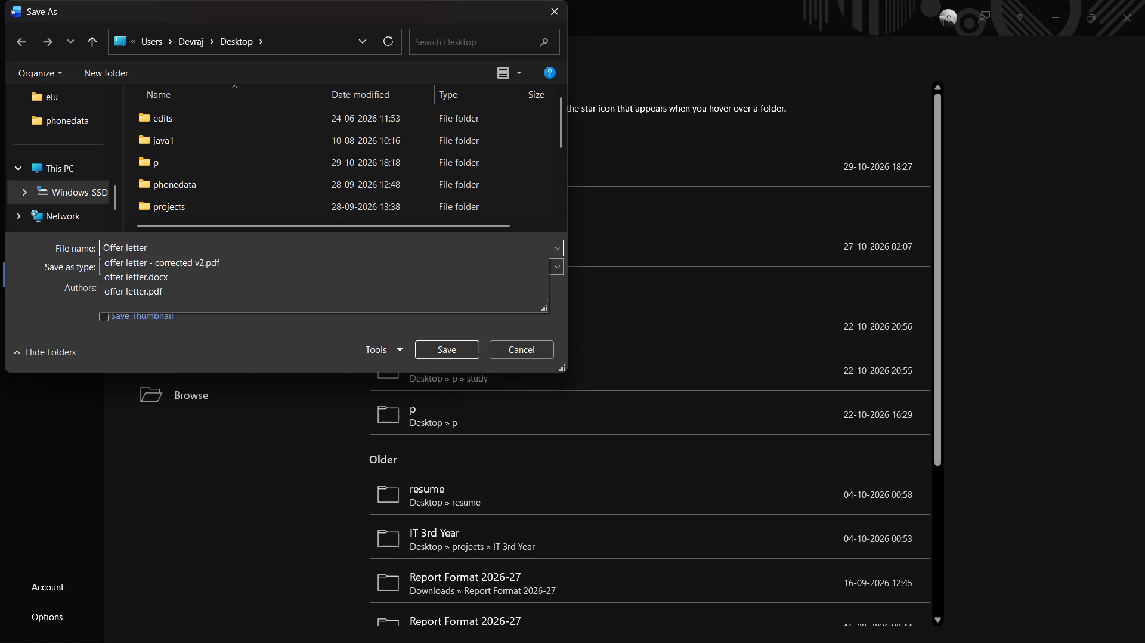
left_click(252, 252)
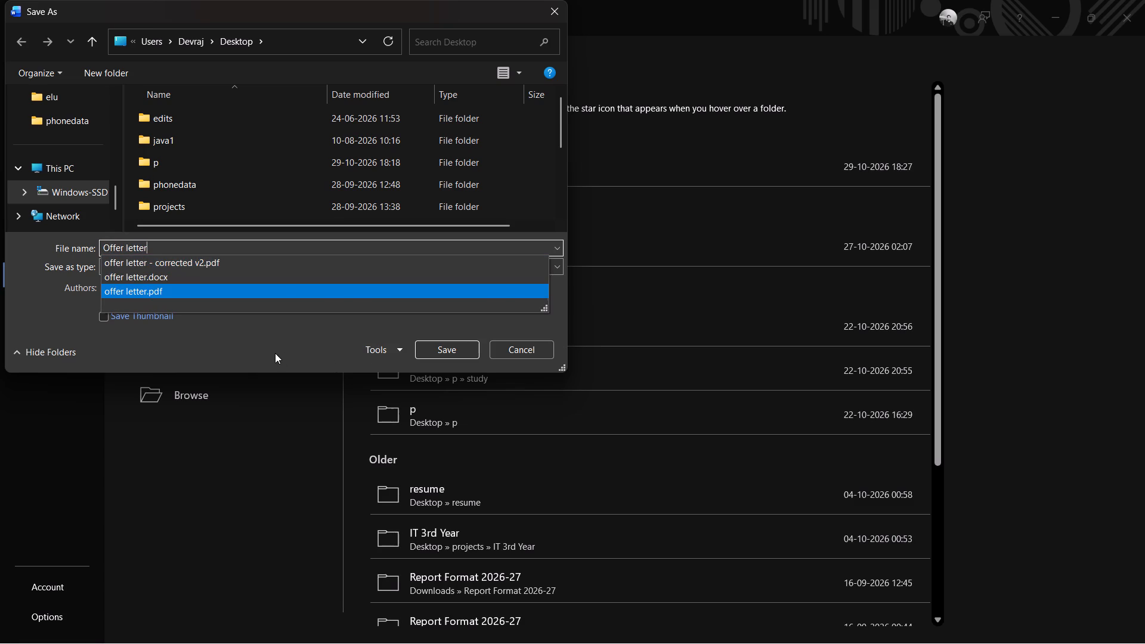
left_click(275, 353)
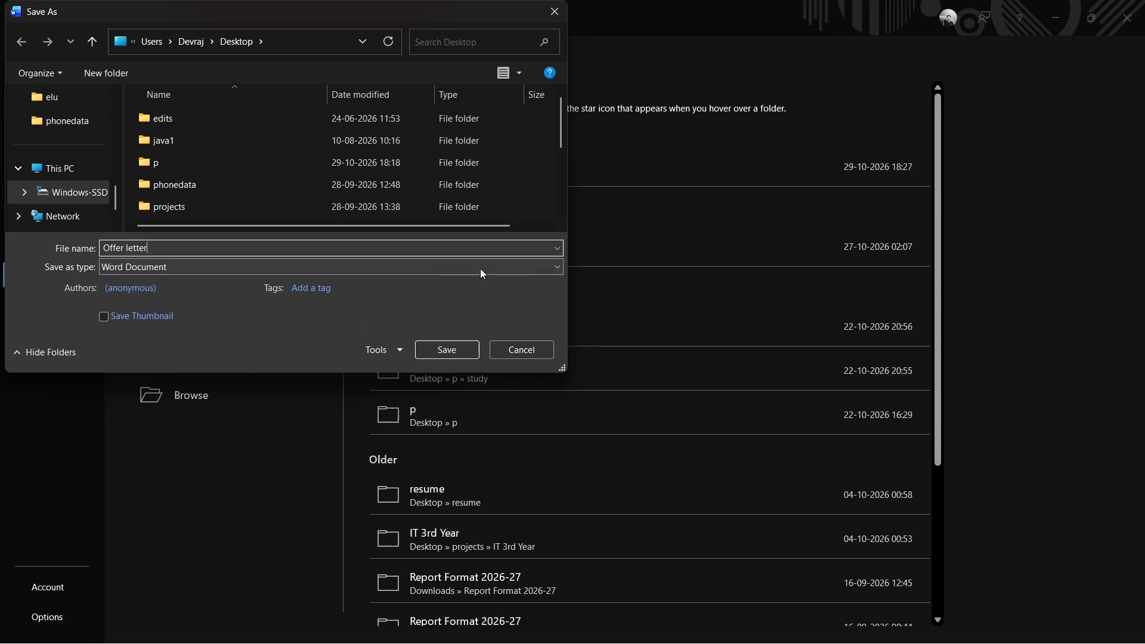
Set the copy's file format to PDF and try to save it, declining to replace the existing file.
left_click(550, 271)
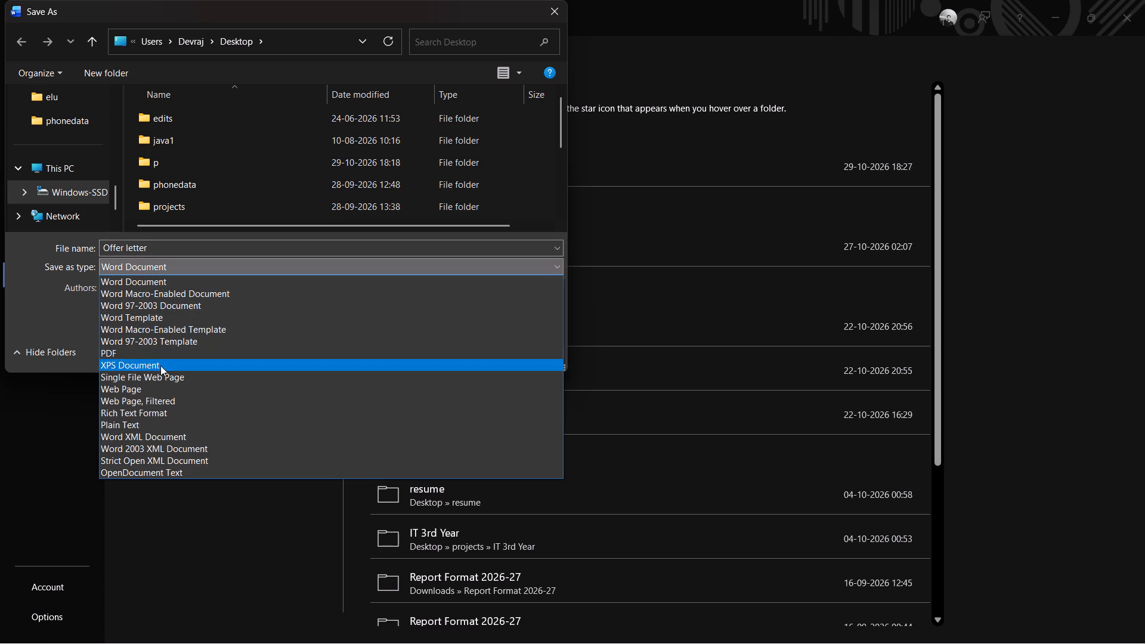
left_click(124, 352)
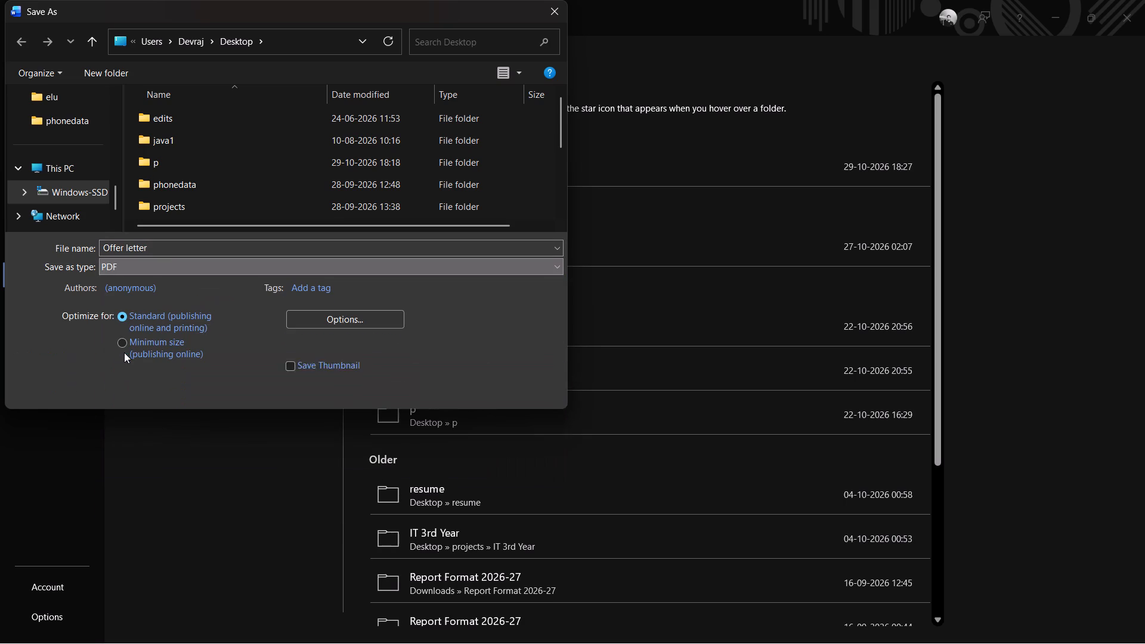
left_click(466, 388)
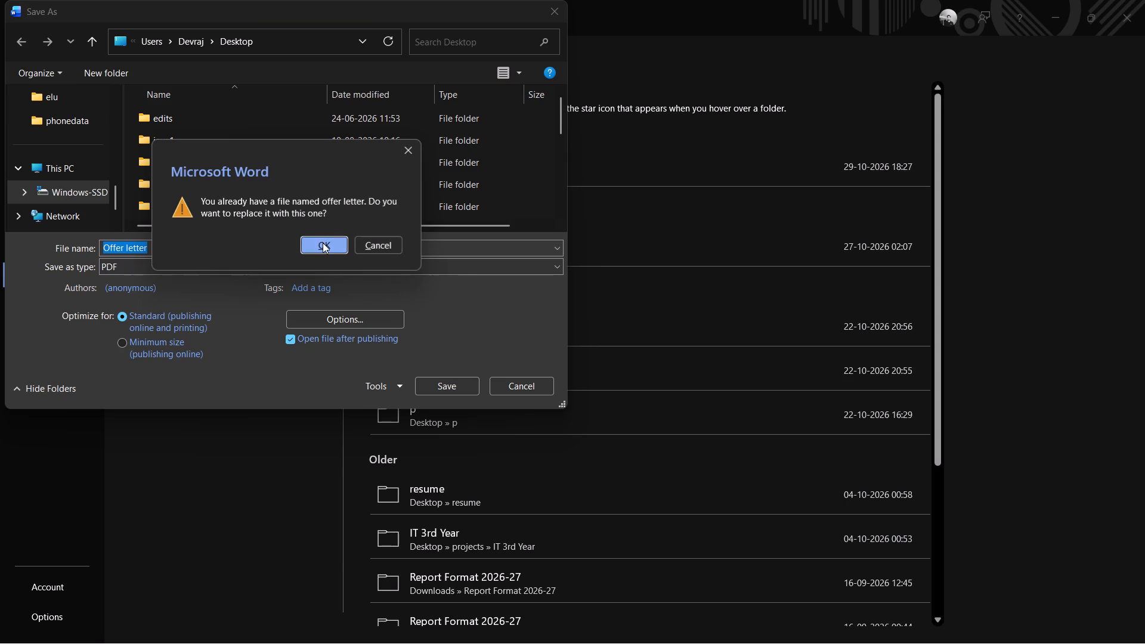
left_click(413, 152)
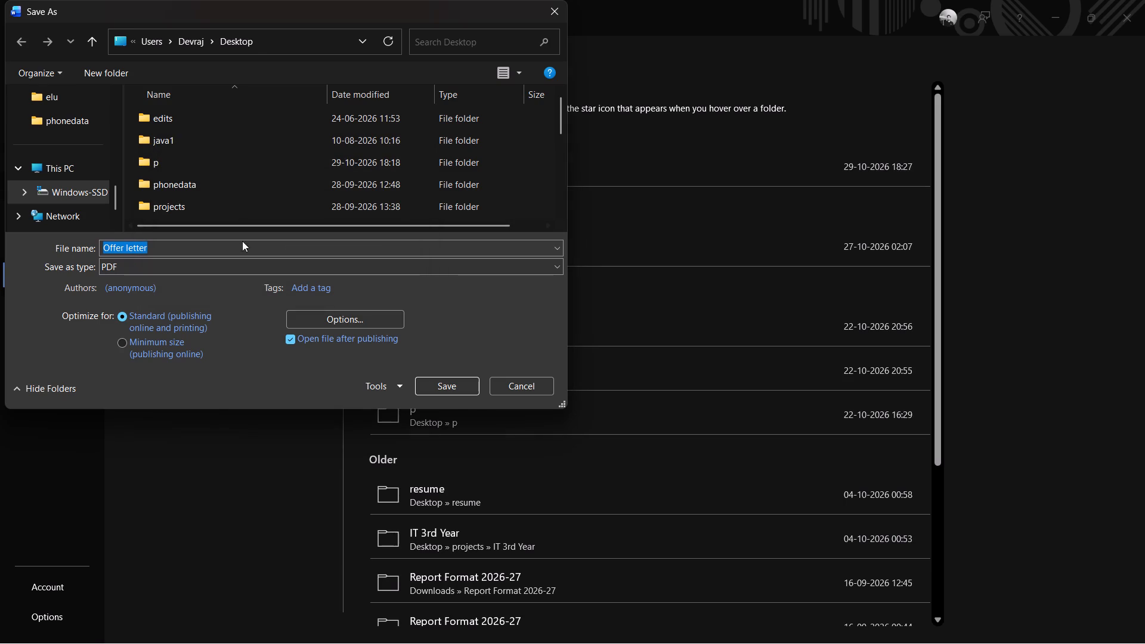
Change the file name to "Offer Letter Devraj" and save the PDF to the Desktop.
left_click(195, 246)
left_click(126, 243)
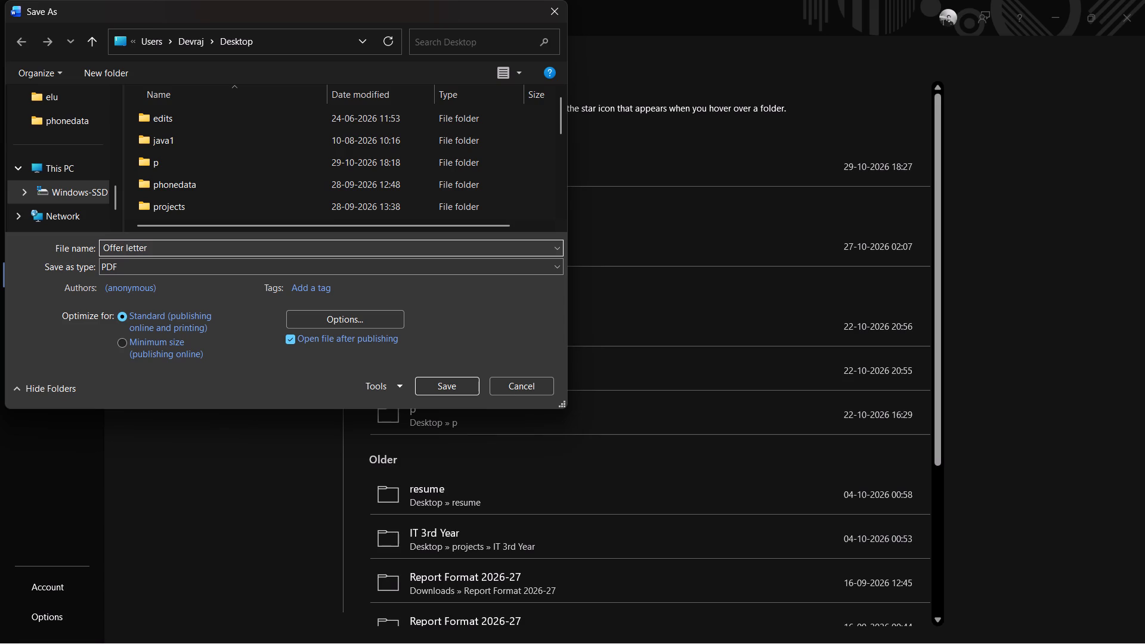
left_click(129, 249)
key("BackSpace")
key("shift+l")
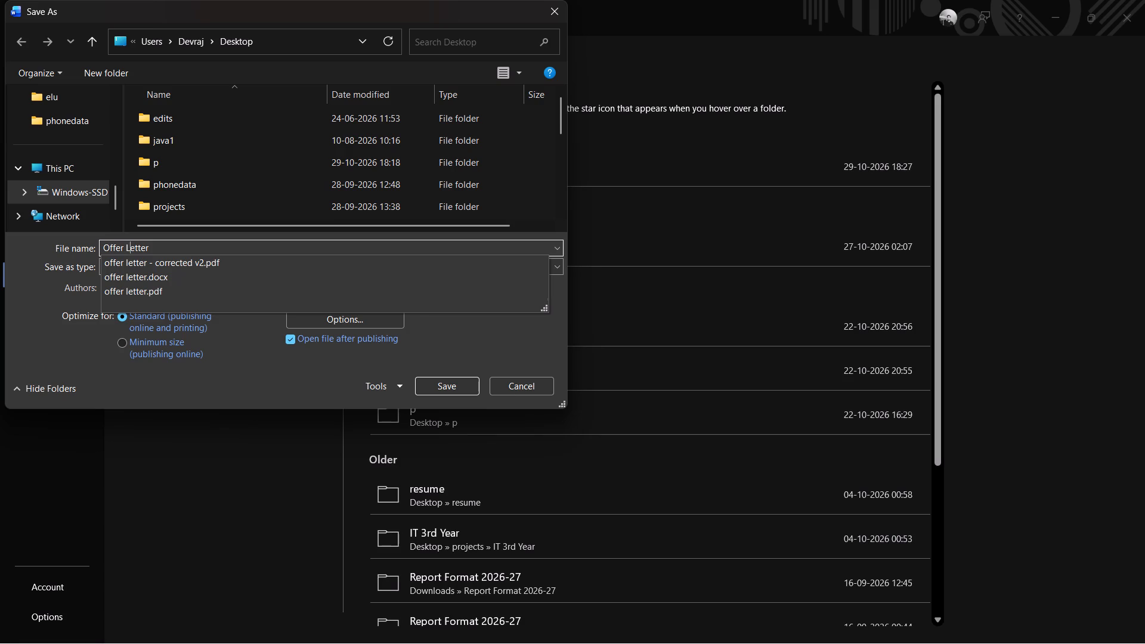
key("Right")
key("Right")
key("Right")
key("Right")
key("Right")
key("Right")
key("space")
type("De")
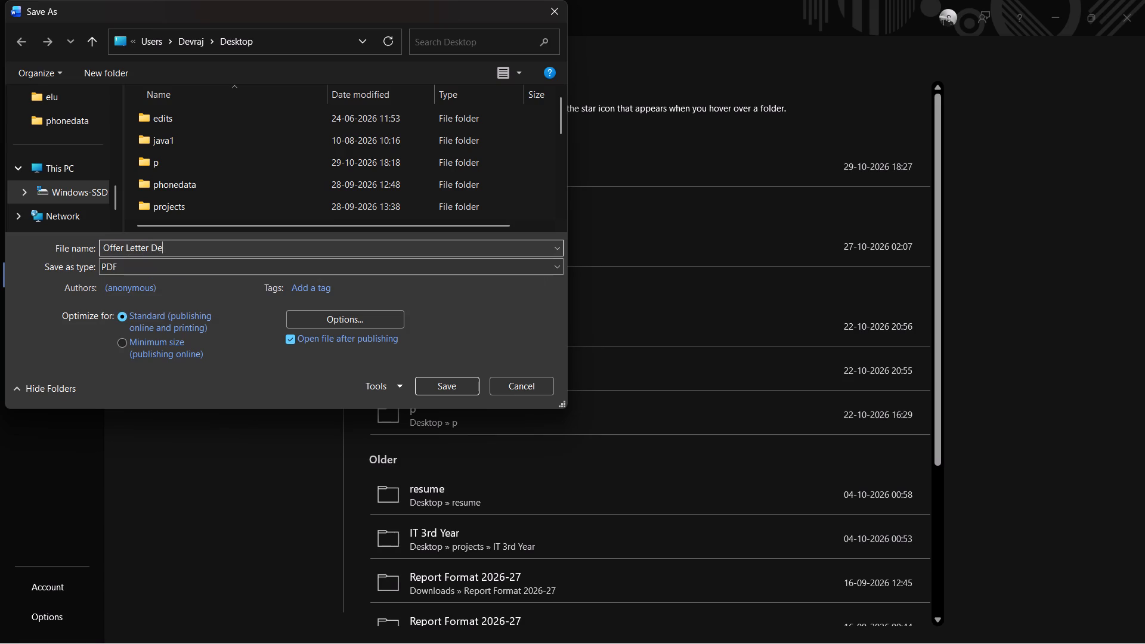
type("vraj")
left_click(453, 383)
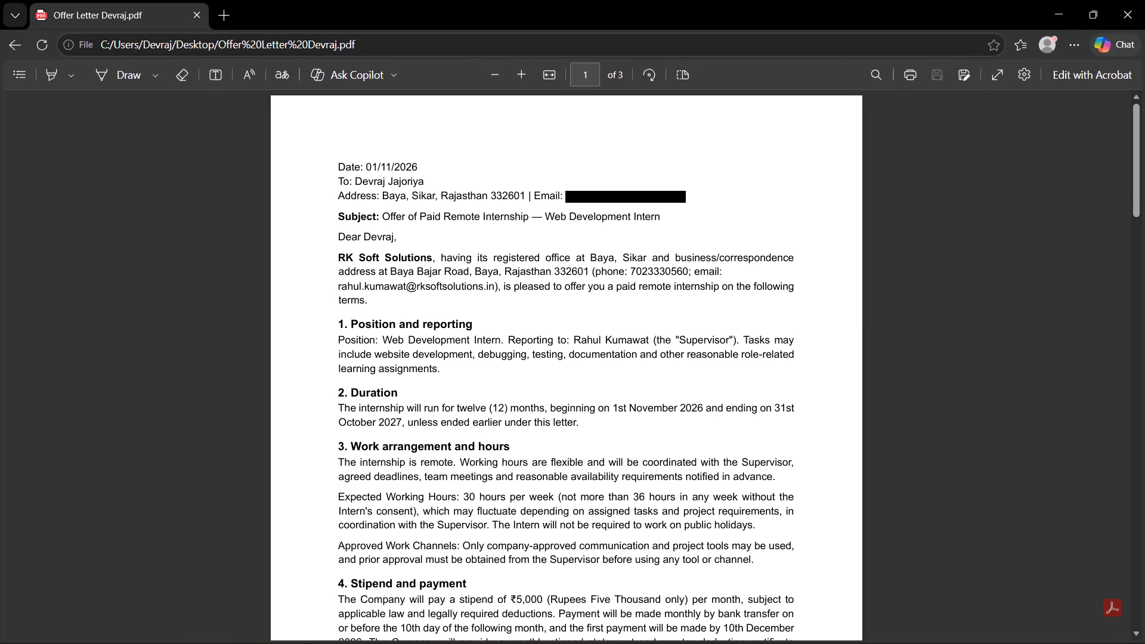
Review the exported PDF letter from the opening paragraph on page 1 through to the signature blocks on page 3.
scroll(574, 333, "down", 7)
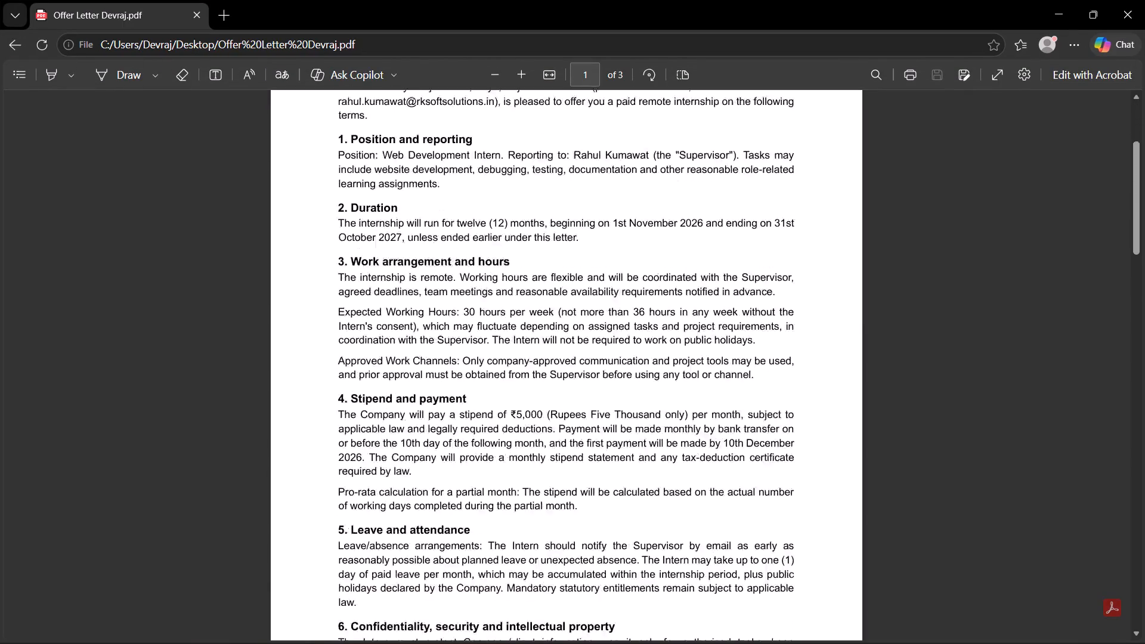
scroll(574, 333, "down", 9)
scroll(574, 333, "up", 8)
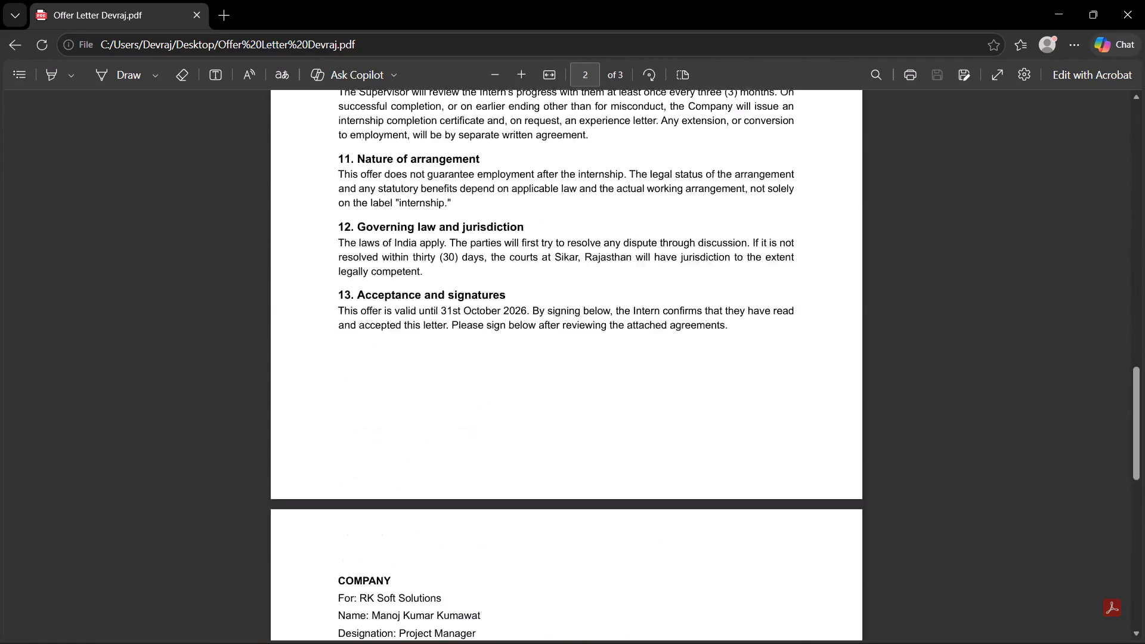
scroll(574, 333, "down", 15)
scroll(574, 333, "up", 6)
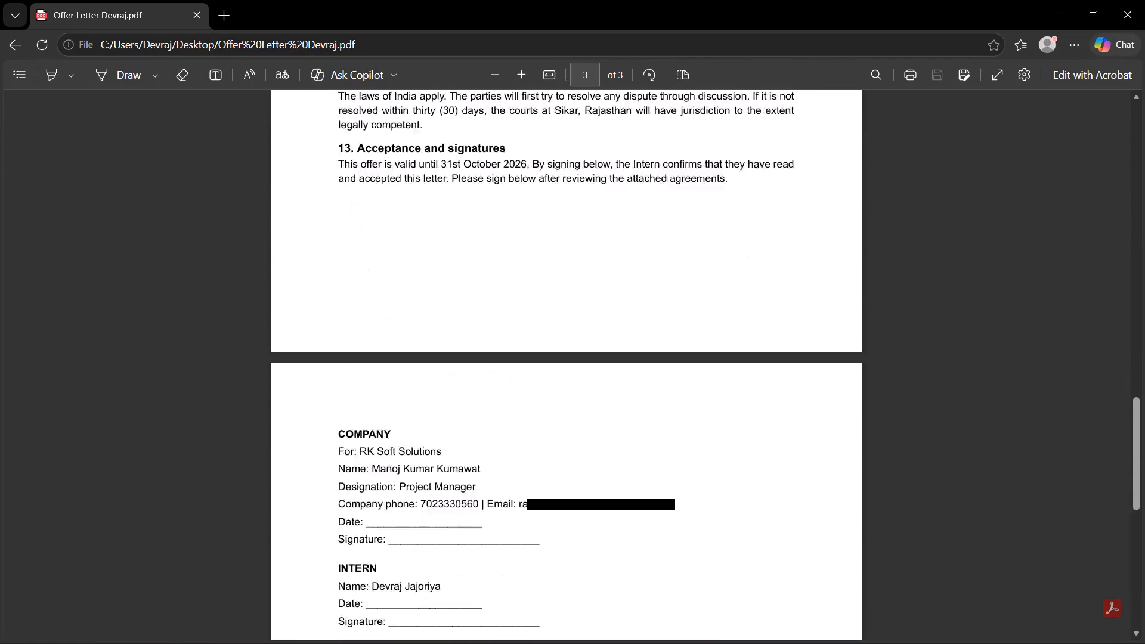
scroll(574, 333, "right", 1)
scroll(574, 333, "up", 7)
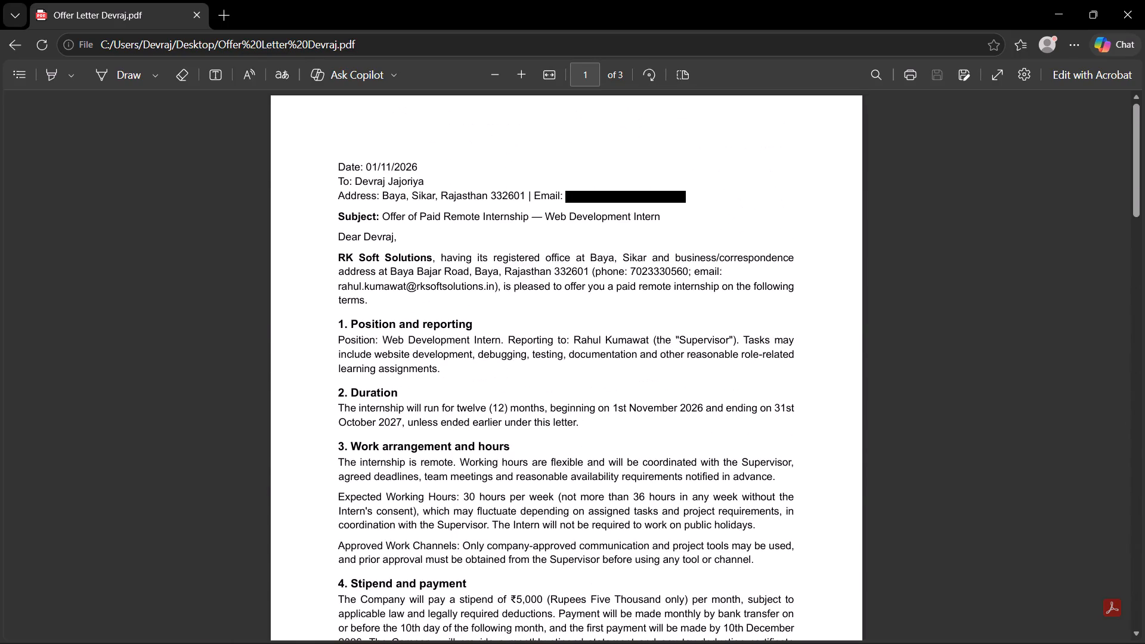
left_click(1062, 12)
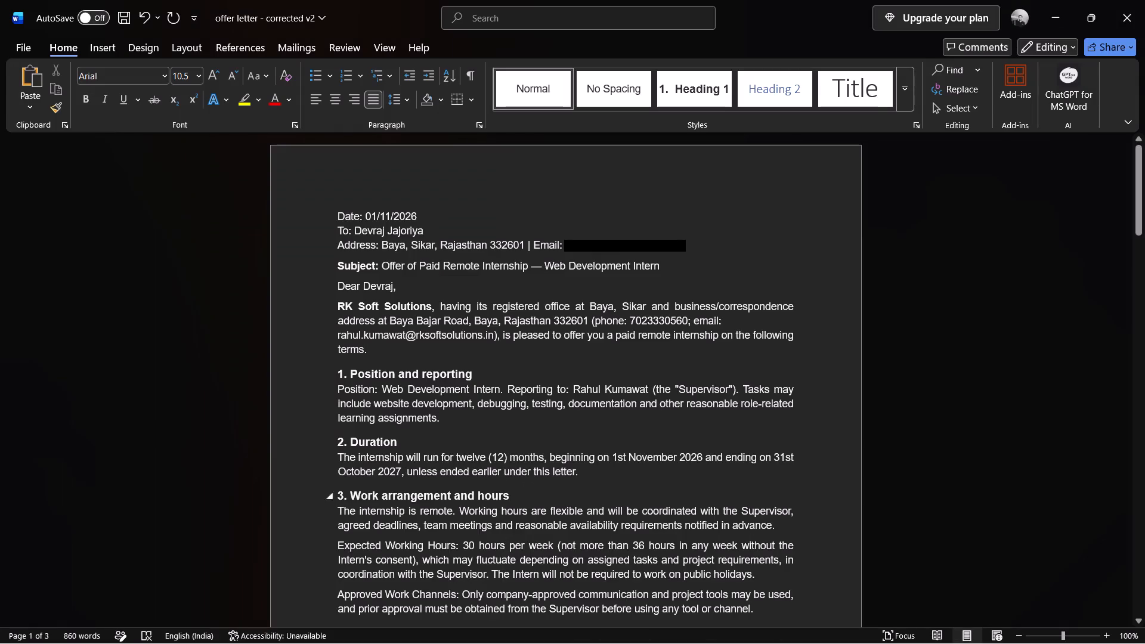